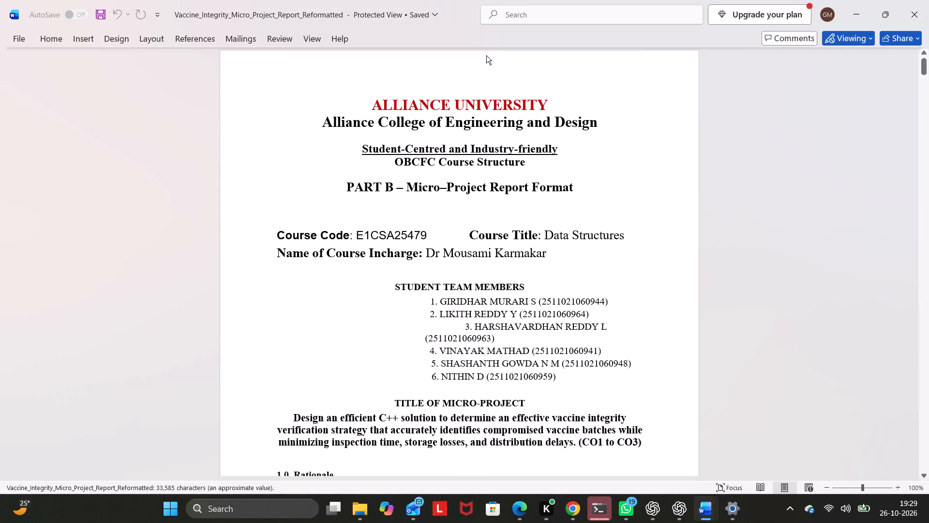
Remove the extra indentation before entry 3 in the Student Team Members list on the report's cover page.
click(465, 394)
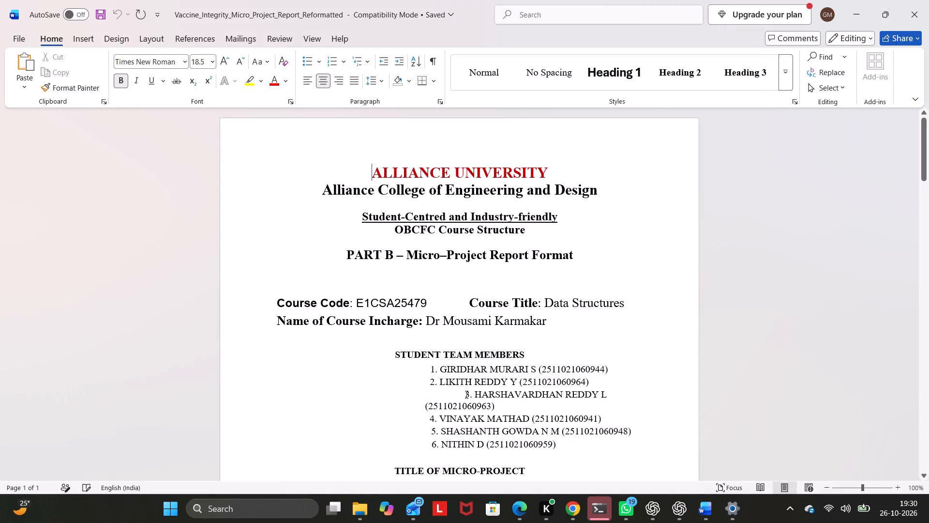
key(BackSpace)
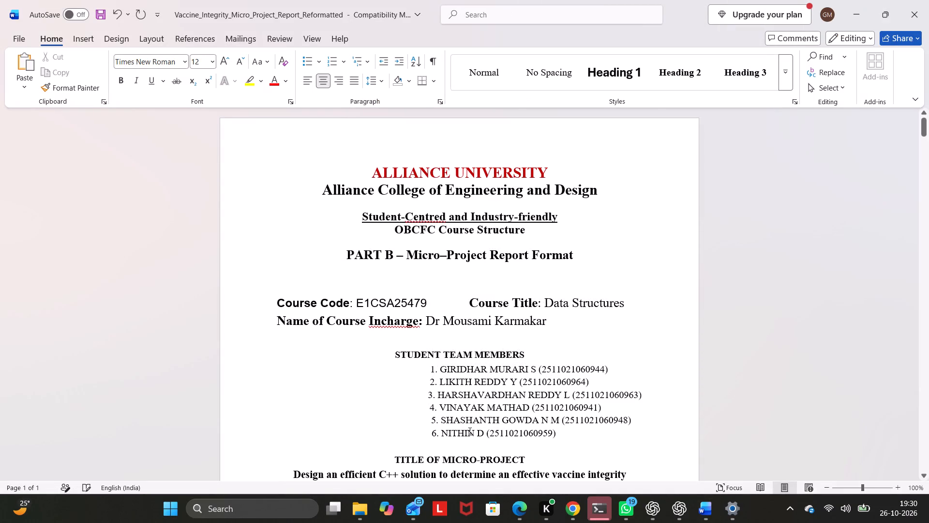
Review the report from the title page through the Rationale, Course Outcomes, Literature Review and Actual Methodology sections.
scroll(406, 444, down, 3)
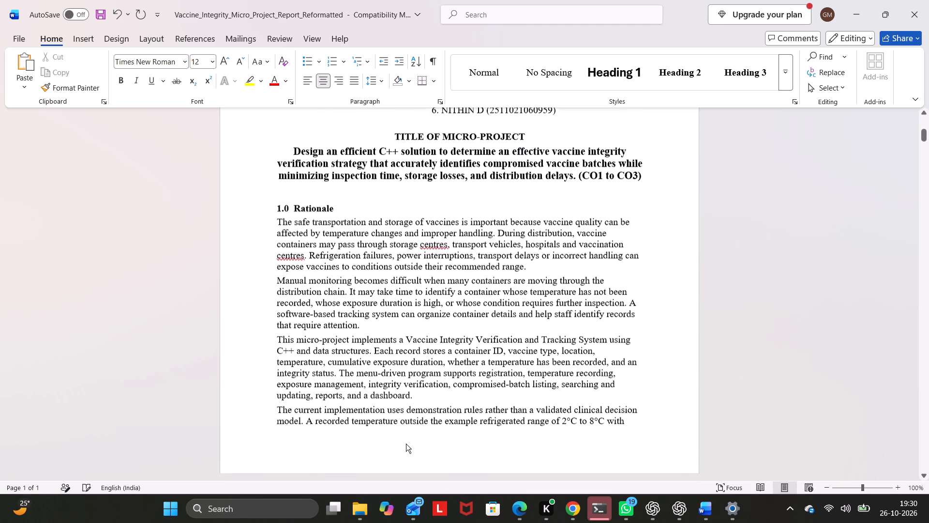
scroll(406, 444, down, 4)
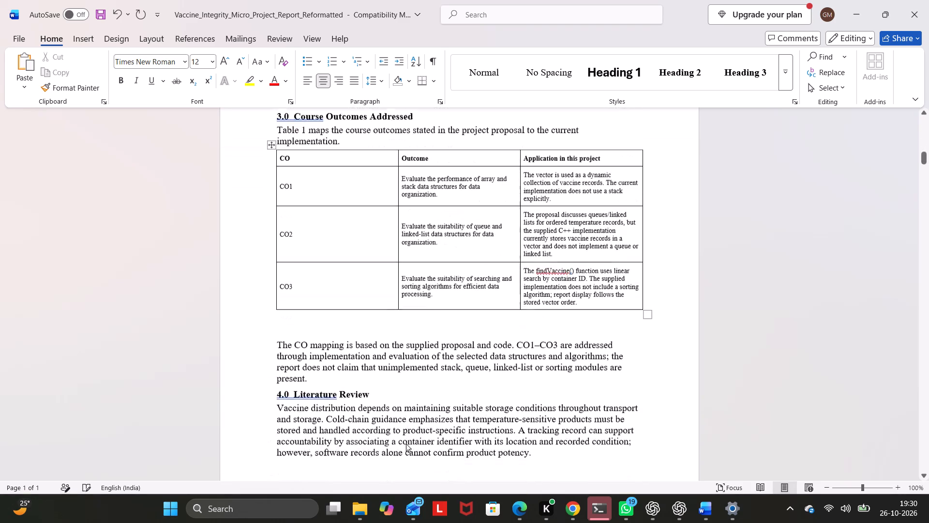
scroll(406, 444, down, 2)
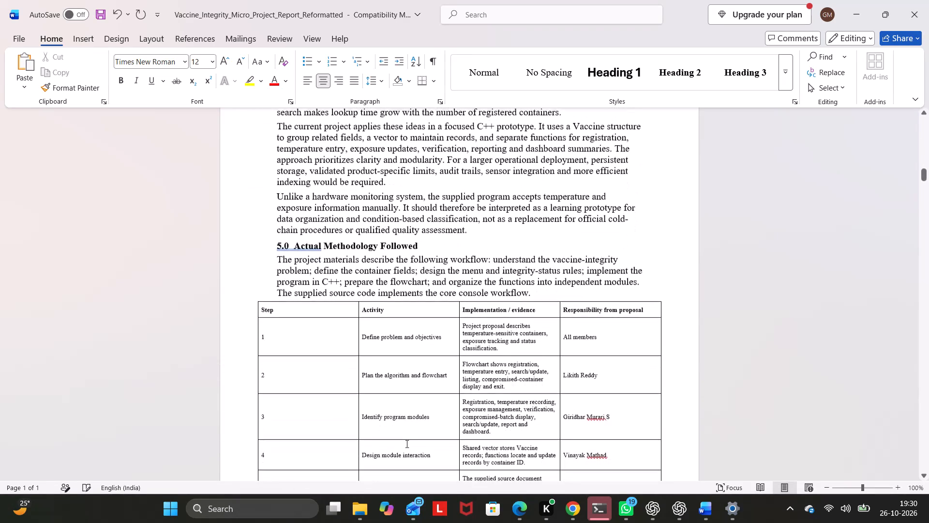
scroll(406, 444, down, 2)
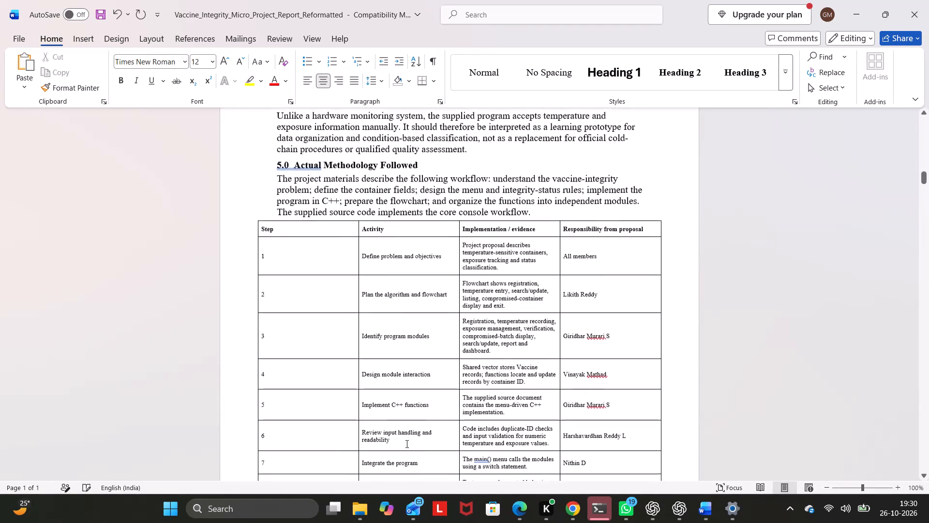
scroll(406, 444, down, 2)
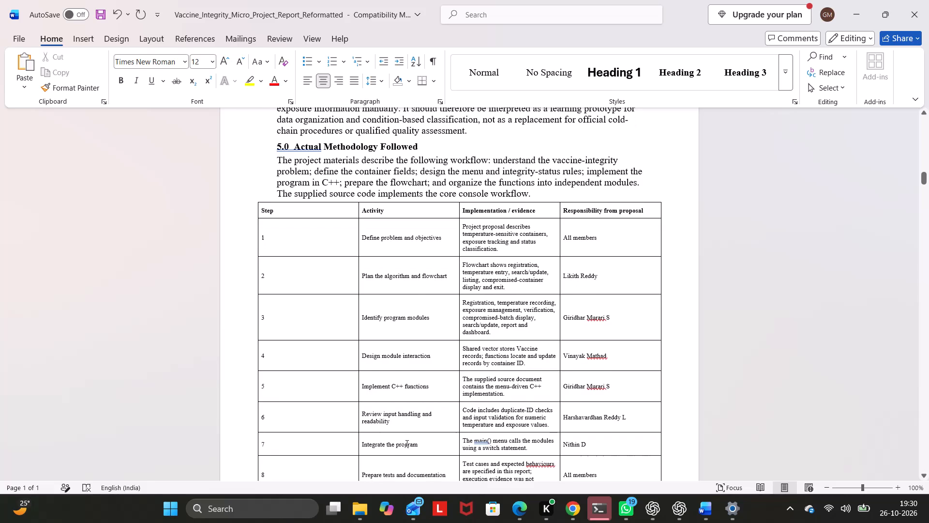
scroll(406, 444, down, 2)
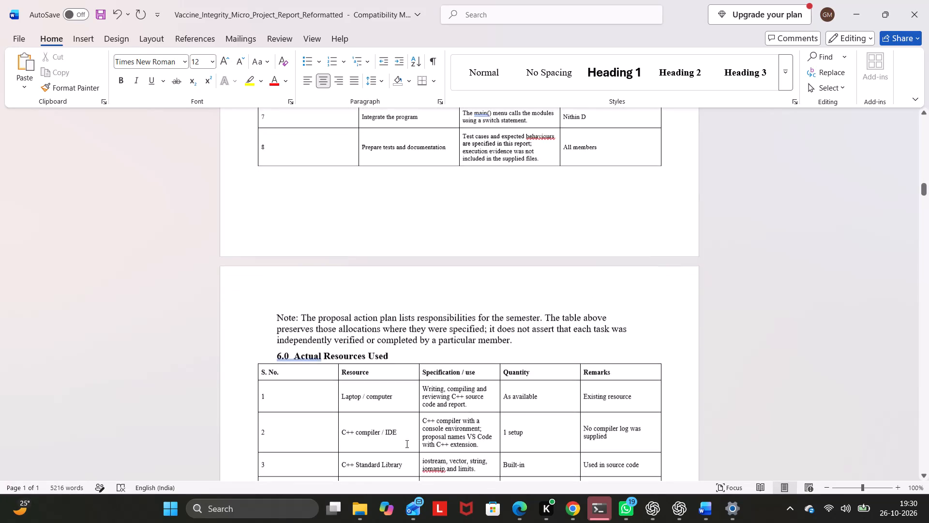
Review the resources table, data model, flowchart, data-structure table and high-level pseudocode in sections 6.0 to 7.4.
scroll(406, 444, down, 2)
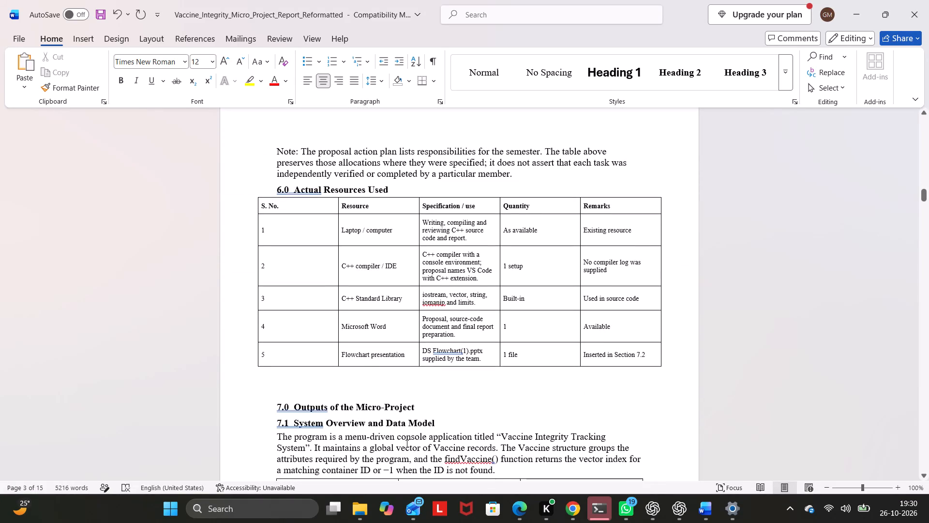
scroll(406, 444, down, 2)
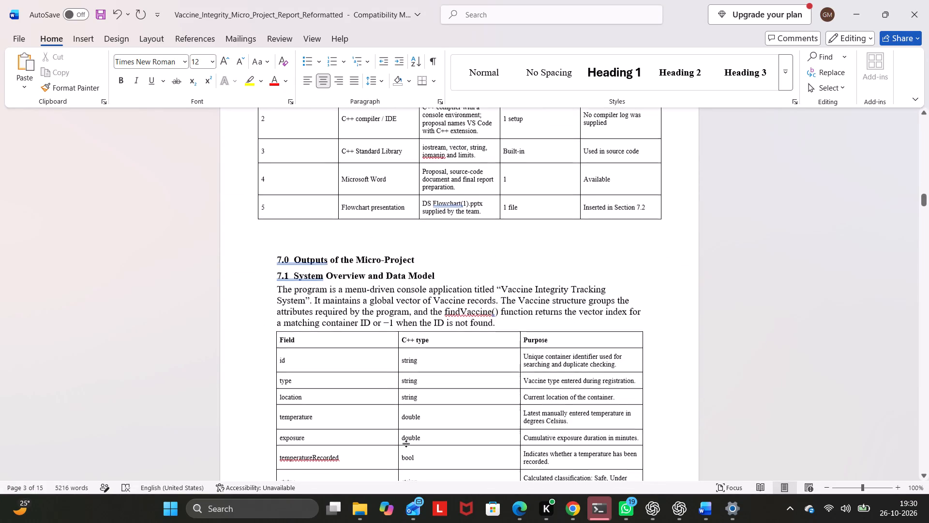
scroll(406, 444, down, 2)
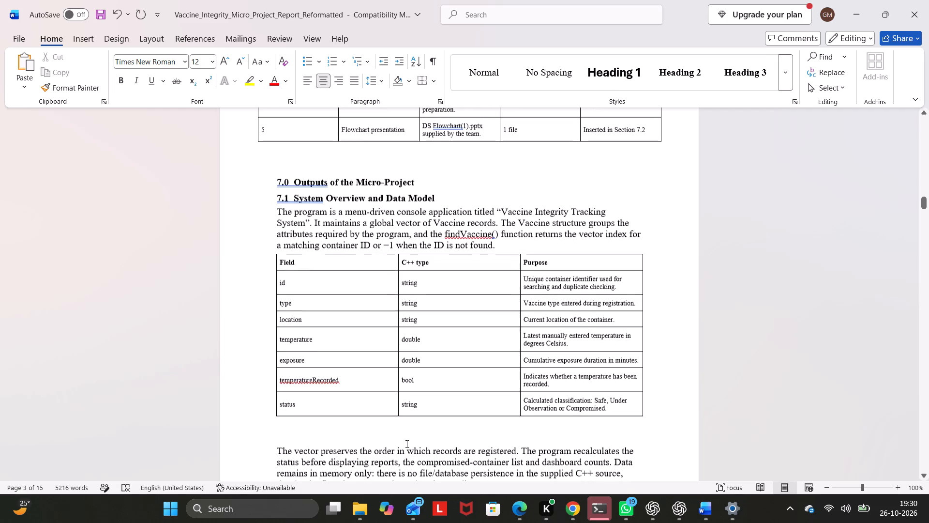
scroll(406, 444, down, 3)
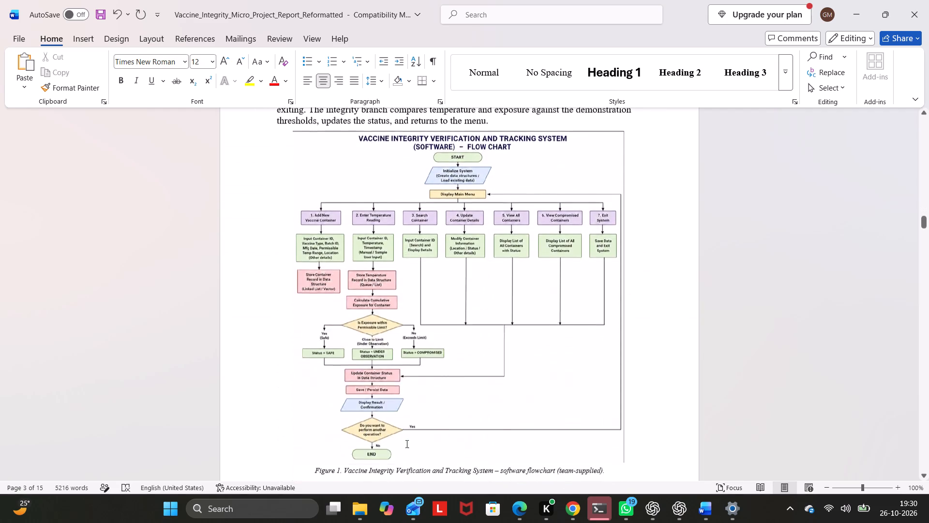
scroll(406, 444, down, 3)
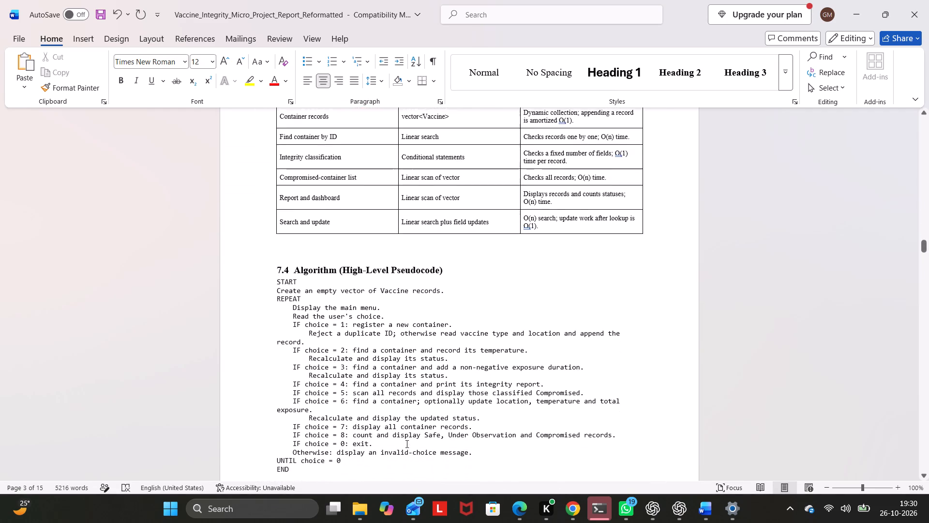
scroll(406, 444, down, 1)
Re-examine the high-level pseudocode in section 7.4 and the table above it.
scroll(406, 444, up, 1)
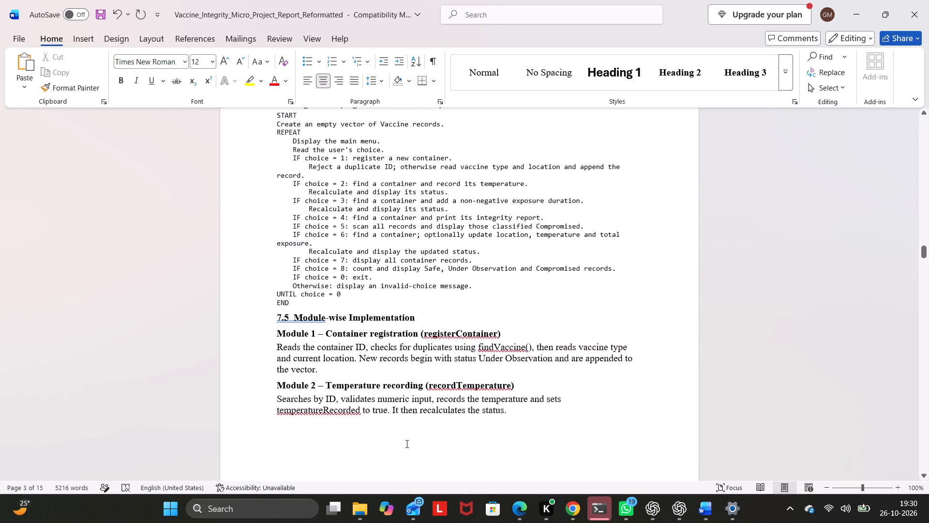
scroll(406, 444, up, 2)
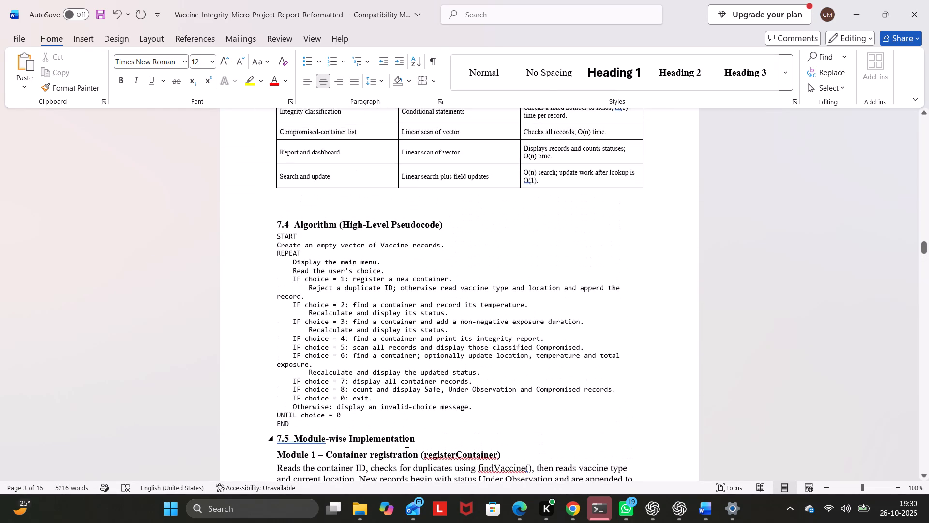
scroll(406, 444, up, 3)
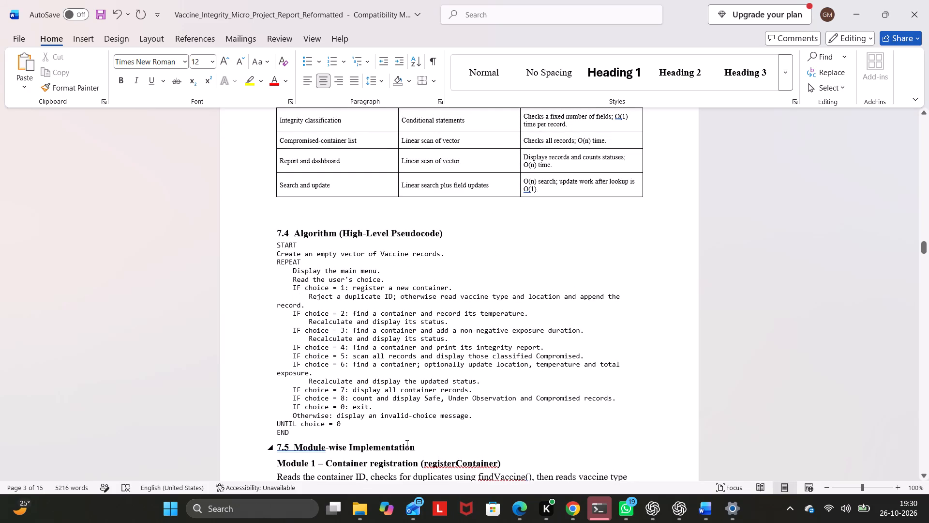
scroll(406, 444, up, 3)
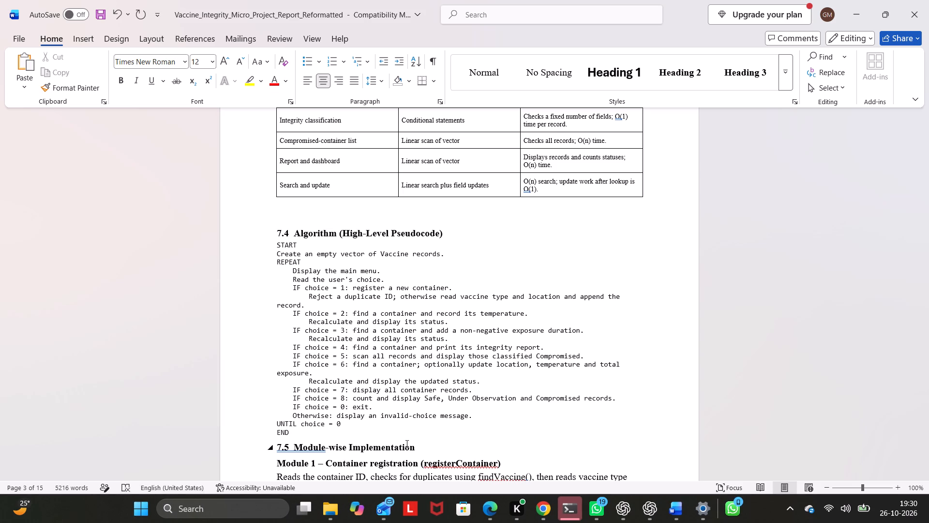
Review the report from Module-wise Implementation (7.5) through Results and Discussion to Findings and Conclusion (7.10).
scroll(406, 444, down, 1)
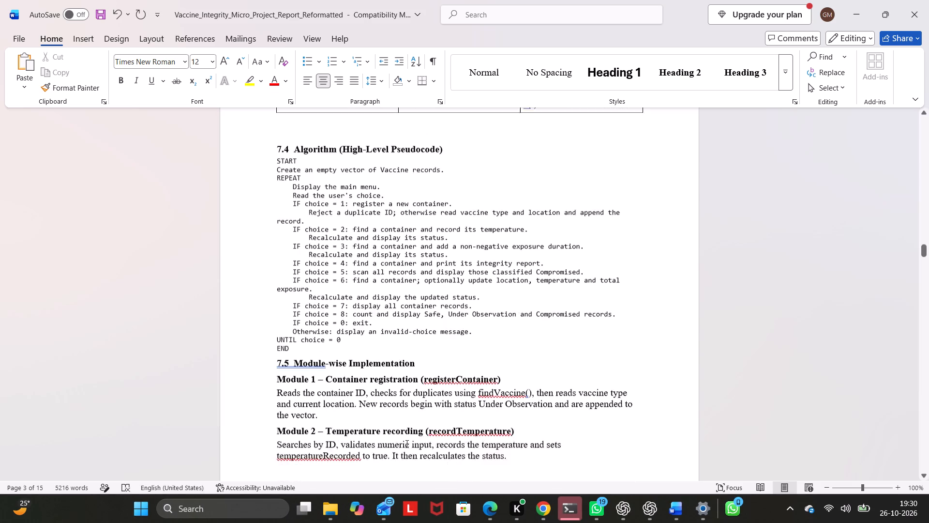
scroll(406, 444, down, 6)
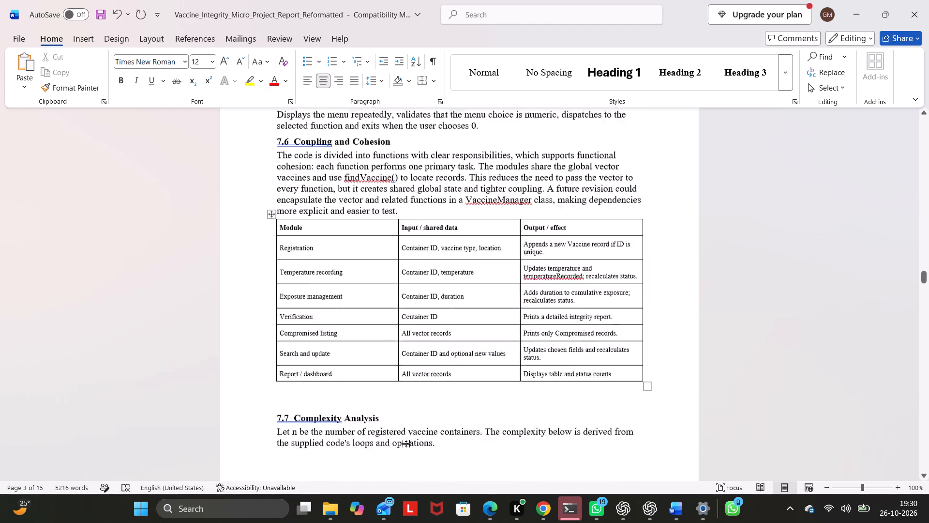
scroll(406, 444, down, 6)
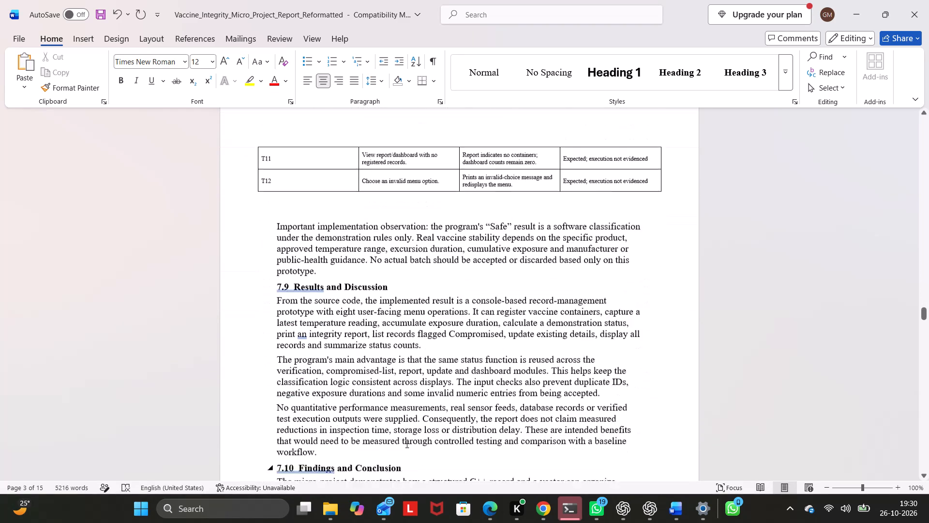
scroll(406, 444, down, 1)
scroll(406, 444, up, 3)
scroll(406, 444, down, 4)
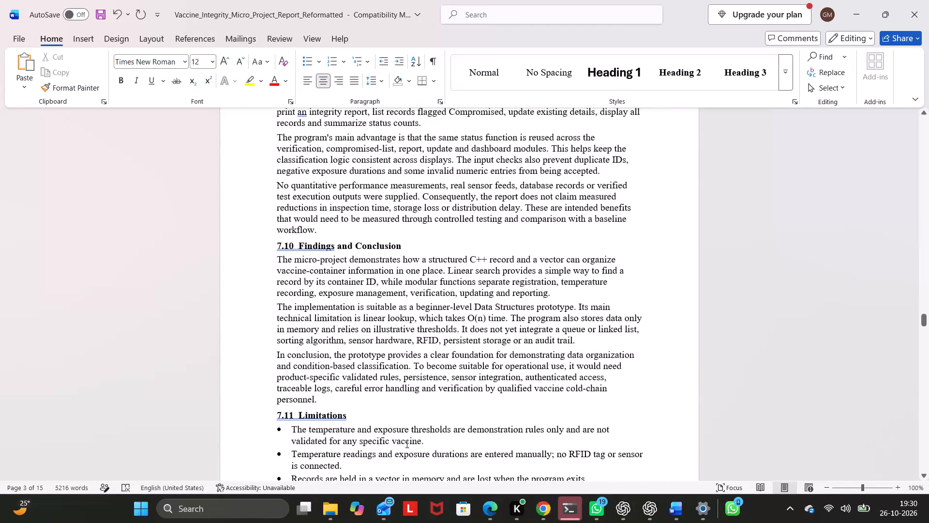
scroll(406, 444, up, 1)
scroll(406, 444, down, 1)
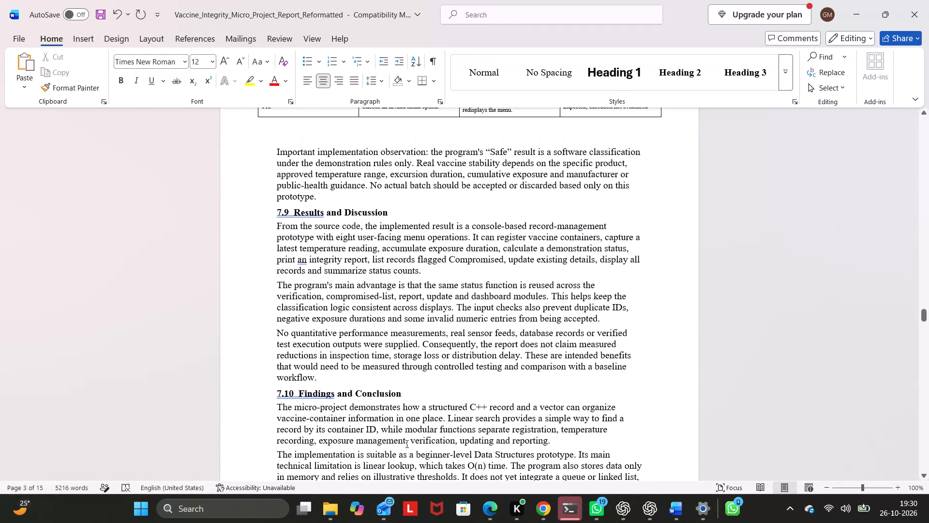
Review the Limitations, Benefits, Area of Future Improvement and References sections through the end of the References list.
scroll(406, 444, down, 3)
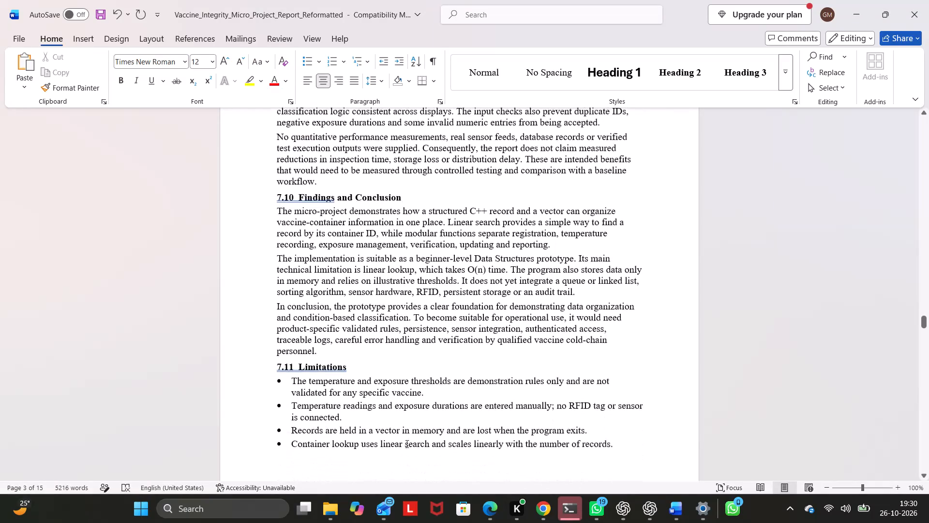
scroll(406, 444, down, 3)
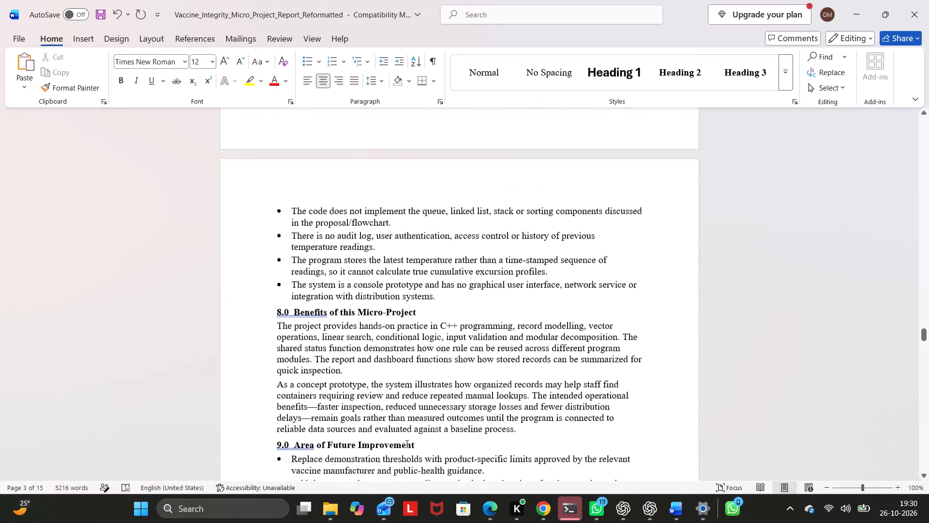
scroll(406, 444, down, 3)
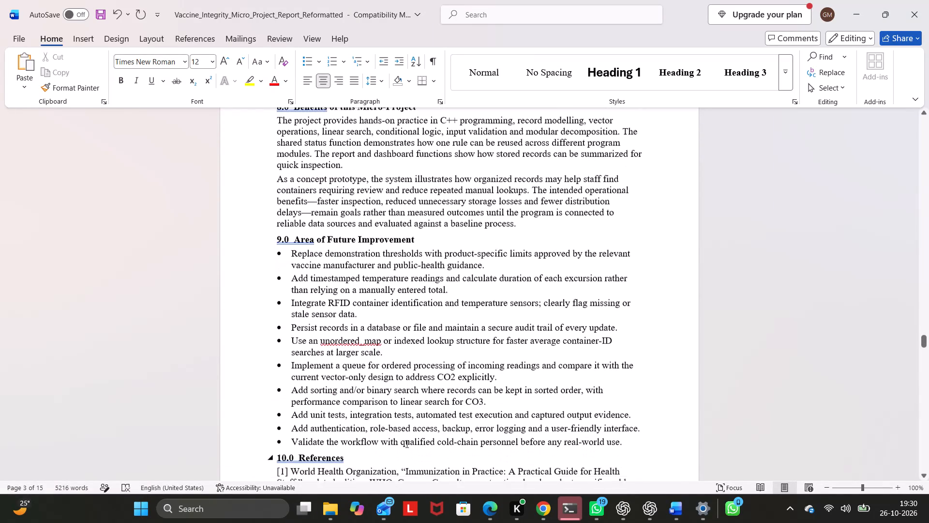
scroll(406, 444, down, 2)
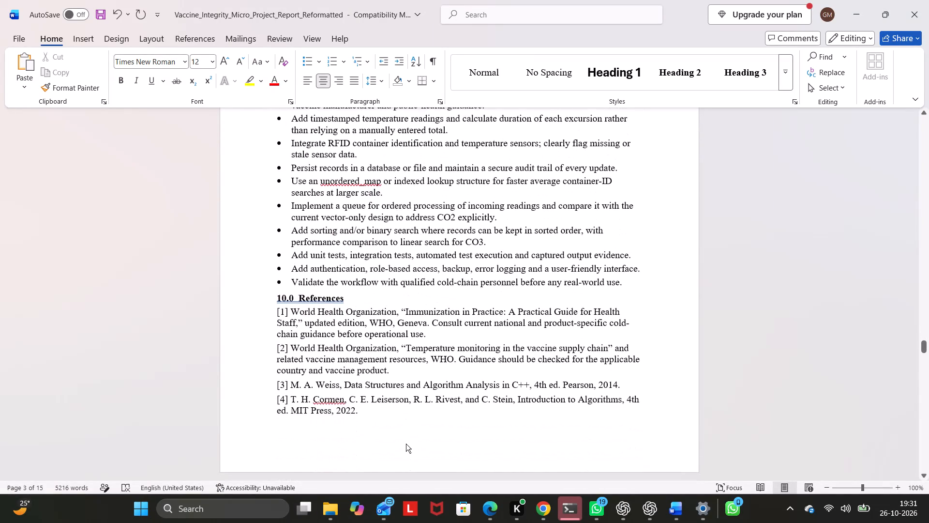
Look back through the test-case table, Results and Discussion, and the Coupling and Cohesion section with its module table.
scroll(406, 444, up, 7)
scroll(406, 444, right, 1)
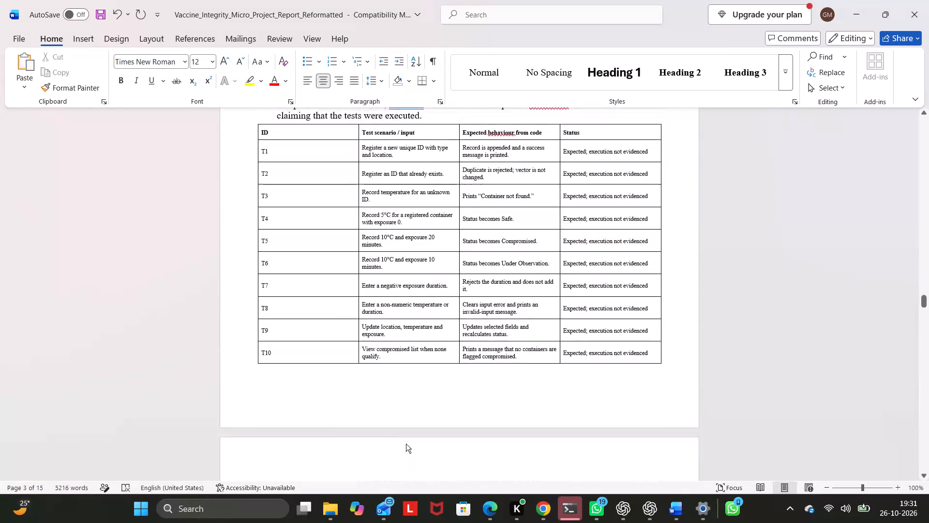
scroll(406, 444, right, 1)
scroll(406, 444, up, 2)
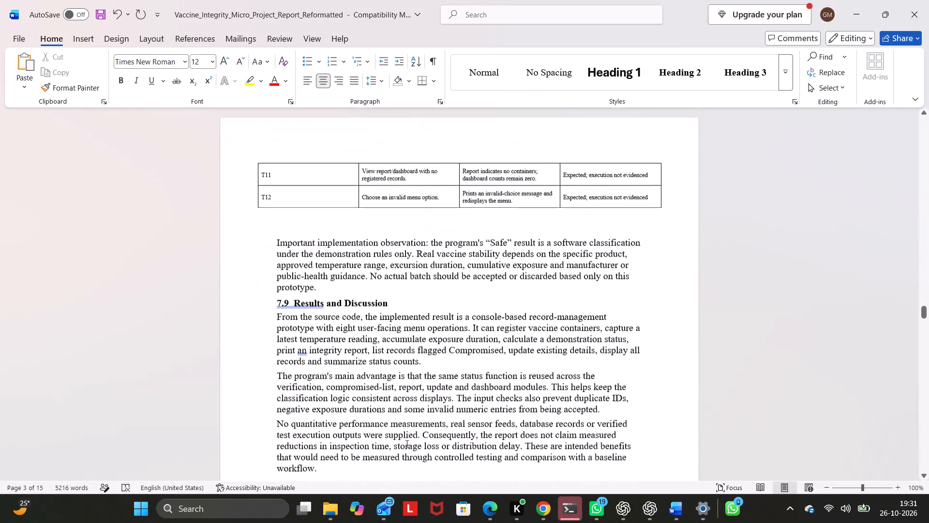
scroll(406, 444, up, 5)
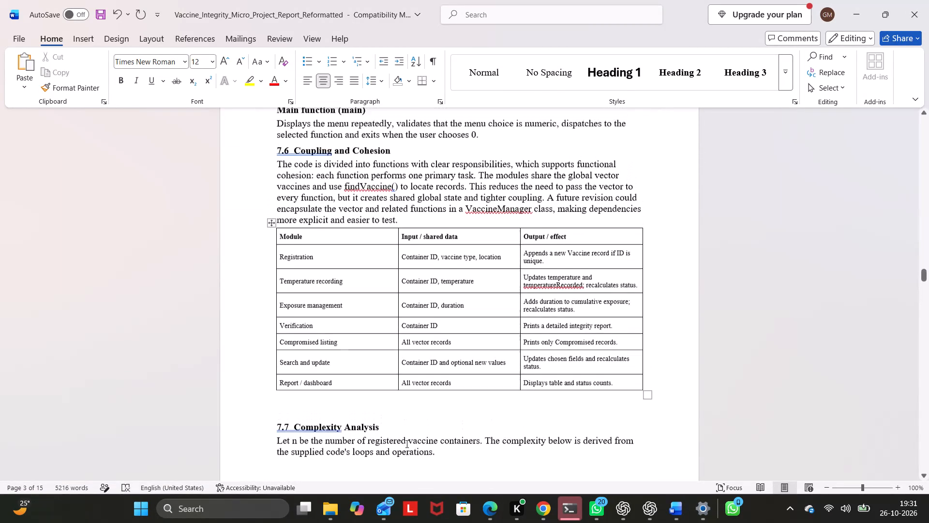
scroll(406, 444, up, 1)
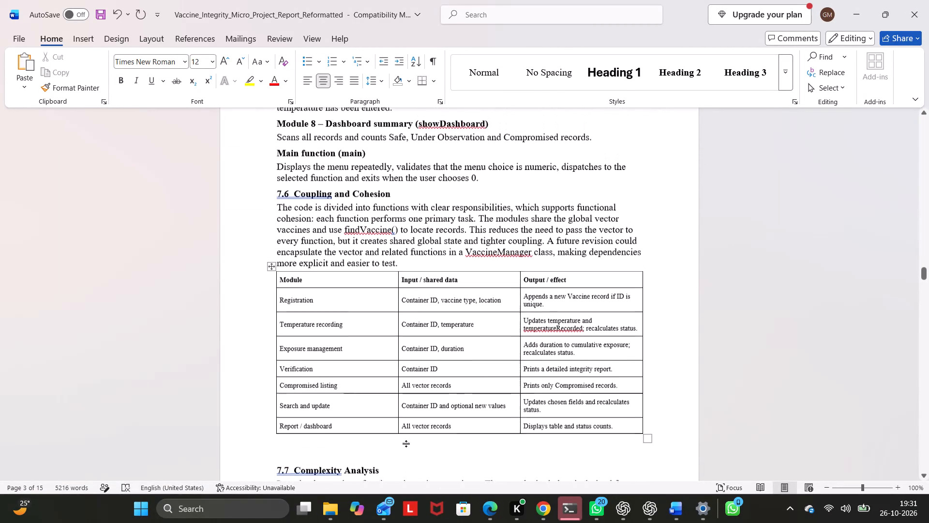
Examine the module descriptions in section 7.5, Module-wise Implementation, going back to Module 1 – Container registration.
scroll(406, 444, up, 3)
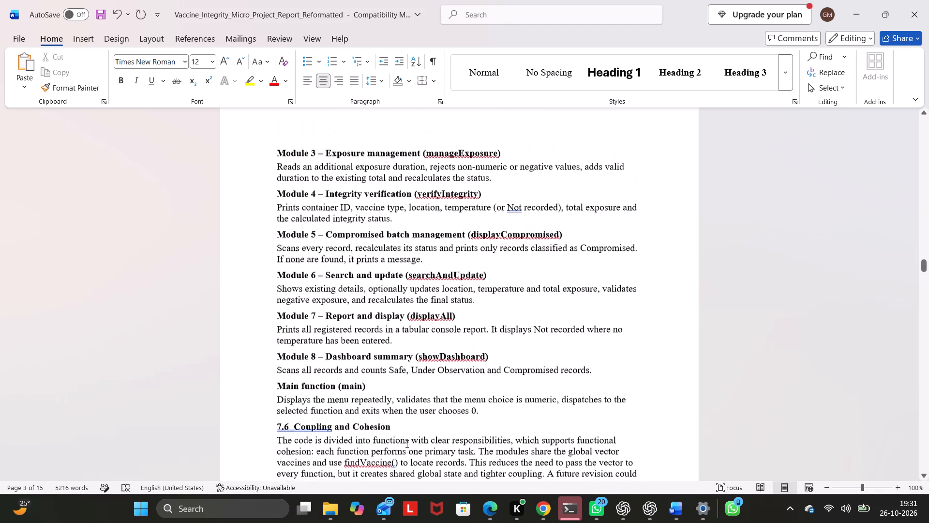
scroll(406, 444, up, 2)
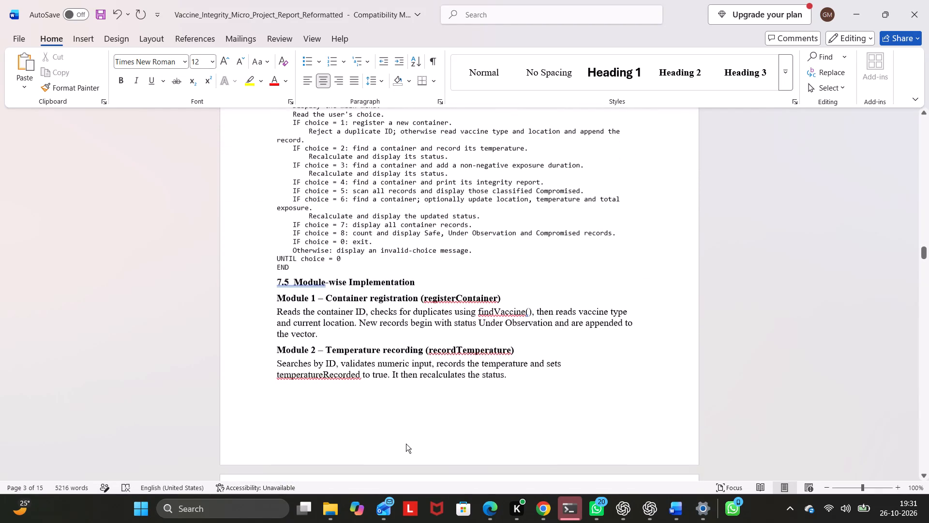
scroll(406, 444, down, 3)
scroll(406, 444, up, 1)
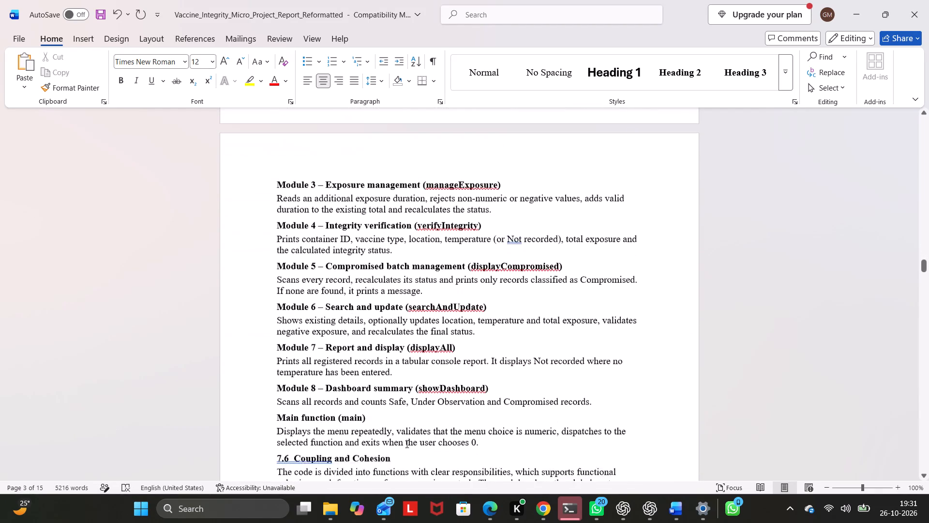
scroll(406, 444, up, 2)
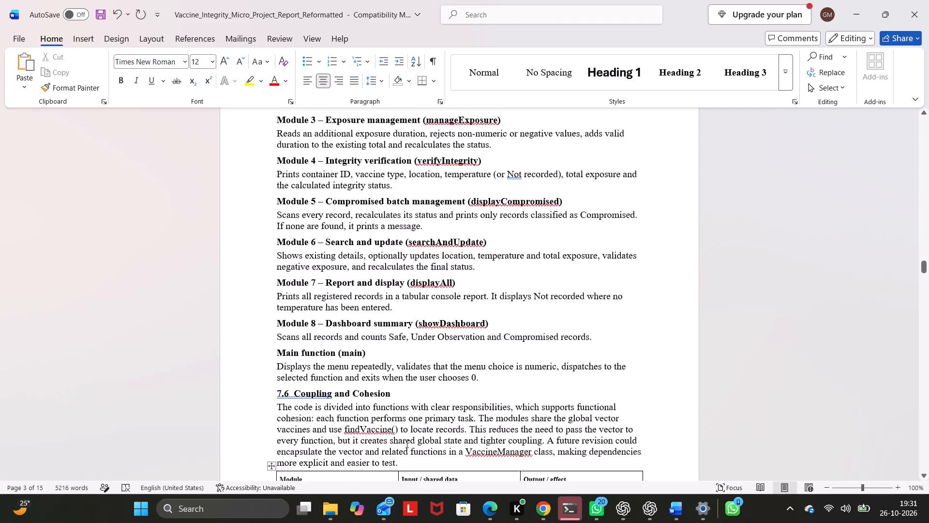
scroll(406, 444, up, 1)
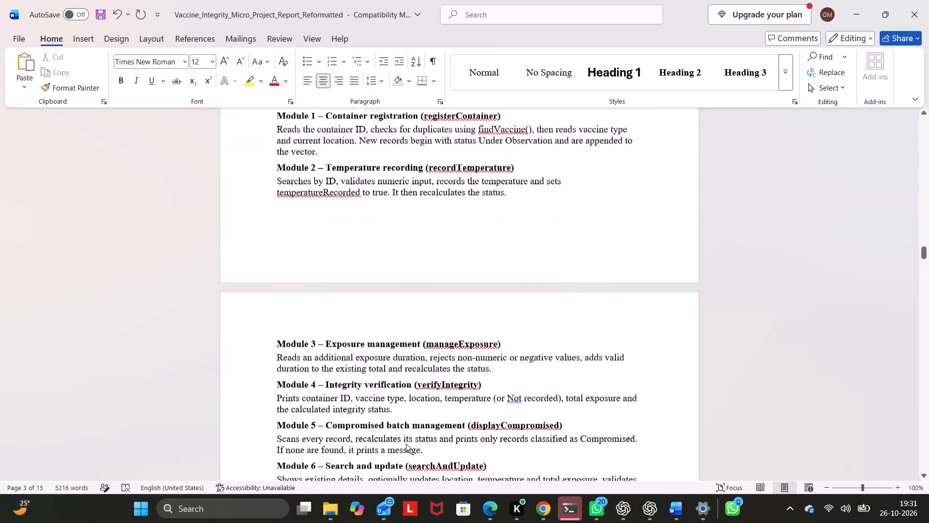
scroll(406, 444, up, 1)
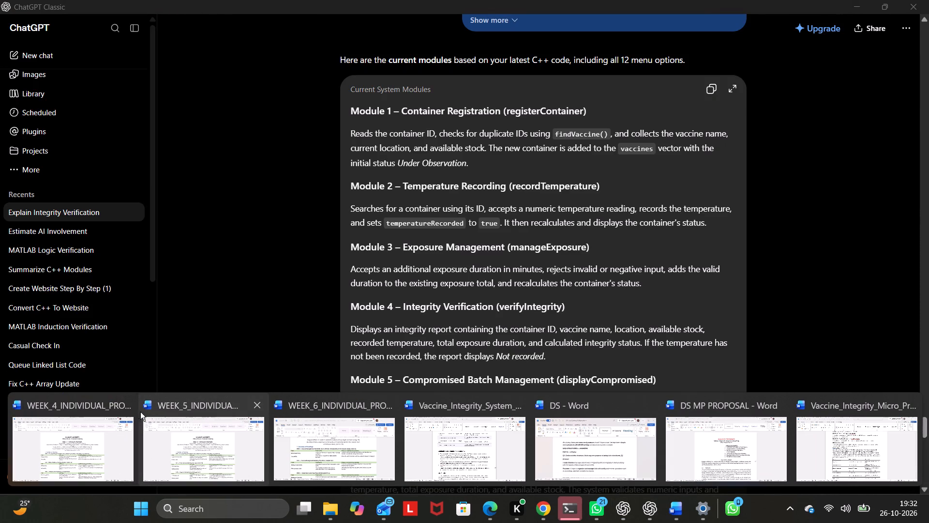
click(129, 403)
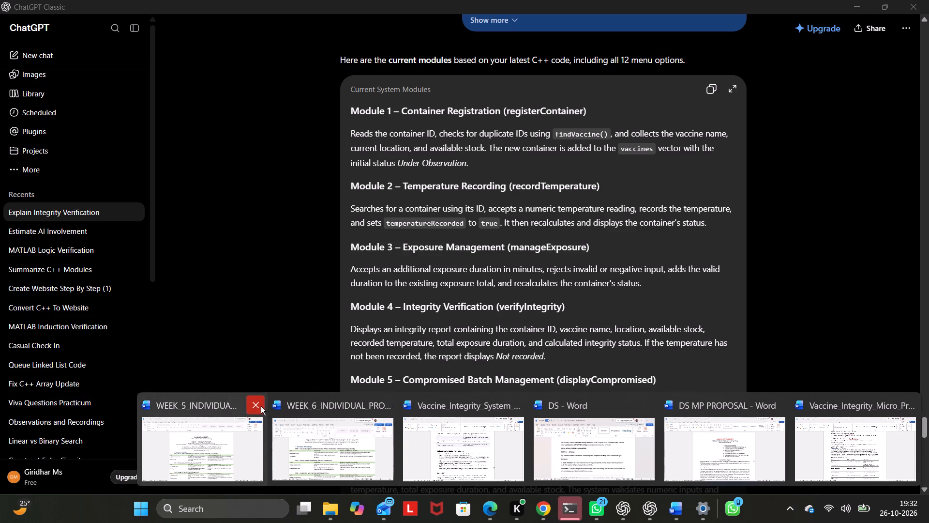
click(261, 406)
click(390, 405)
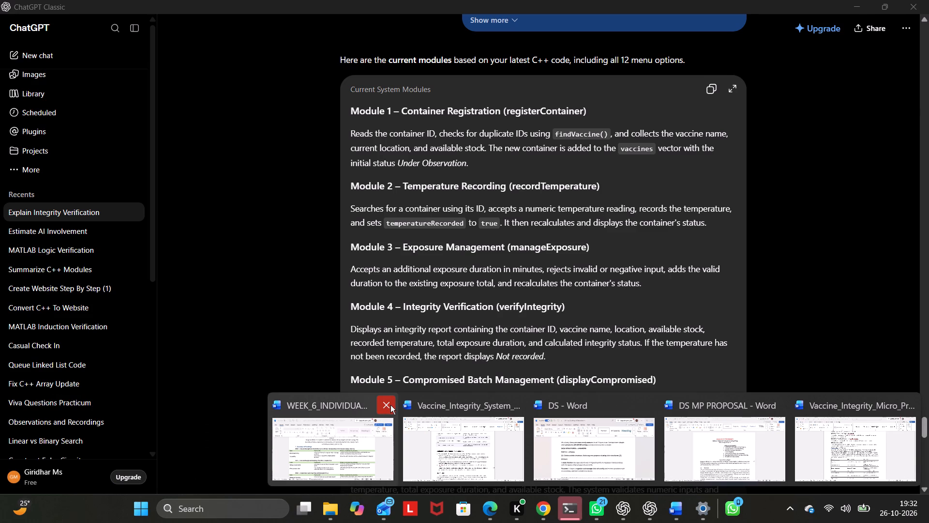
click(517, 403)
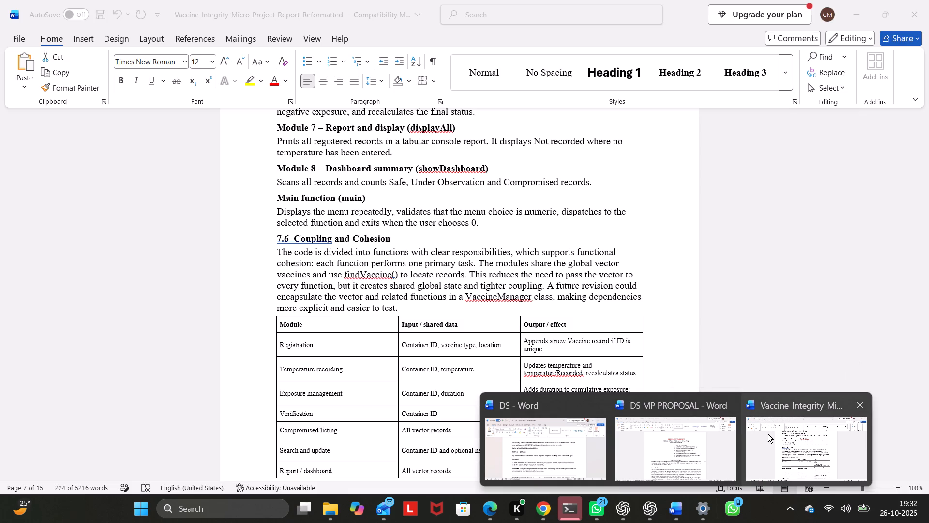
Return to the micro-project report in Word and replace the selected section 7.5 module descriptions with the copied Current System Modules text.
click(766, 434)
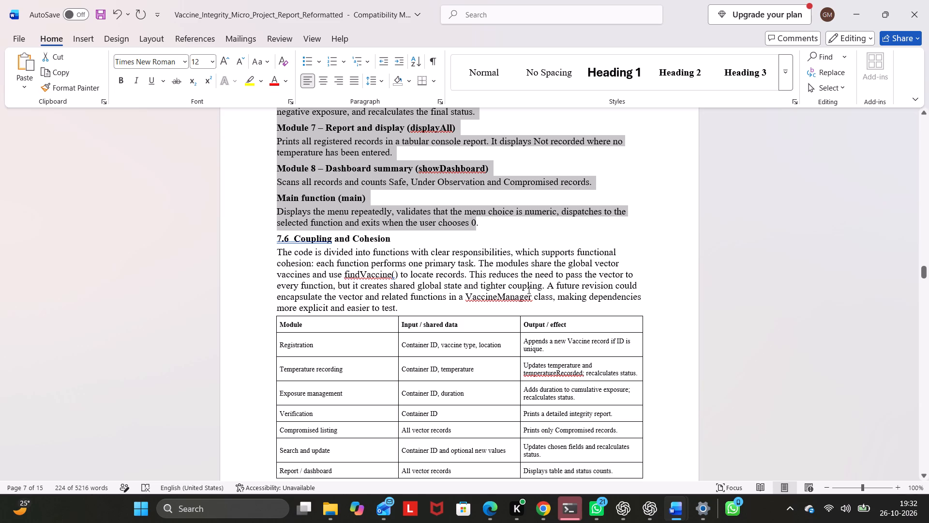
key(ctrl+v)
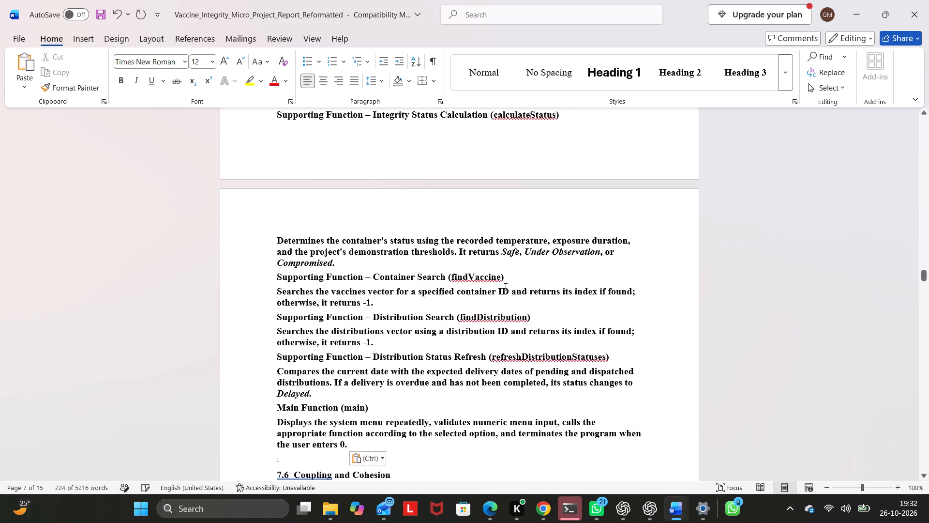
key(ctrl+z)
scroll(468, 313, up, 1)
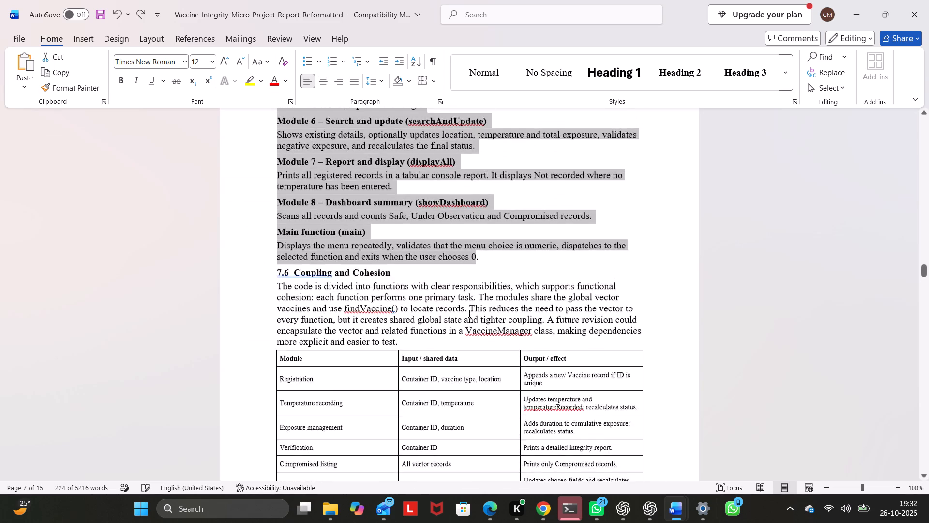
scroll(468, 313, up, 1)
key(ctrl+v)
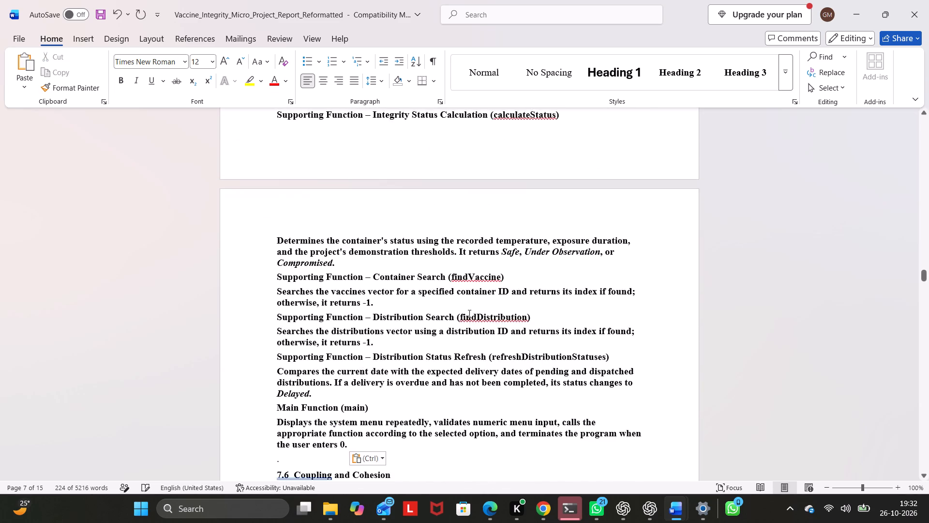
Check the pasted modules and supporting functions in section 7.5, from the Coupling and Cohesion heading back up to the Algorithm section.
scroll(468, 313, up, 2)
scroll(468, 313, down, 1)
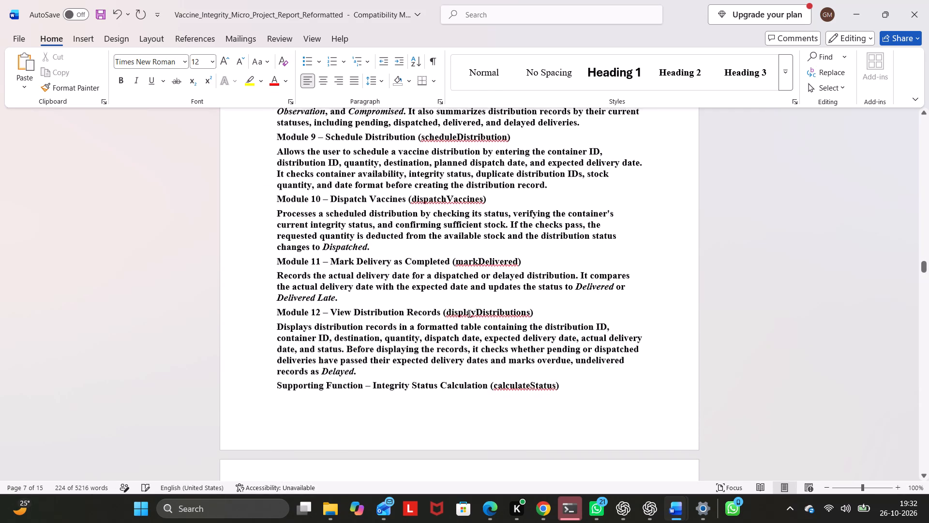
scroll(468, 313, down, 2)
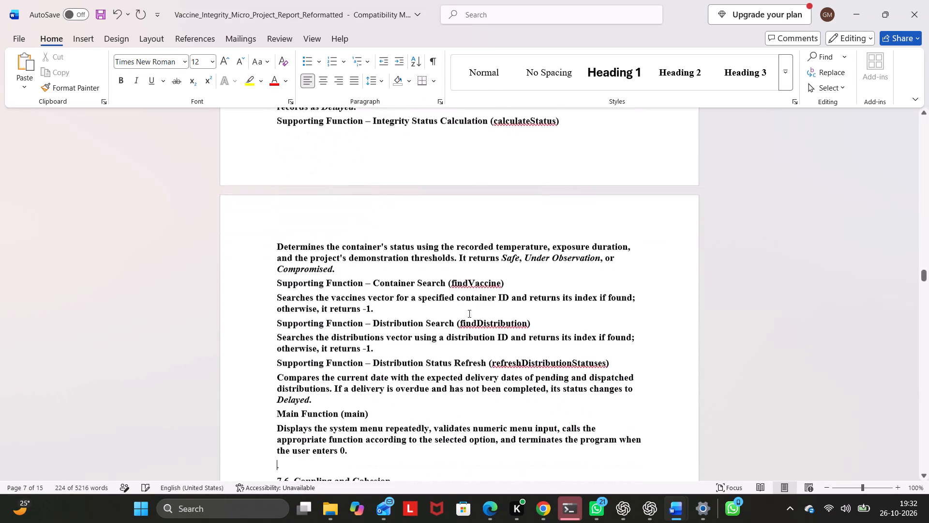
scroll(468, 313, down, 1)
scroll(468, 313, right, 2)
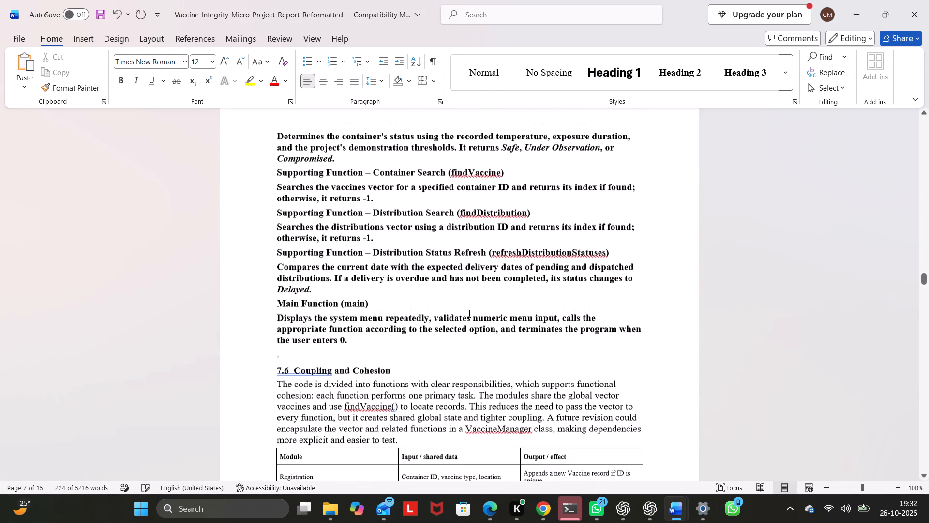
scroll(468, 313, right, 1)
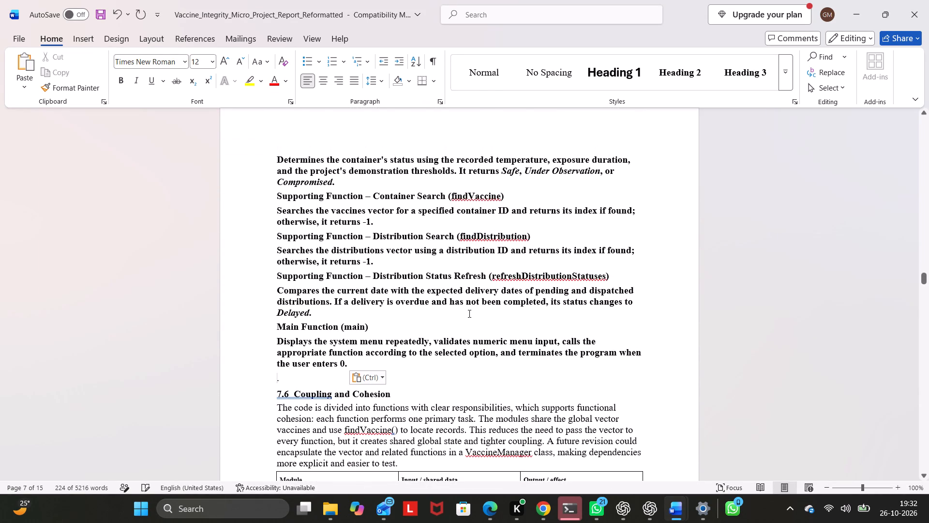
scroll(468, 313, up, 3)
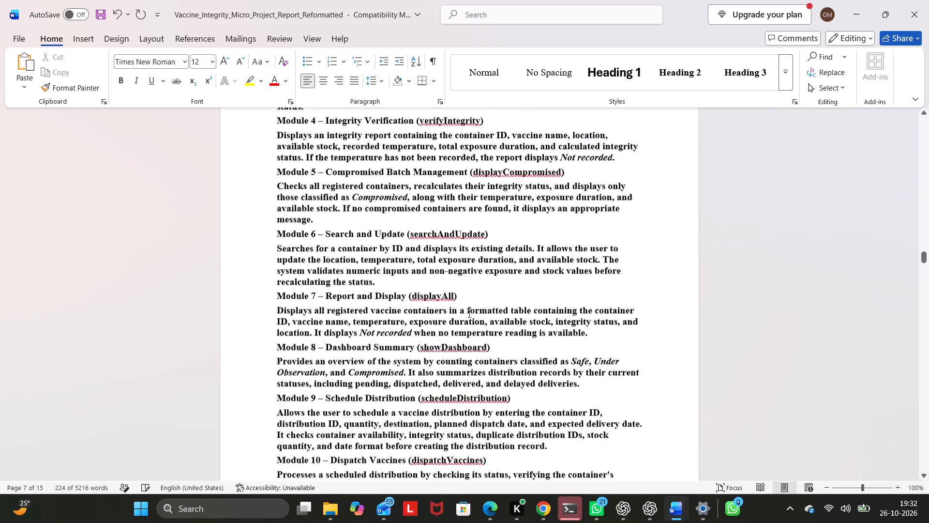
scroll(468, 313, up, 3)
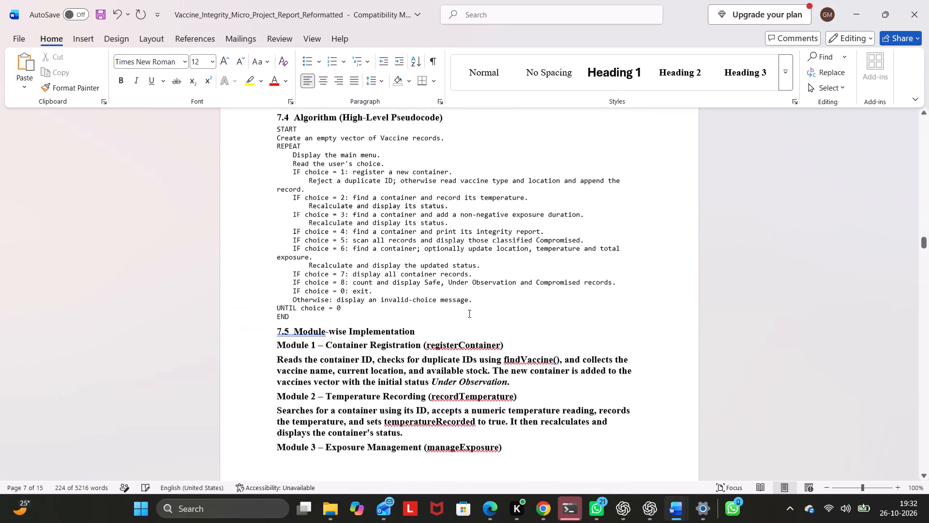
scroll(468, 313, up, 1)
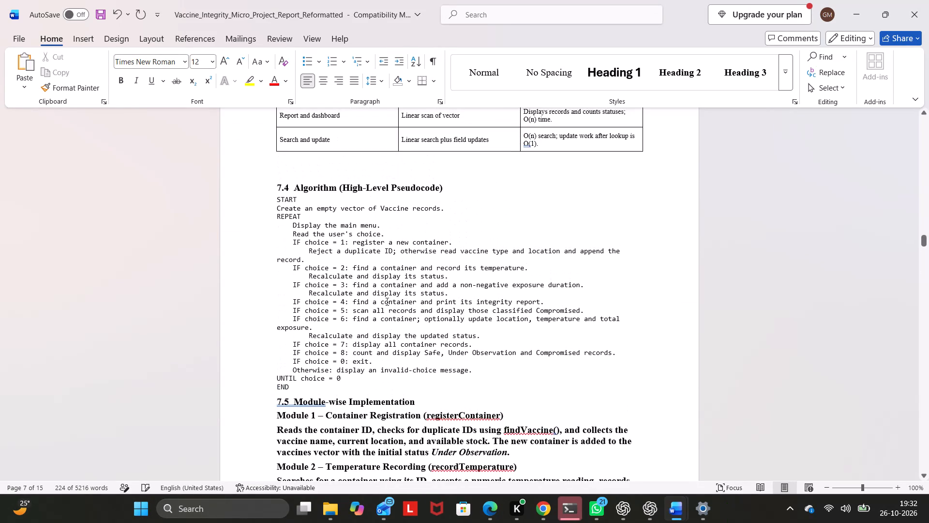
Remove the bold formatting from the description paragraphs under Module 1, Module 2 and Module 3, keeping their headings bold.
scroll(386, 301, down, 1)
drag(275, 277, 275, 277)
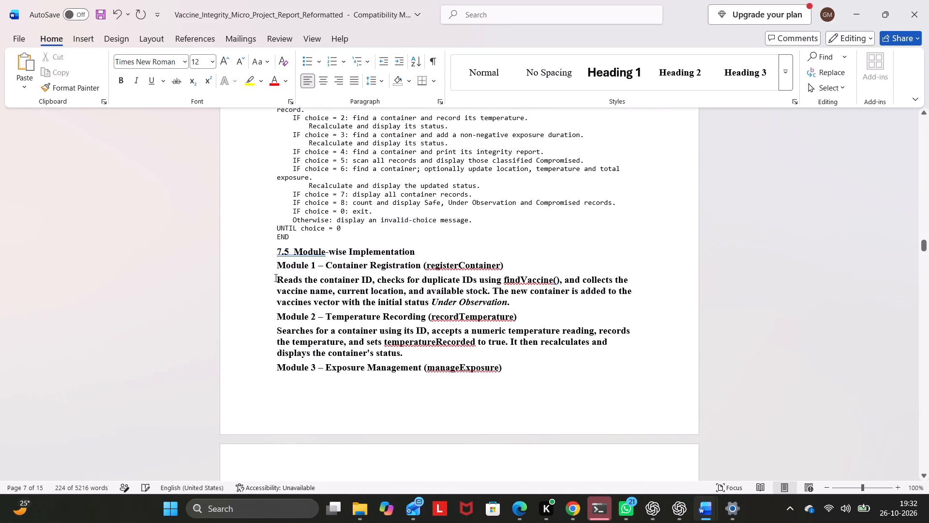
drag(275, 277, 509, 298)
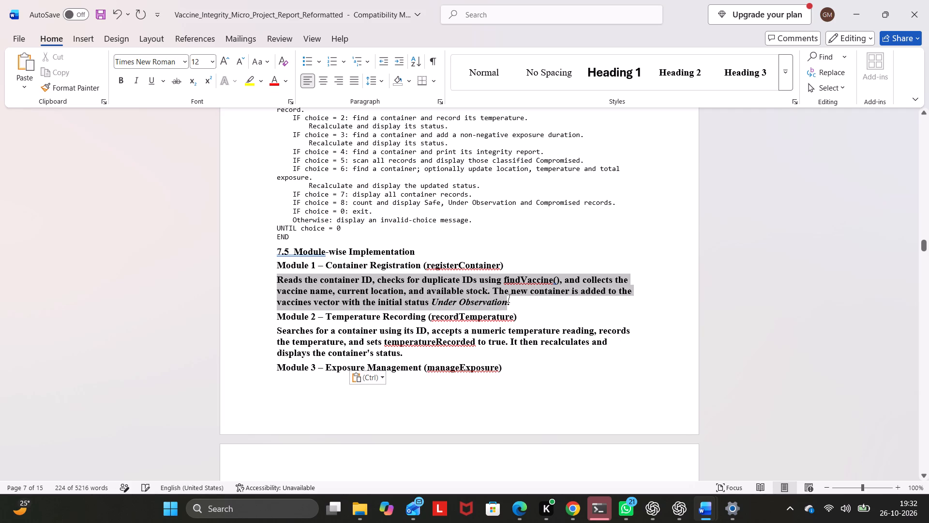
drag(509, 298, 540, 301)
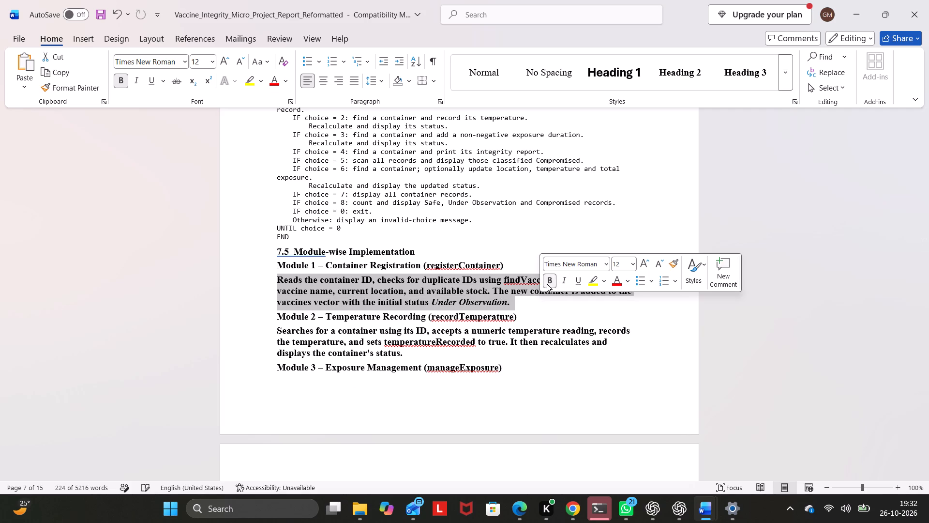
click(547, 284)
click(456, 338)
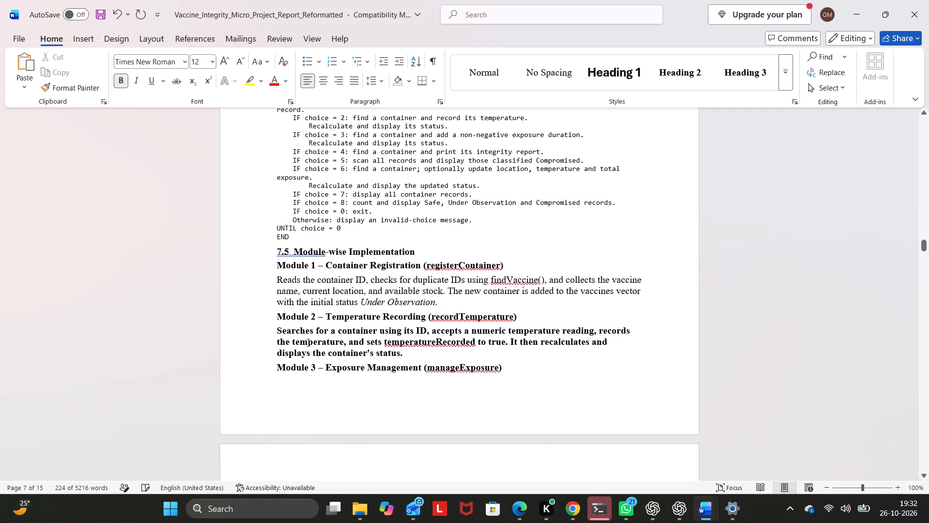
drag(272, 330, 396, 358)
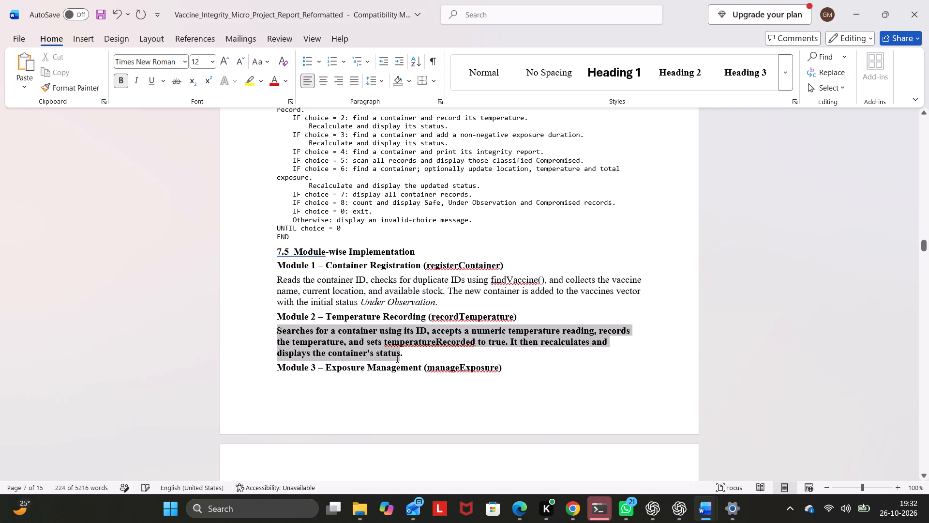
click(408, 340)
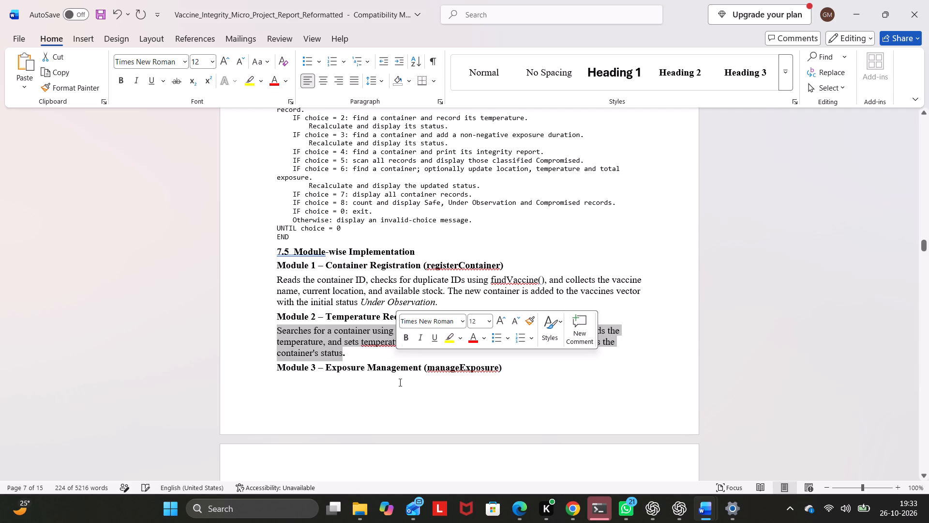
scroll(396, 393, down, 1)
drag(311, 383, 278, 362)
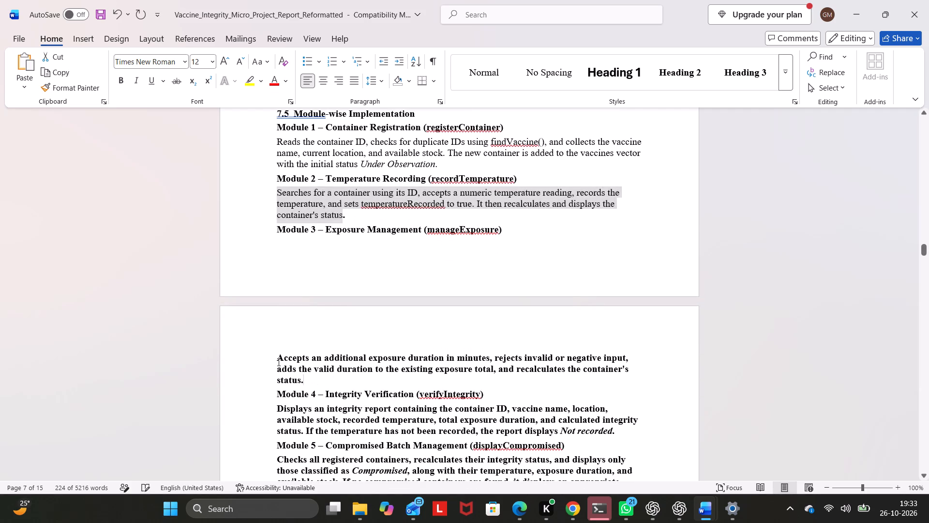
drag(278, 362, 260, 351)
click(269, 329)
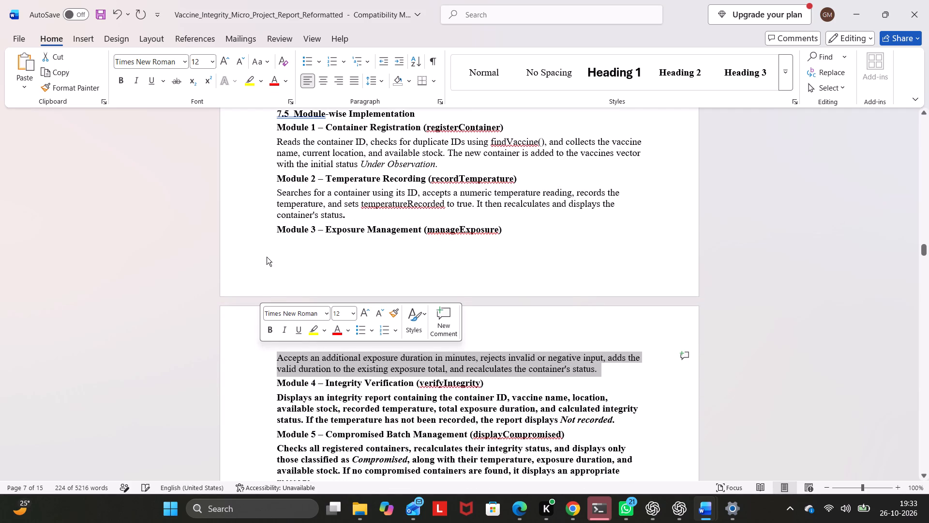
Insert two blank lines before the Module 3 – Exposure Management heading to move it onto the page with its description.
click(275, 234)
key(Return)
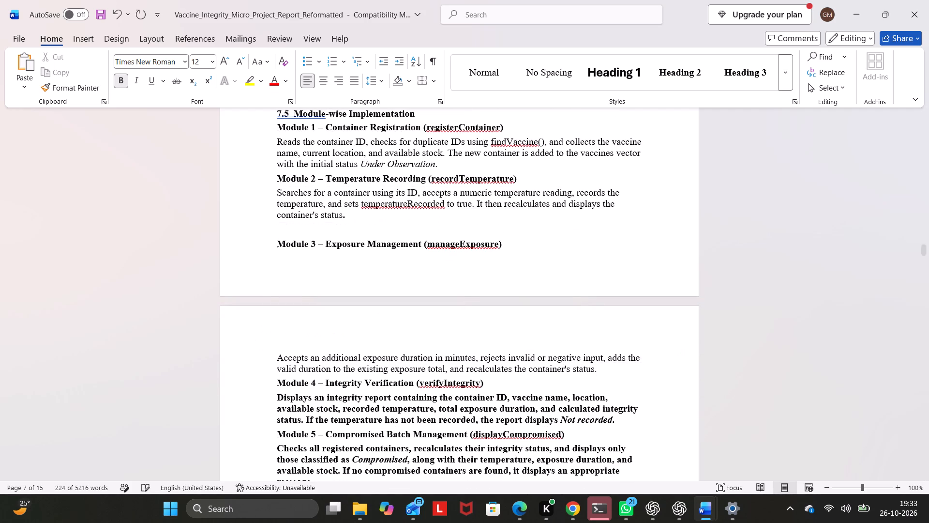
key(Return)
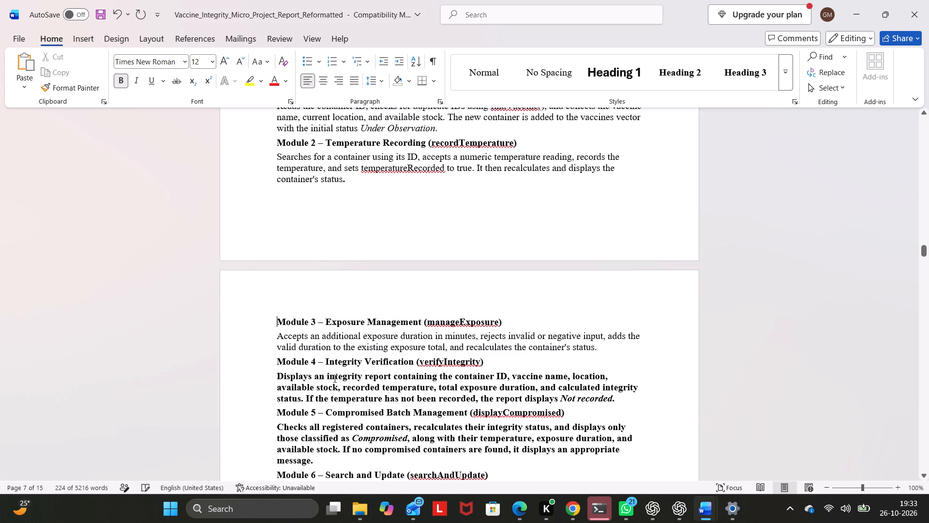
Remove the bold formatting from the description paragraphs under Module 4 – Integrity Verification and Module 5 – Compromised Batch Management.
drag(617, 400, 282, 376)
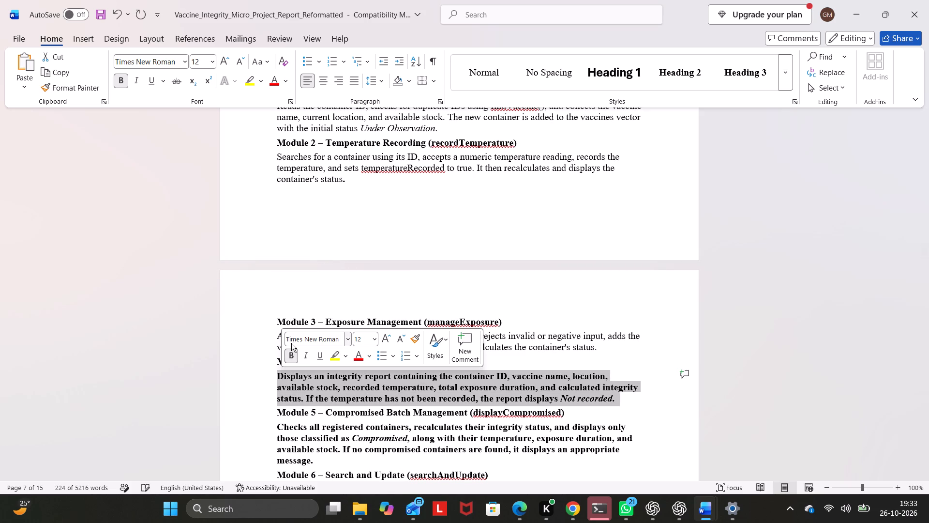
click(292, 354)
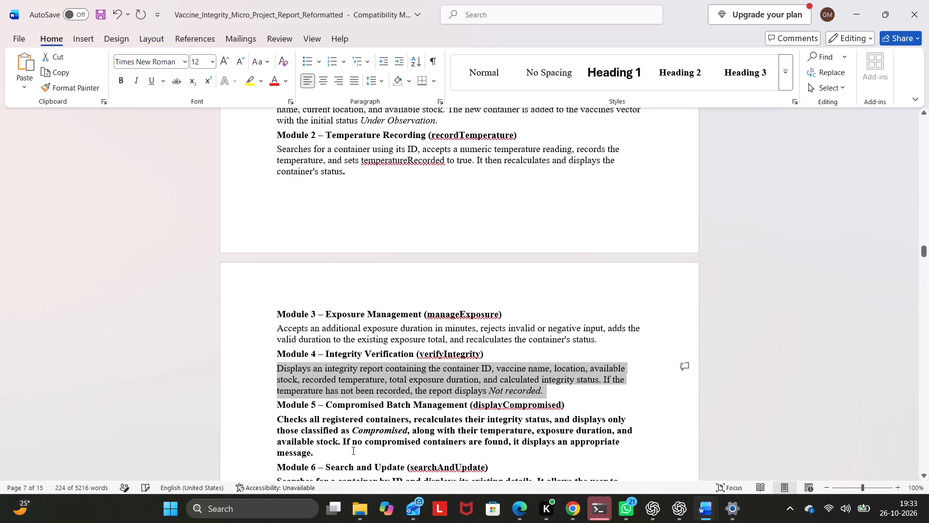
drag(319, 456, 277, 419)
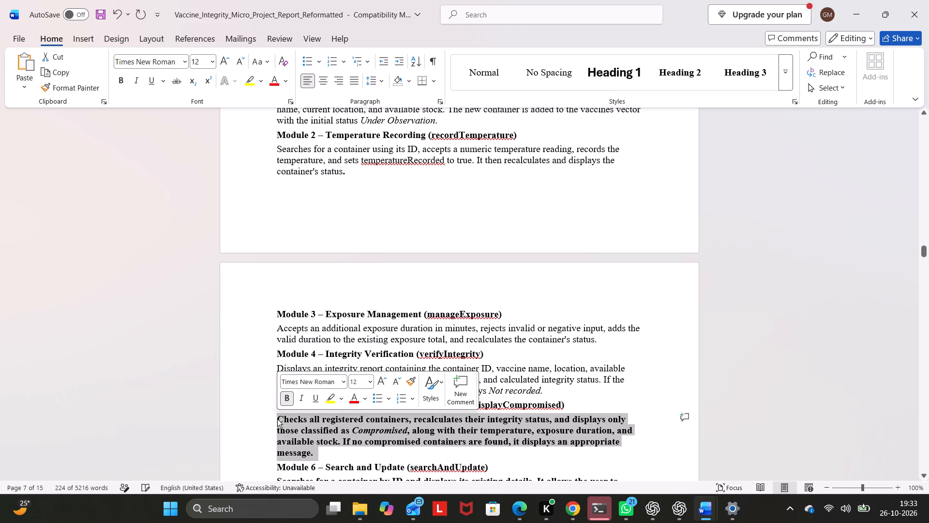
drag(288, 399, 352, 447)
scroll(352, 447, down, 1)
click(326, 447)
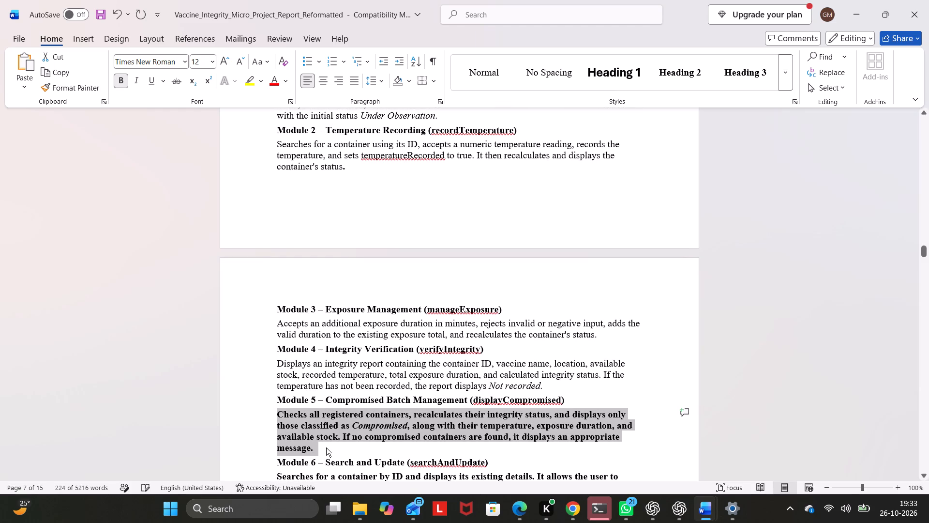
drag(326, 447, 288, 413)
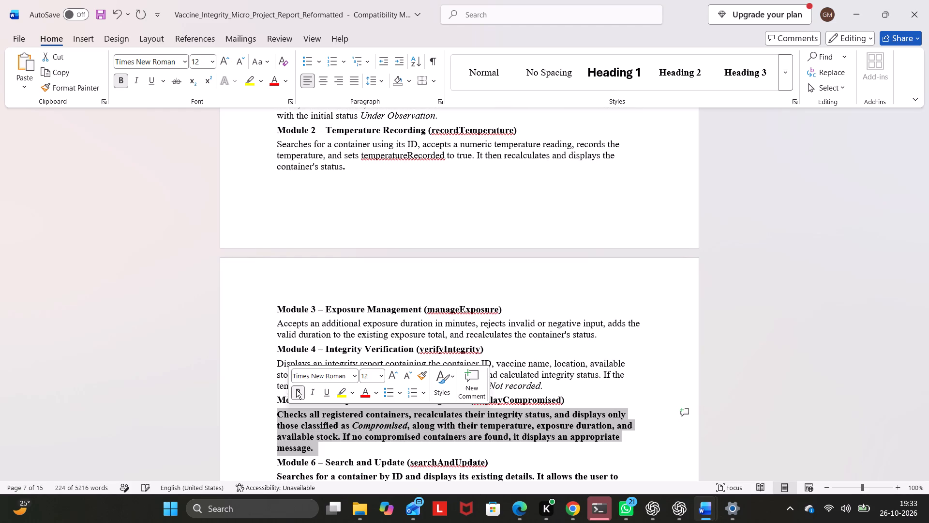
click(296, 390)
Remove the bold formatting from the description paragraphs under Module 6, Module 7 and Module 8, keeping their headings bold.
scroll(316, 438, down, 1)
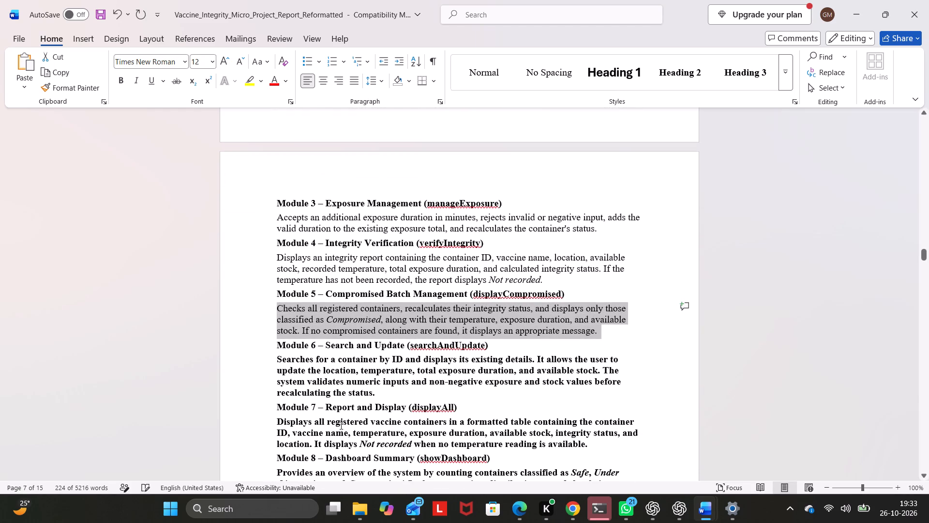
drag(379, 395, 273, 358)
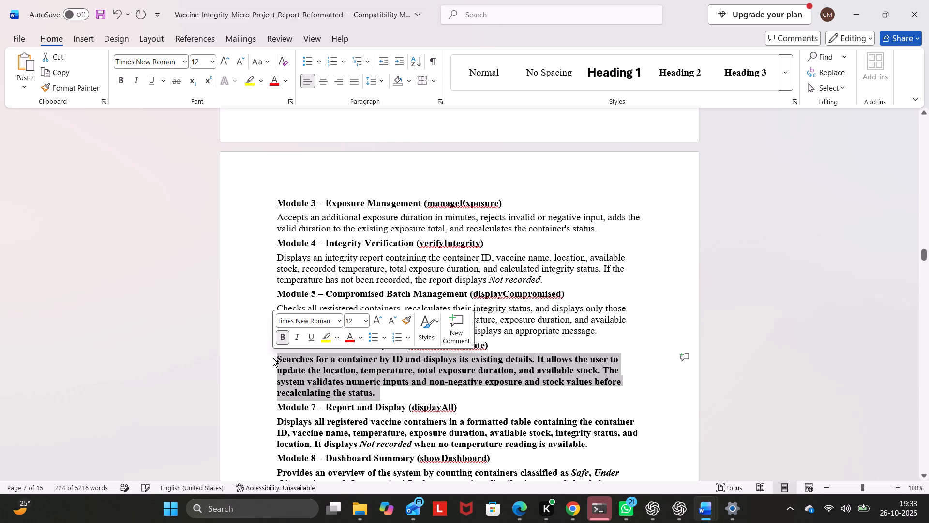
click(281, 334)
scroll(330, 389, down, 1)
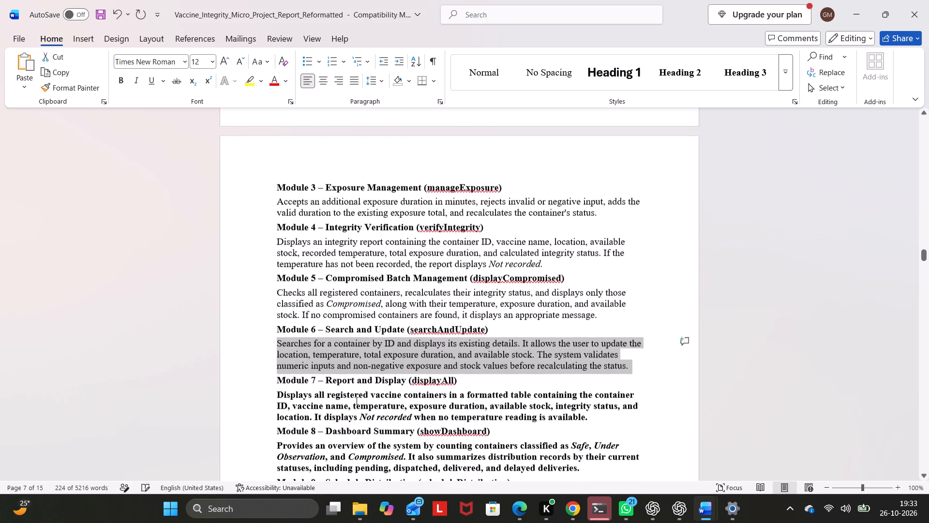
drag(589, 413, 355, 404)
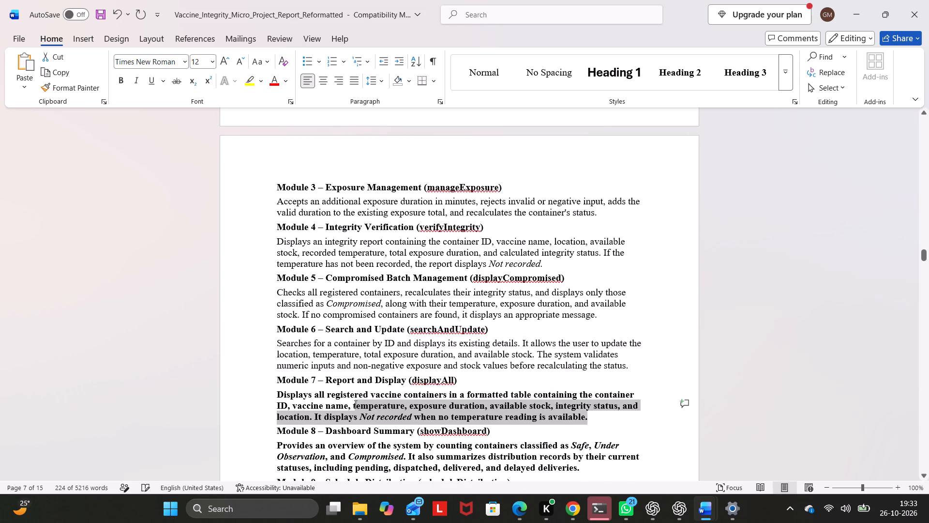
drag(355, 404, 266, 397)
click(277, 374)
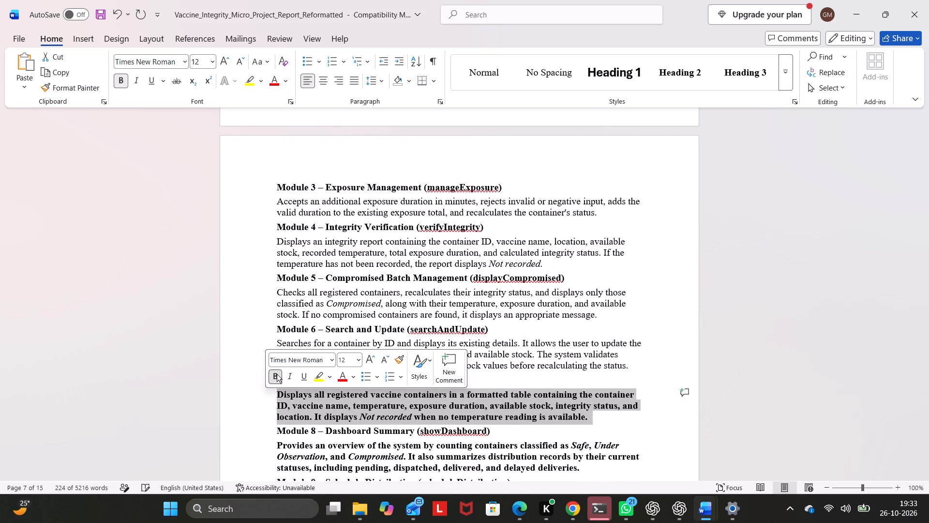
scroll(372, 432, down, 1)
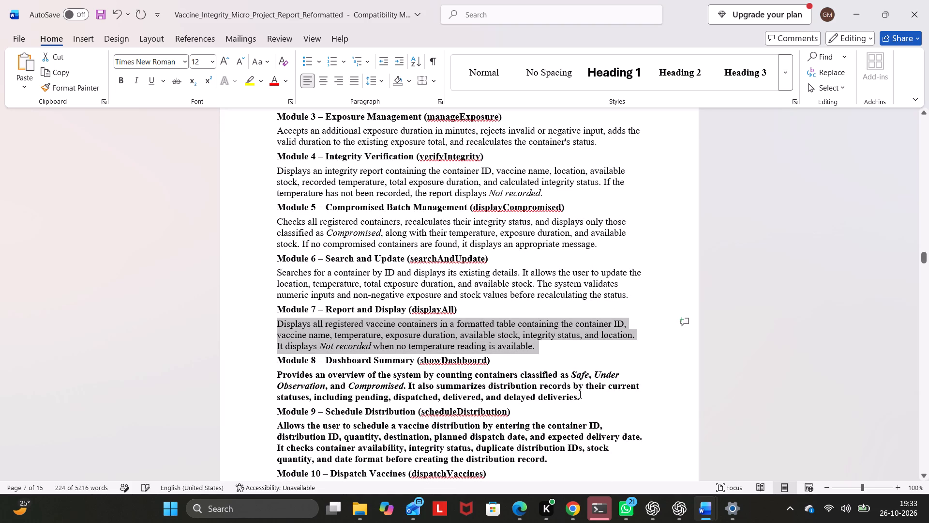
drag(579, 395, 273, 376)
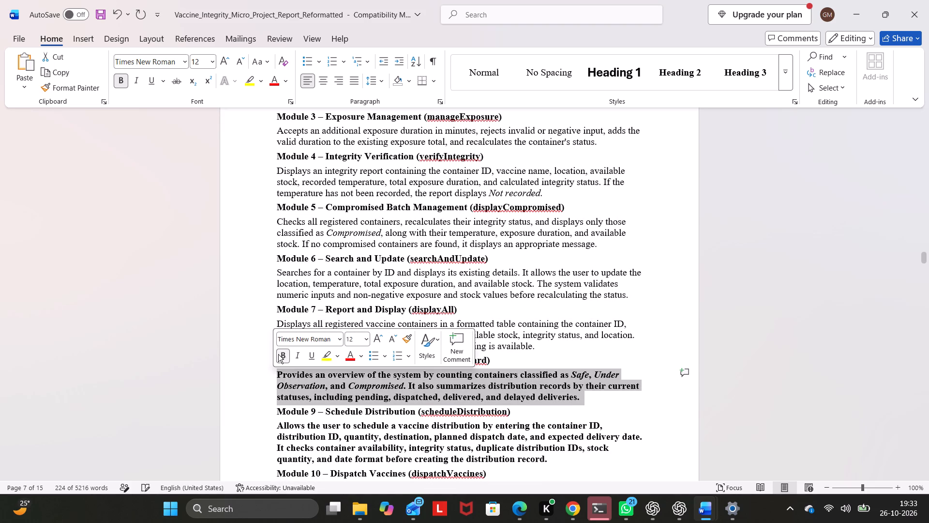
click(279, 353)
Remove the bold formatting from the description paragraphs under Module 9 – Schedule Distribution and Module 10 – Dispatch Vaccines.
click(552, 427)
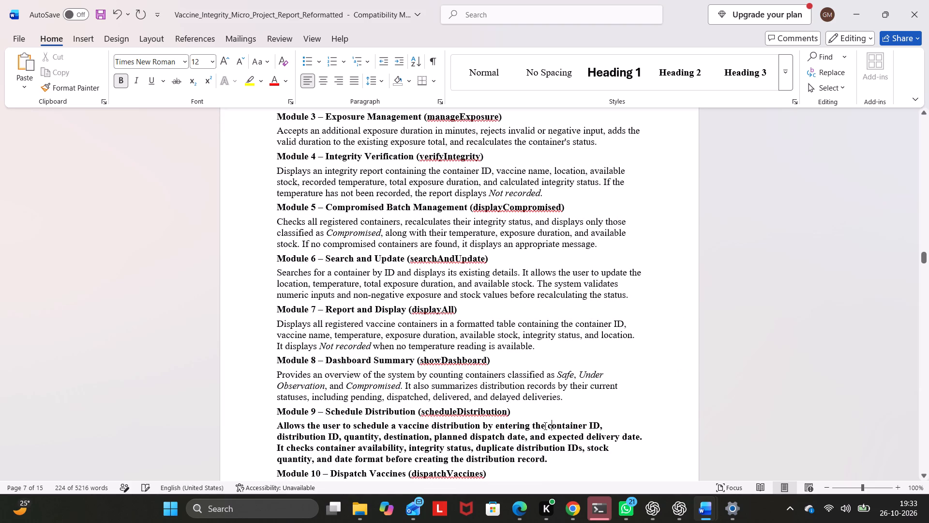
scroll(526, 414, down, 1)
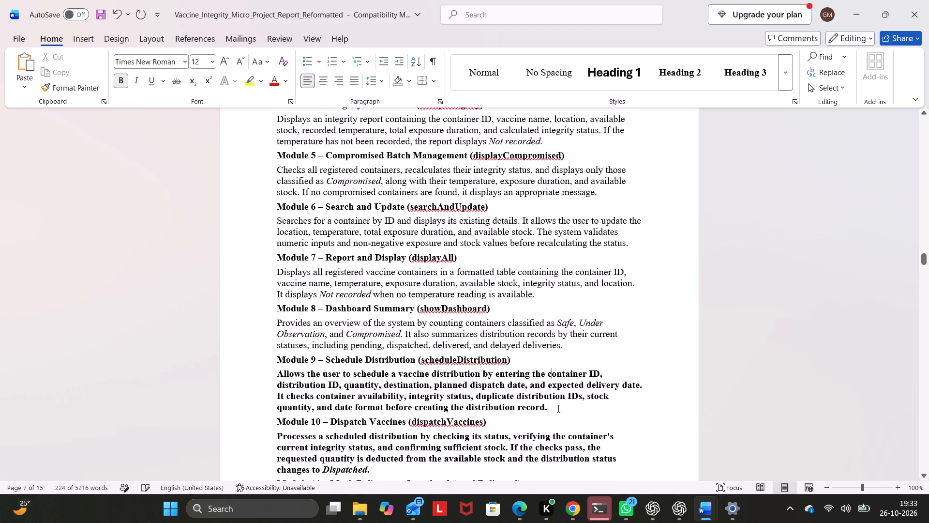
drag(557, 408, 268, 375)
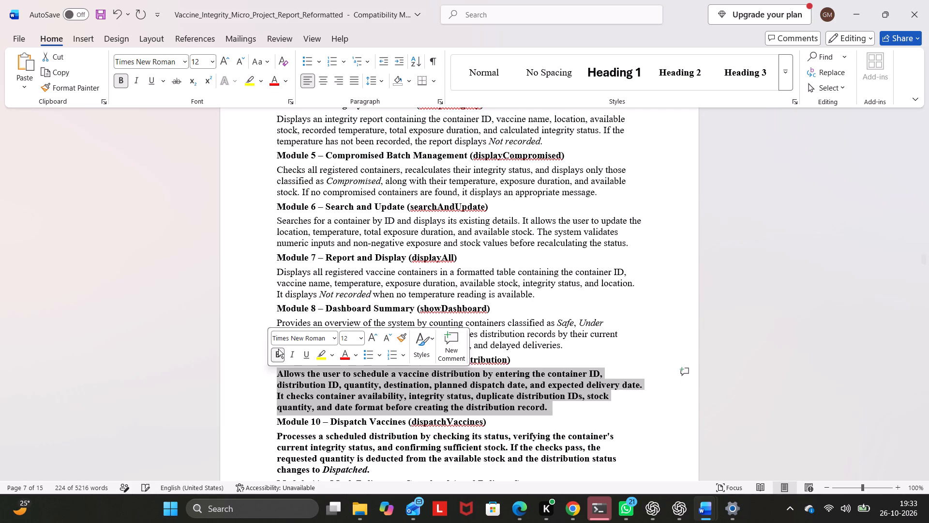
click(278, 349)
scroll(314, 392, down, 1)
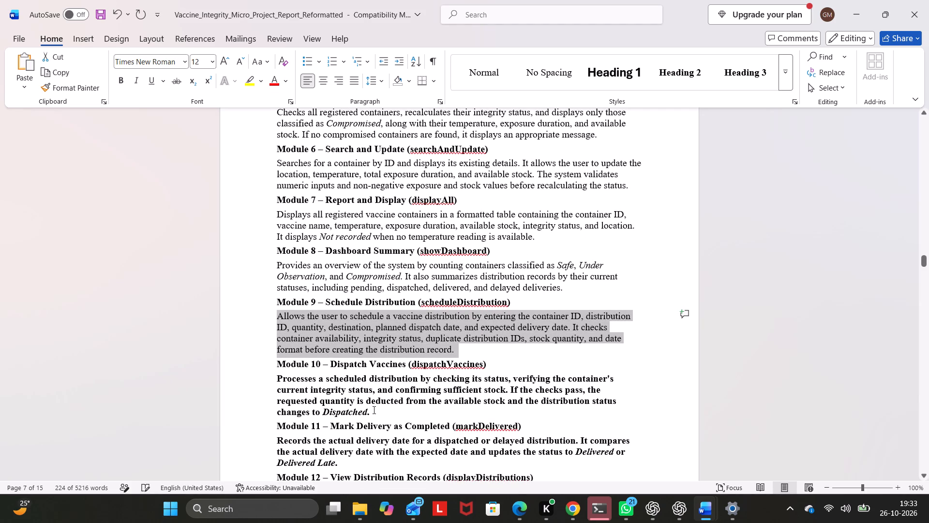
drag(374, 410, 280, 378)
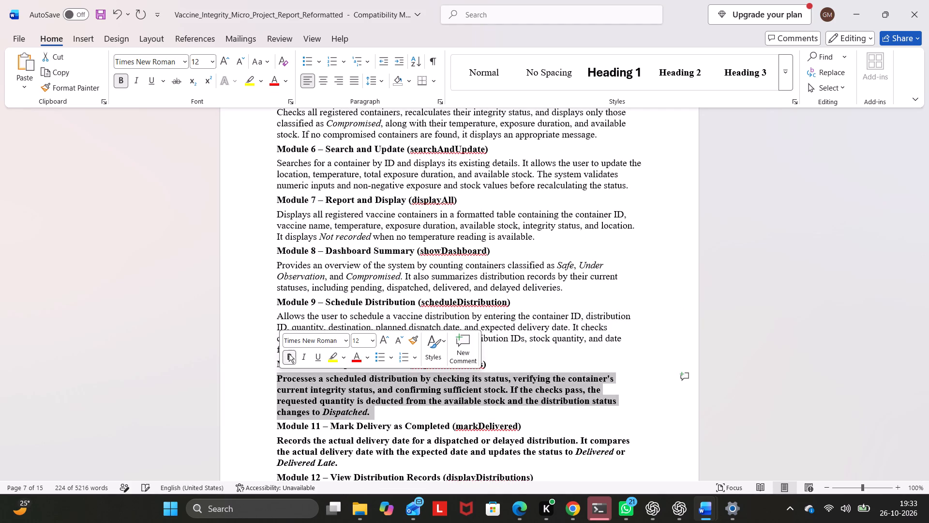
click(289, 354)
Remove the bold formatting from the description paragraphs under Module 11 – Mark Delivery as Completed and Module 12 – View Distribution Records.
scroll(353, 424, down, 1)
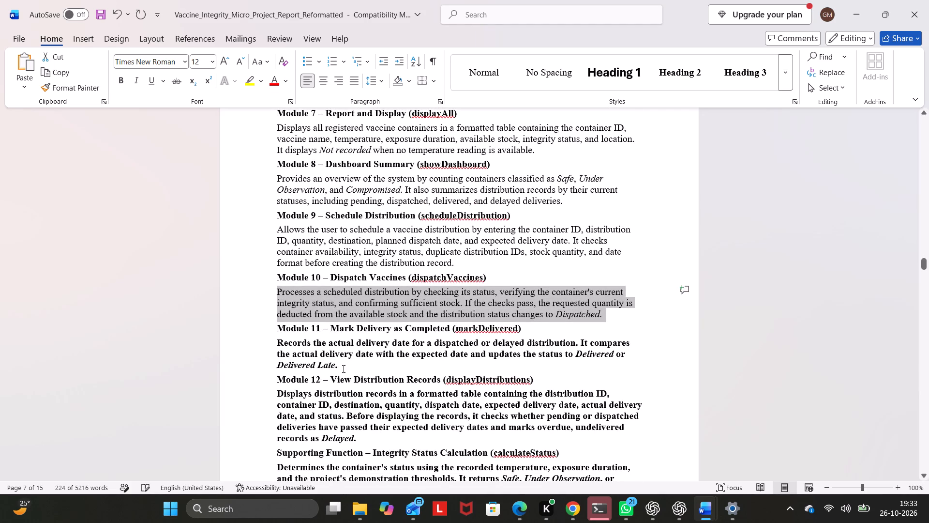
drag(342, 368, 274, 343)
click(284, 325)
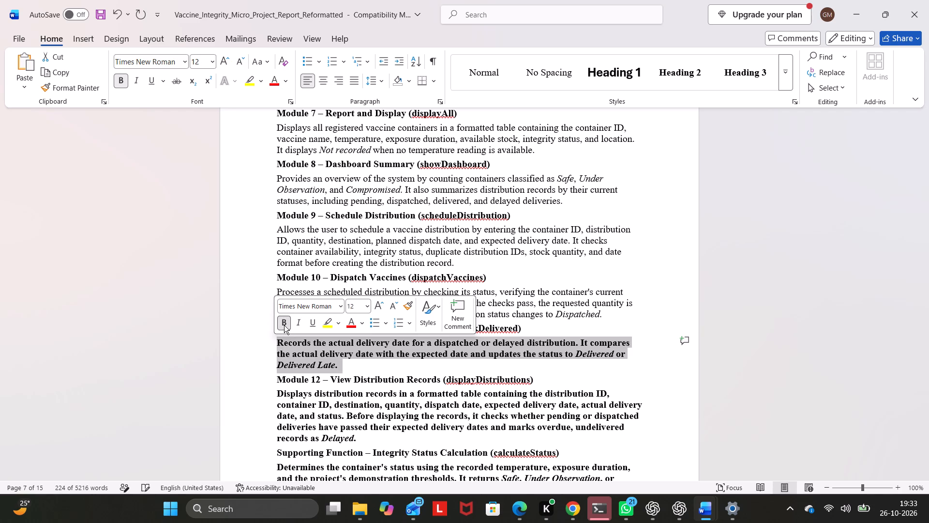
scroll(340, 383, down, 1)
drag(360, 396, 285, 357)
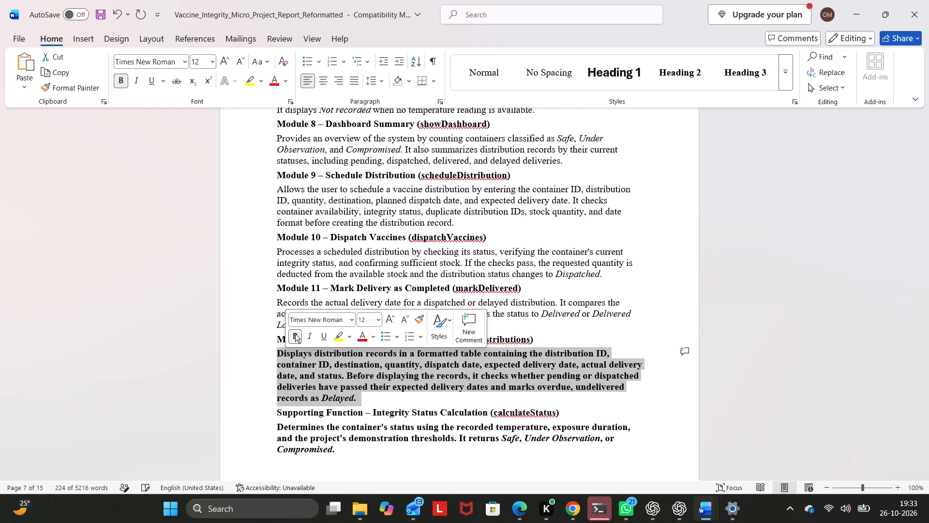
click(295, 334)
Remove the bold formatting from the description under the Supporting Function – Integrity Status Calculation heading.
scroll(360, 435, down, 1)
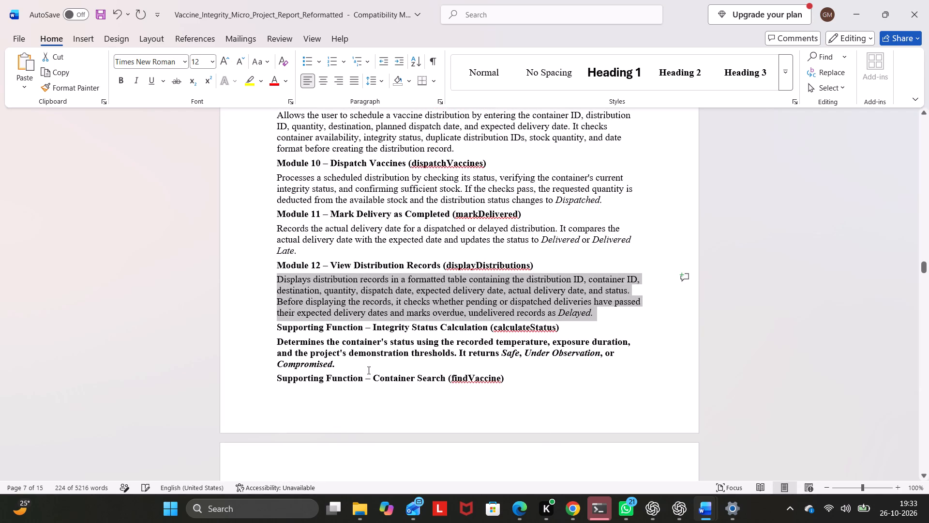
drag(341, 363, 326, 360)
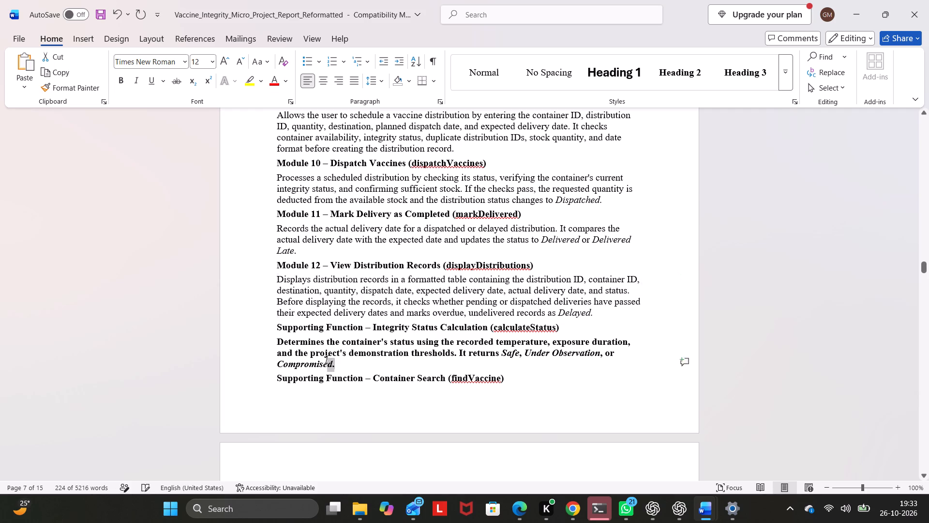
drag(326, 360, 292, 338)
click(304, 318)
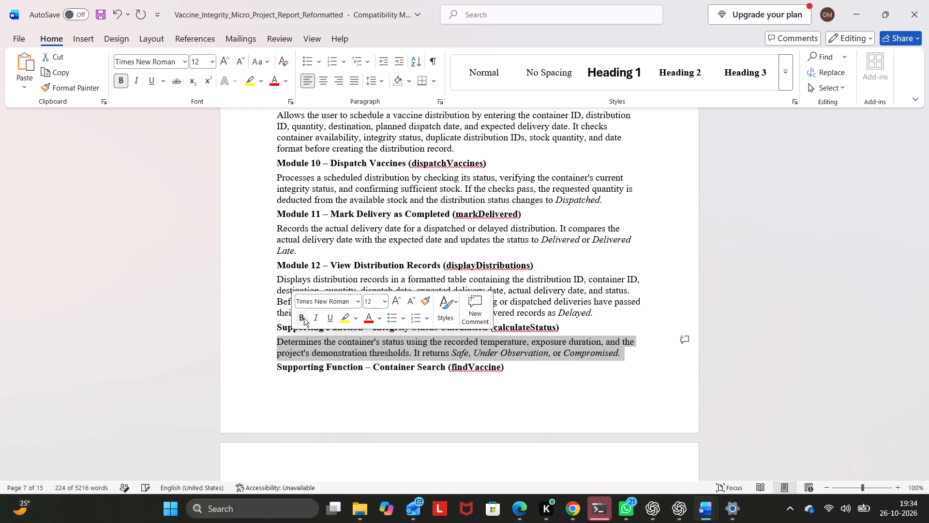
Remove the bold formatting from the descriptions under the Main Function and Supporting Function – Distribution Status Refresh headings.
scroll(322, 389, down, 1)
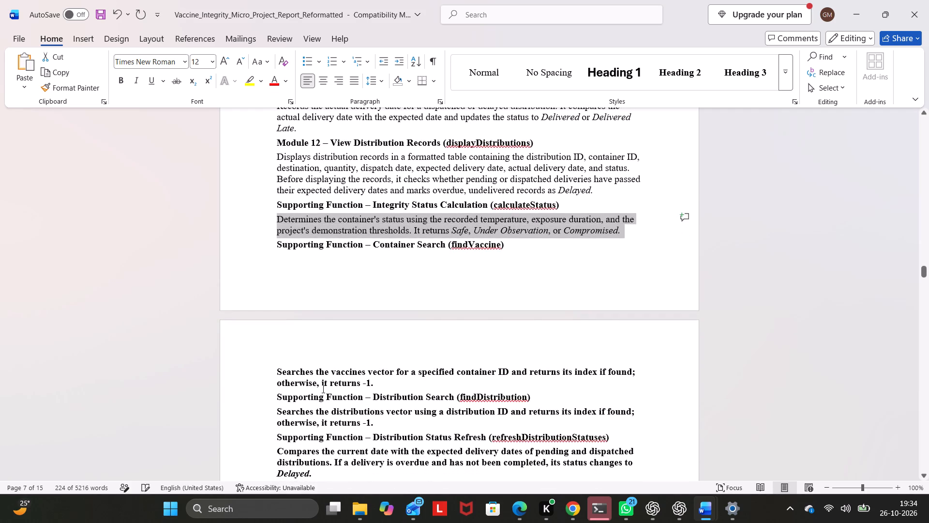
scroll(322, 389, down, 1)
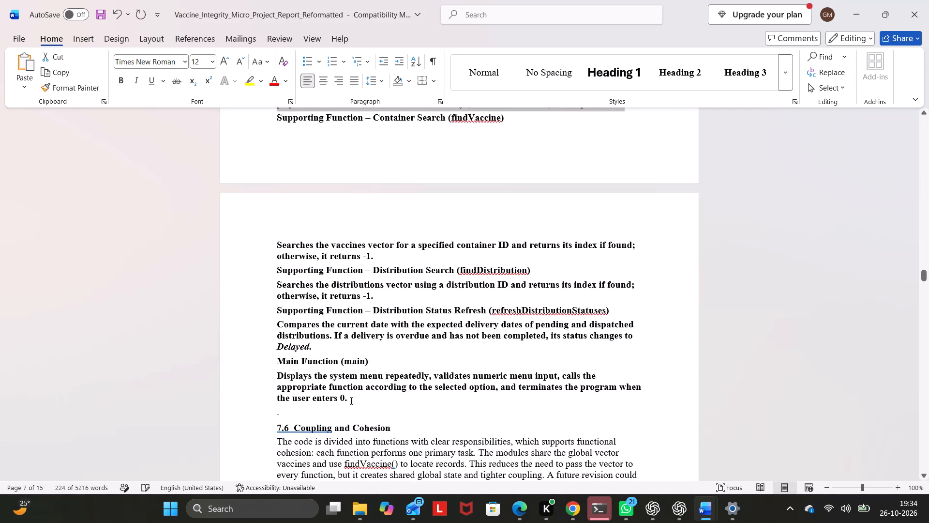
drag(350, 400, 288, 375)
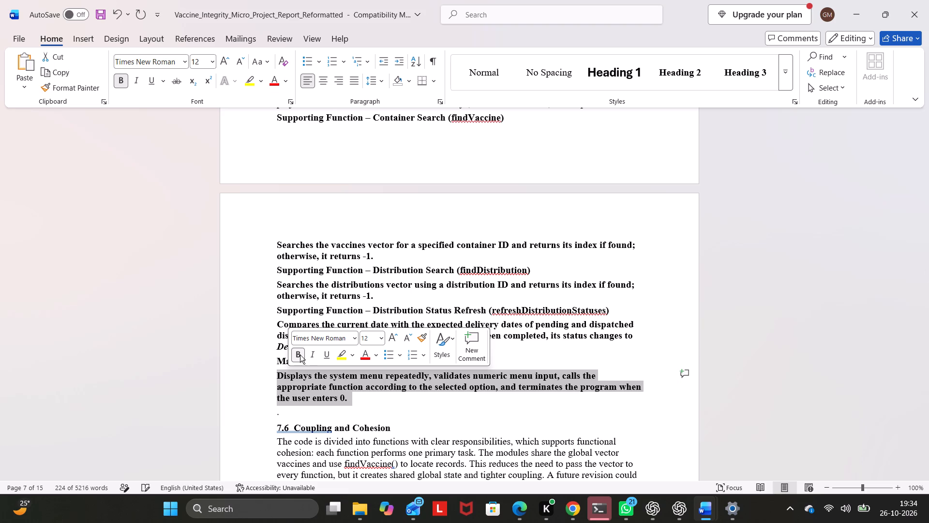
click(300, 354)
click(354, 390)
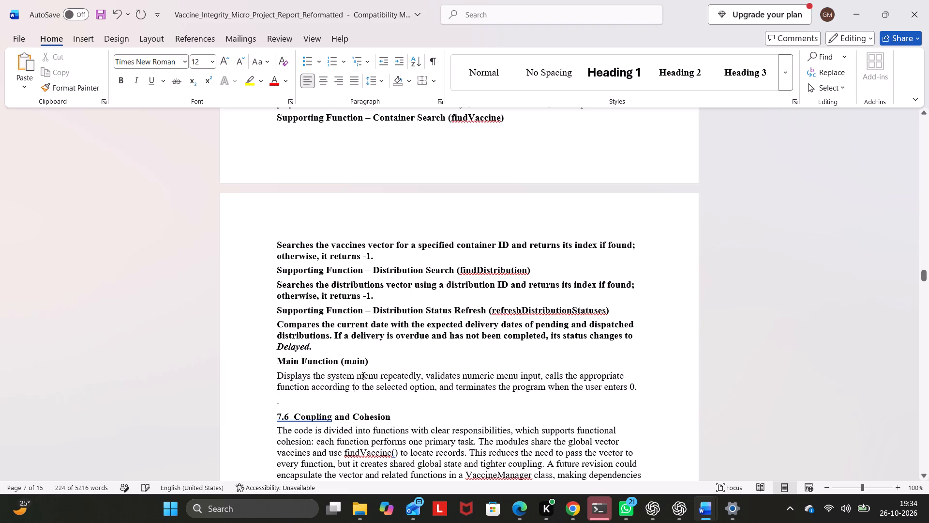
drag(321, 347, 283, 327)
click(293, 306)
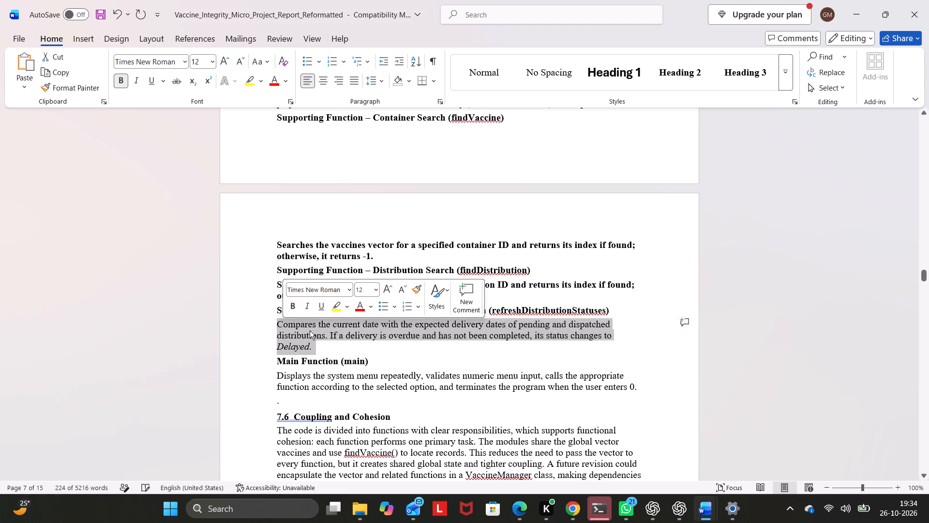
click(318, 337)
Remove the bold formatting from the descriptions of the Distribution Search and Container Search supporting functions, keeping their headings bold.
scroll(318, 337, up, 1)
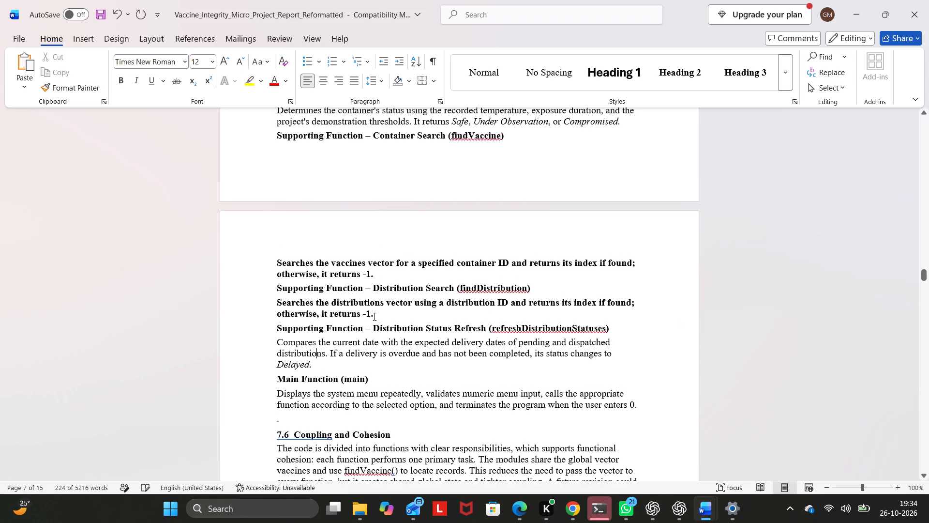
scroll(376, 316, up, 1)
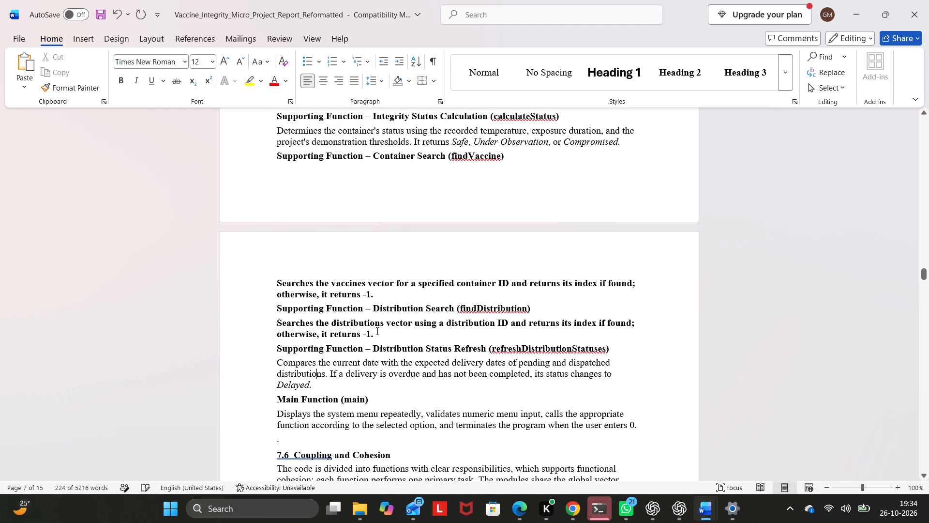
drag(376, 339, 285, 322)
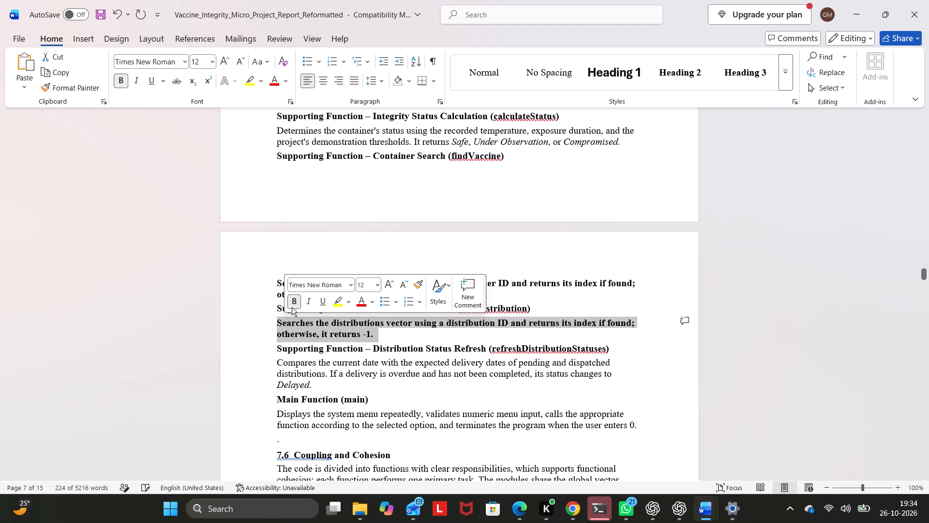
drag(293, 300, 380, 341)
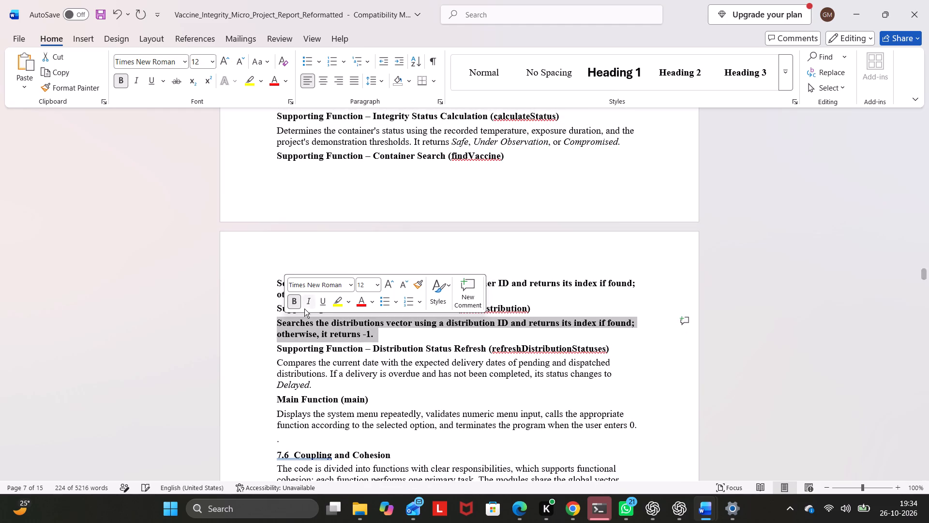
click(298, 307)
click(391, 347)
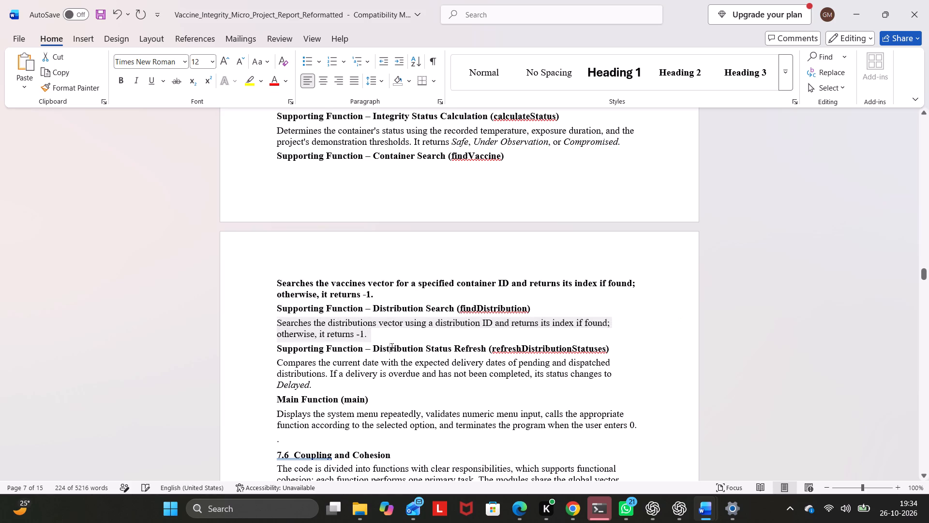
scroll(391, 347, up, 1)
drag(382, 354, 282, 336)
click(287, 316)
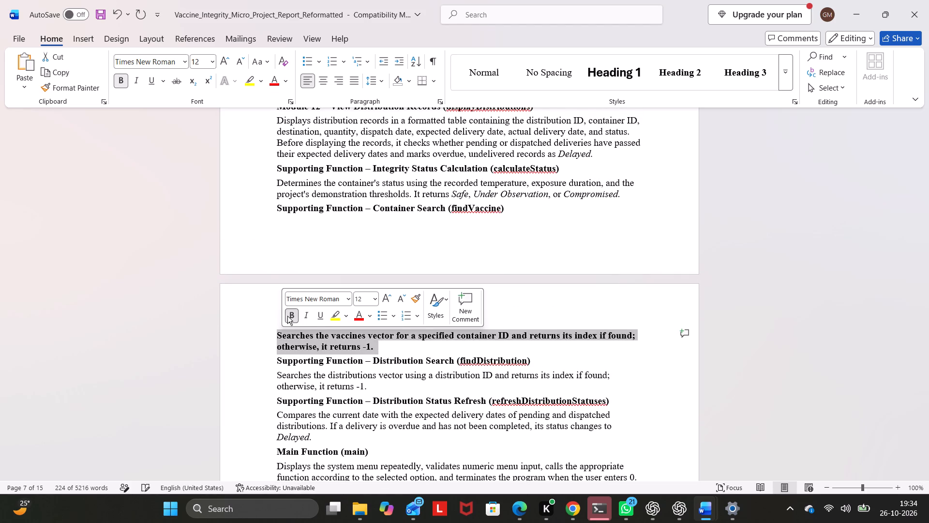
Insert two blank lines before the Supporting Function – Container Search heading so it sits with its description on the next page.
click(276, 211)
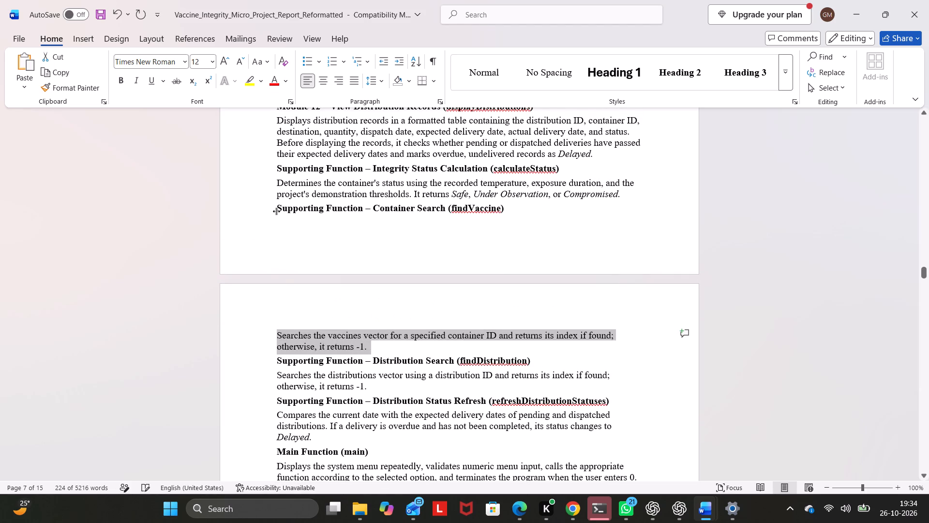
click(275, 205)
key(Return)
key(Return)
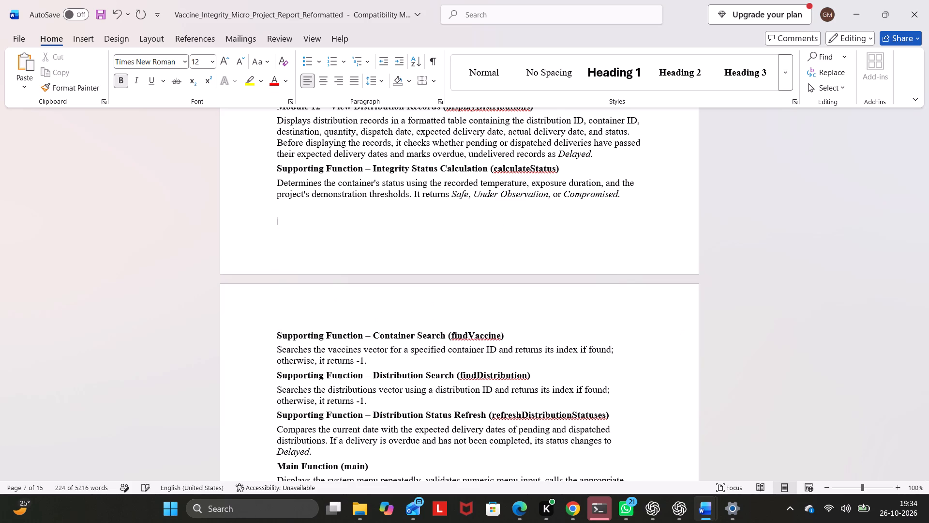
Copy the whole pseudocode block from START to END under 7.4 Algorithm (High-Level Pseudocode).
scroll(275, 205, up, 4)
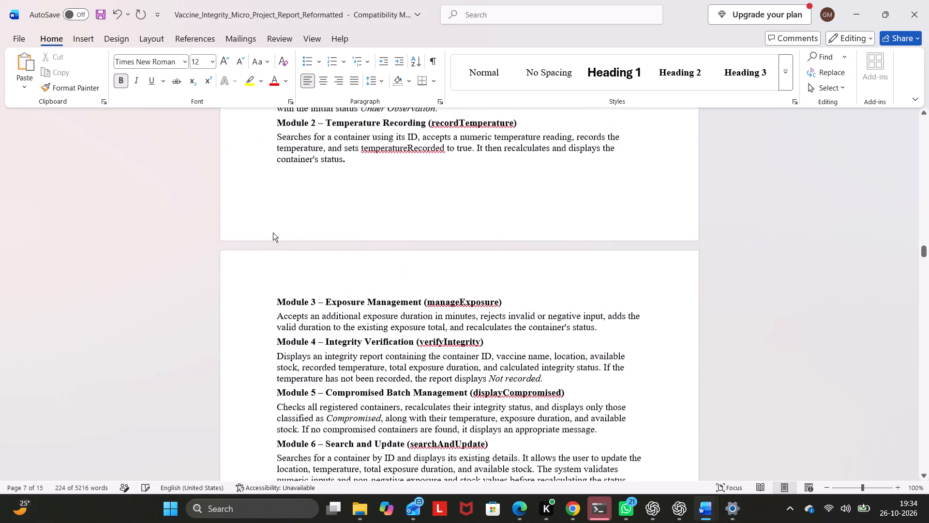
scroll(273, 232, up, 1)
scroll(273, 232, down, 1)
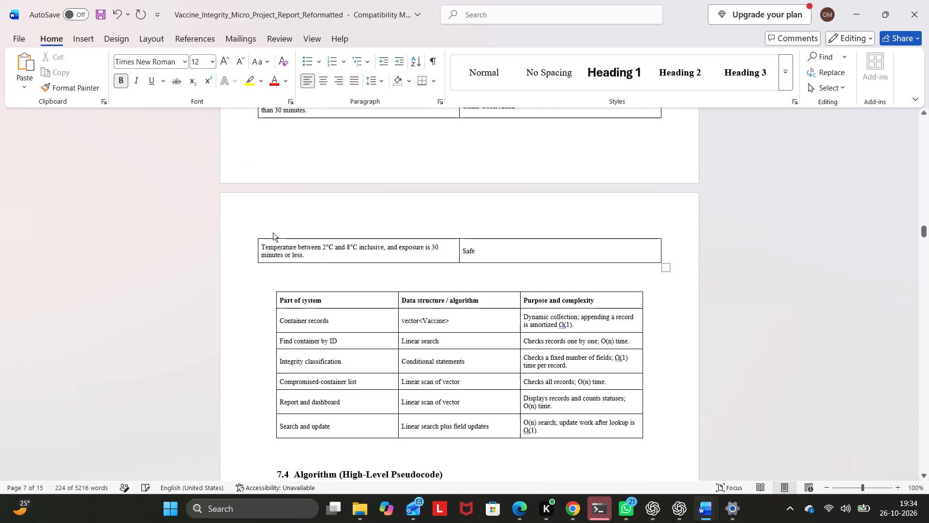
scroll(273, 232, up, 1)
scroll(273, 232, down, 1)
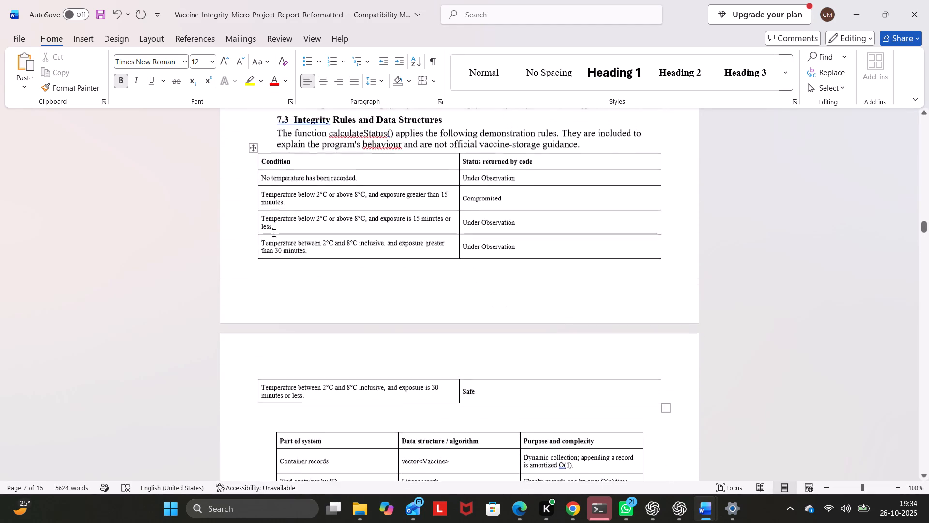
scroll(273, 232, down, 1)
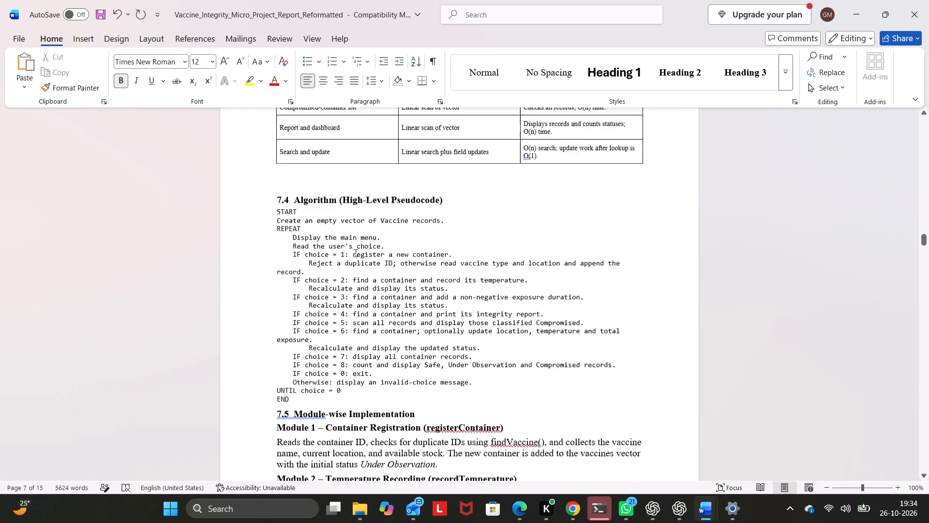
scroll(355, 253, up, 1)
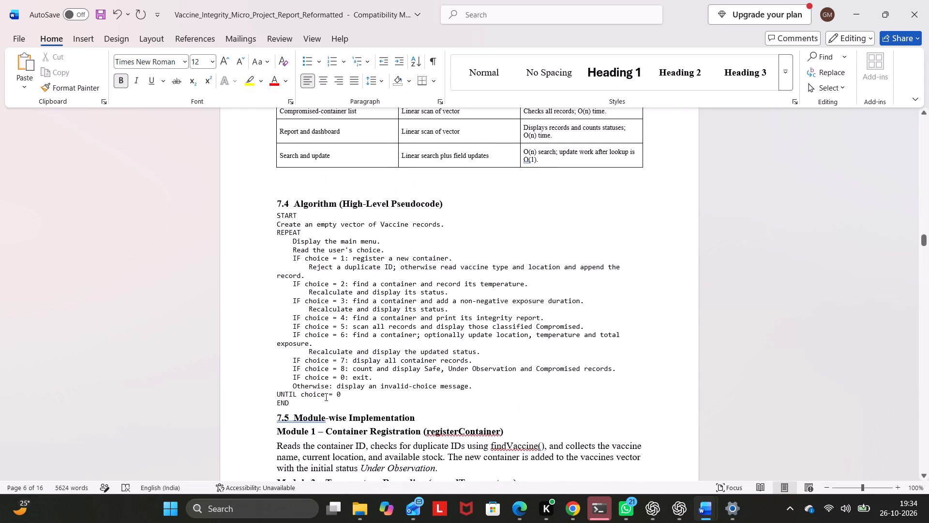
drag(305, 404, 274, 218)
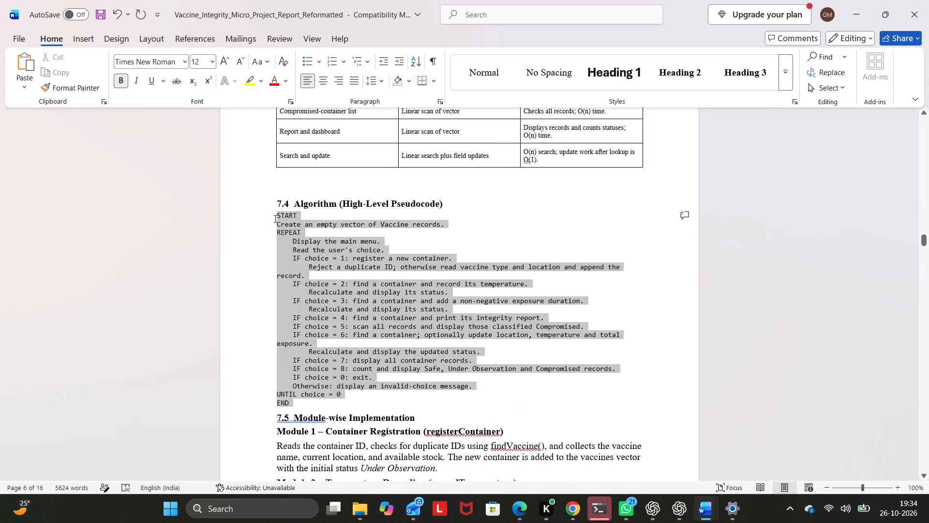
drag(274, 218, 272, 217)
key(ctrl+c)
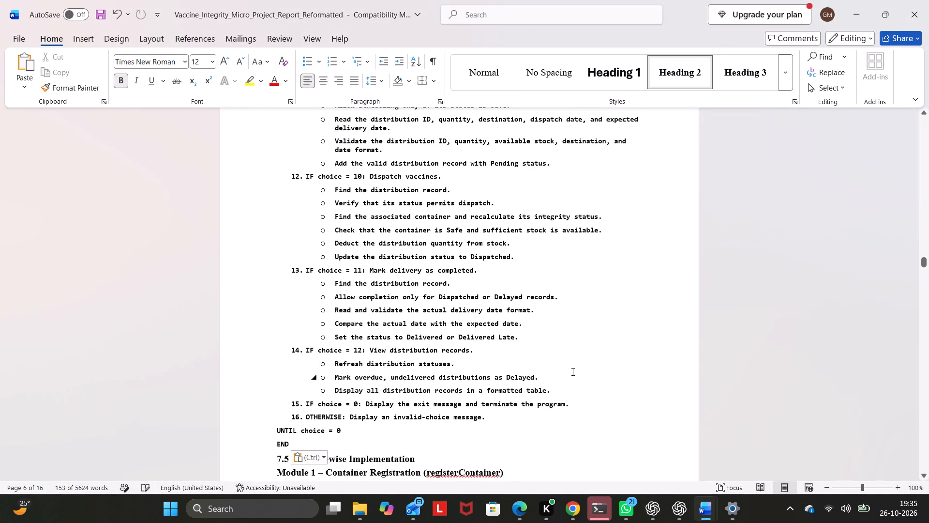
Set the font of the pasted 7.4 pseudocode, from START through END, to Aptos Display.
scroll(570, 376, up, 3)
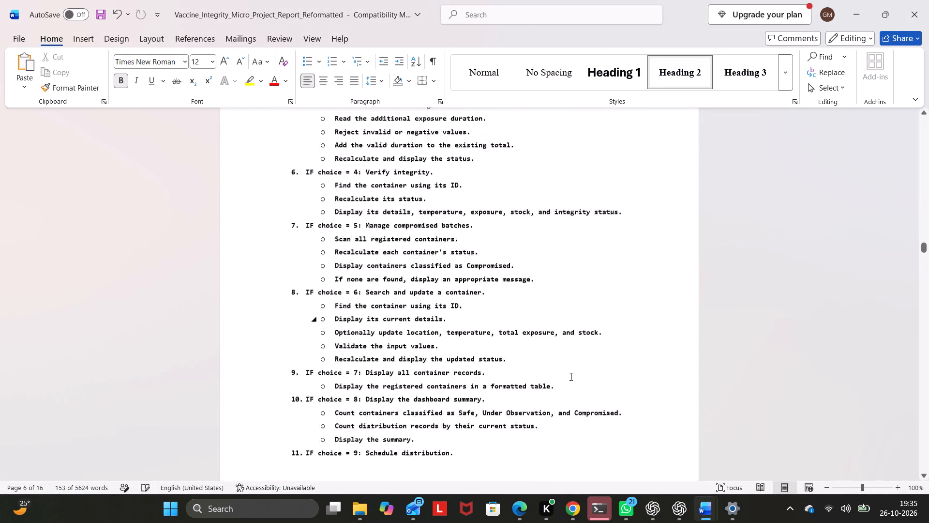
scroll(570, 376, up, 2)
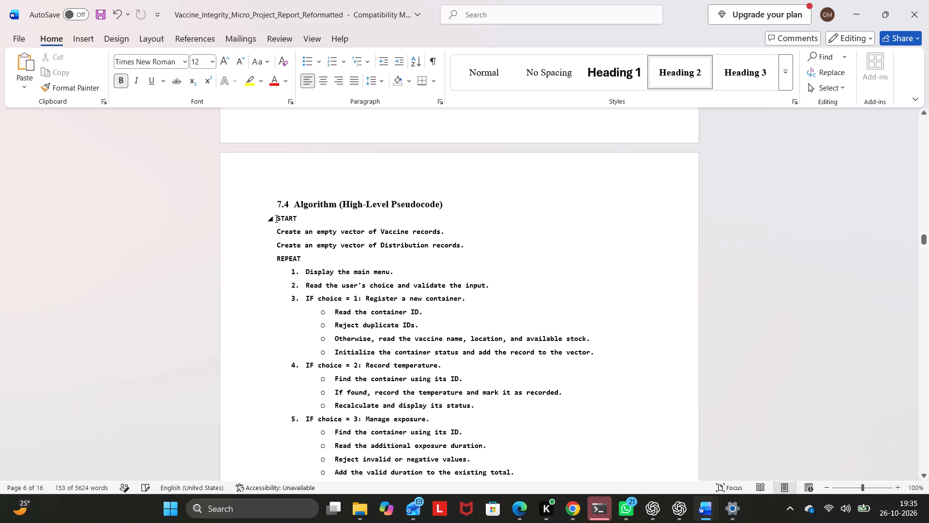
drag(275, 218, 412, 404)
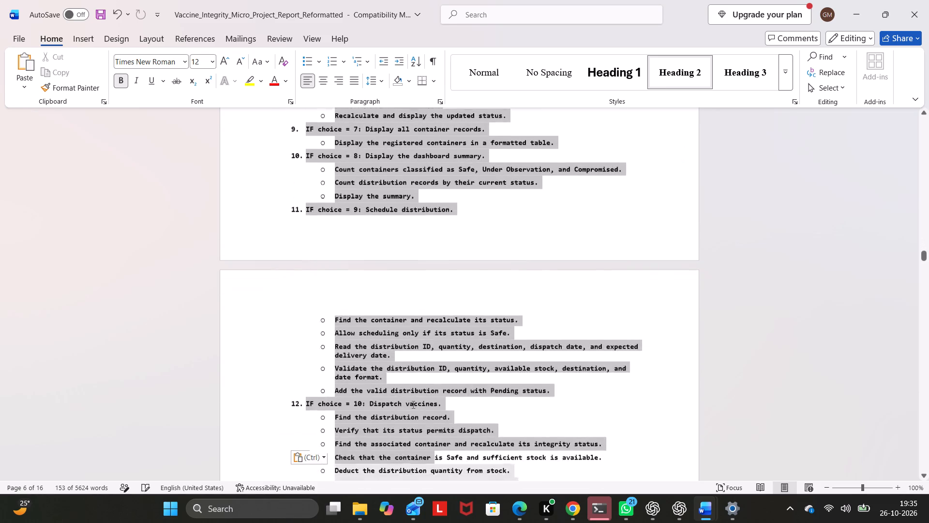
drag(412, 404, 407, 350)
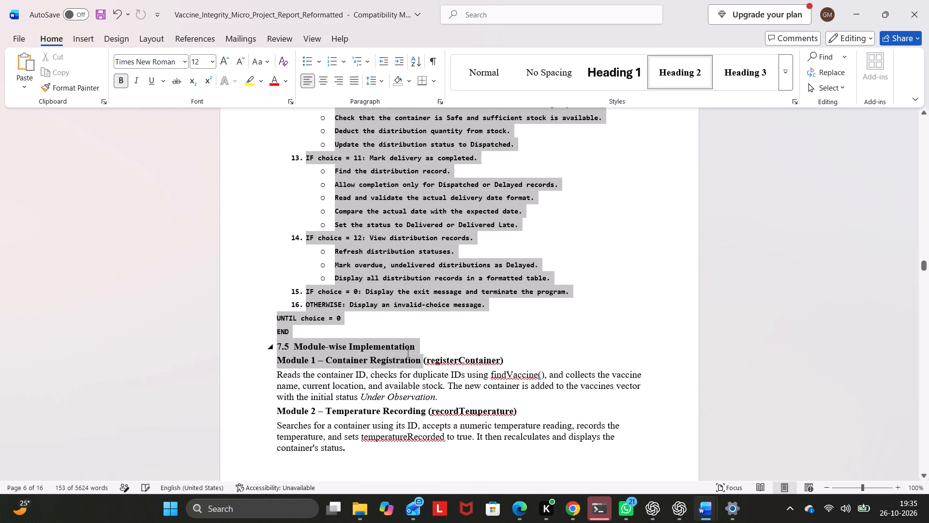
drag(407, 350, 312, 327)
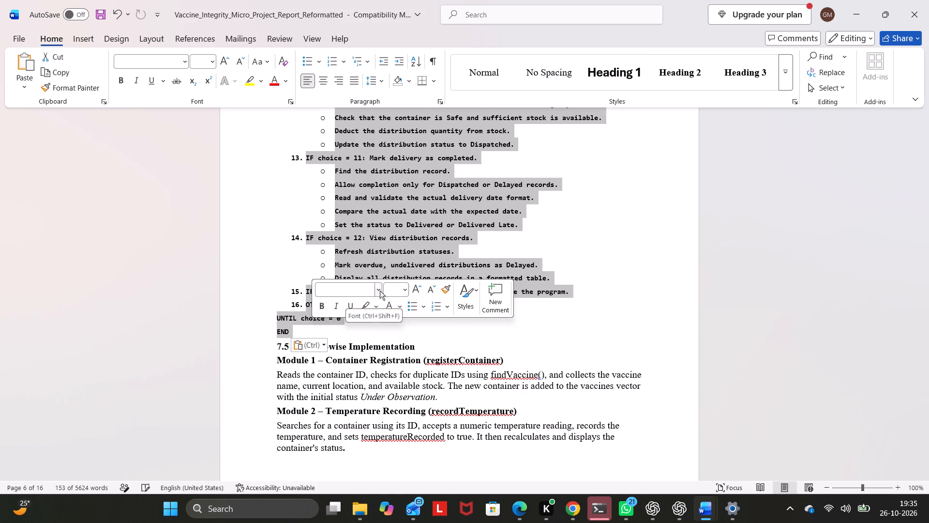
click(356, 288)
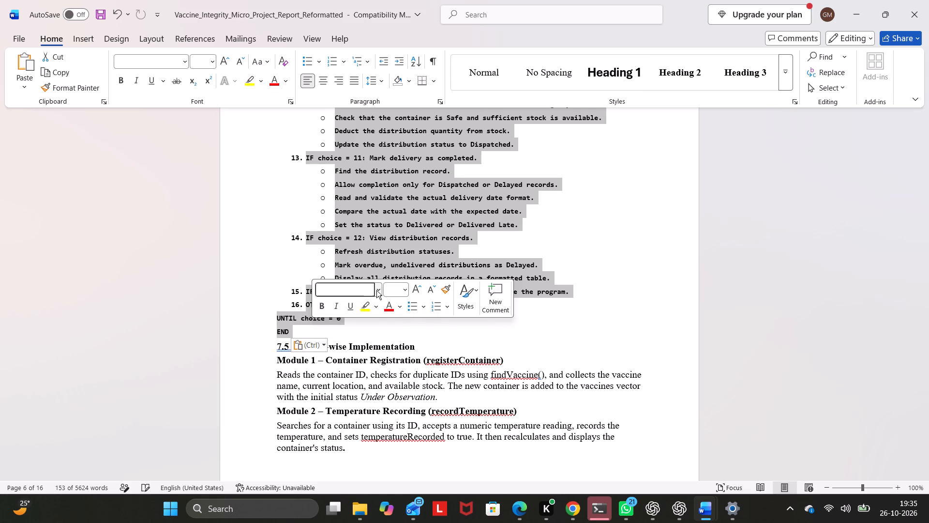
click(377, 290)
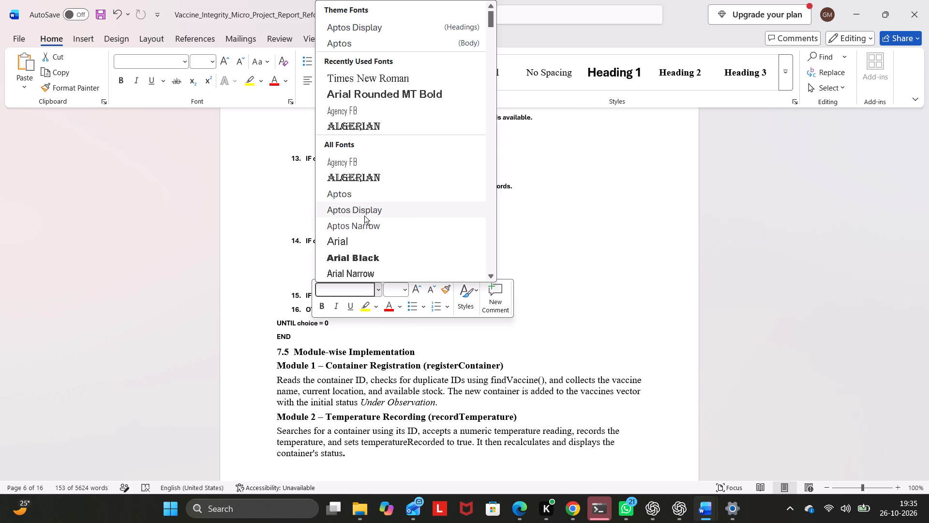
click(371, 204)
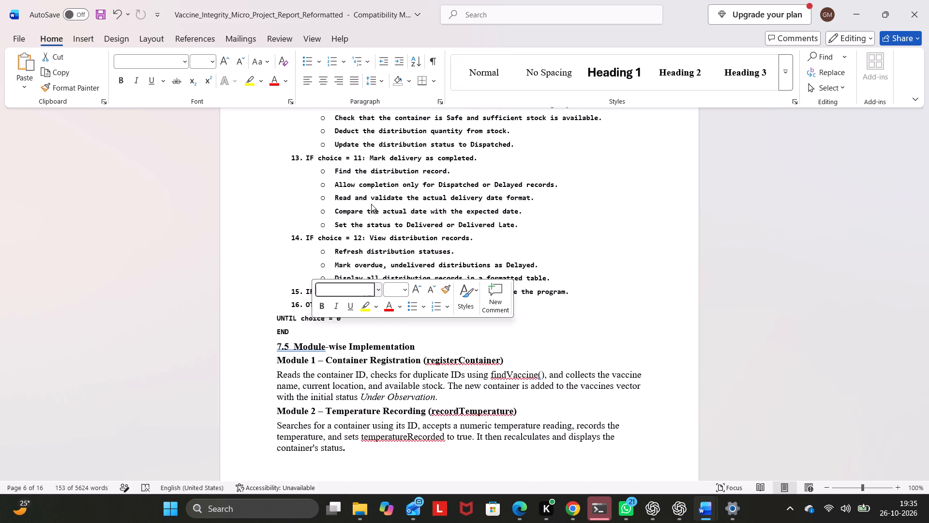
click(488, 243)
Review the reformatted 7.4 pseudocode and the following sections through the 7.7 Complexity Analysis table.
scroll(488, 243, up, 1)
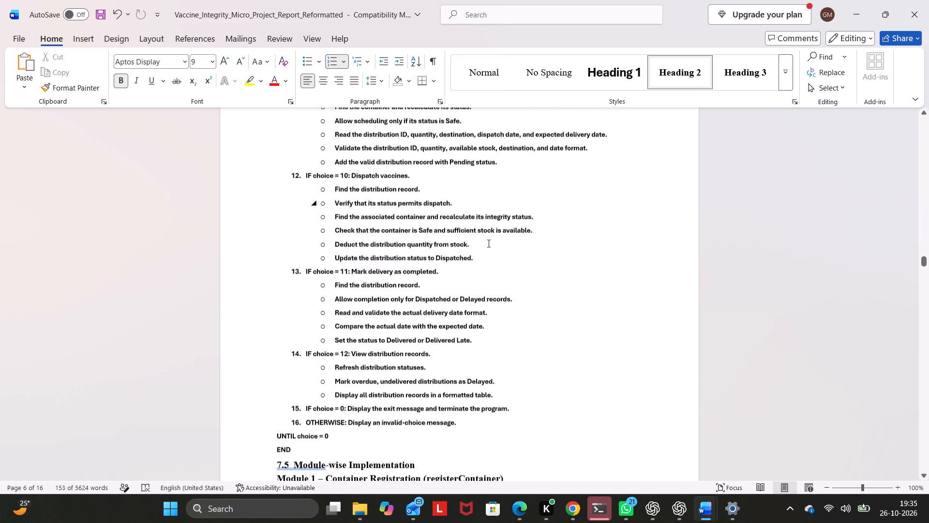
scroll(488, 243, up, 3)
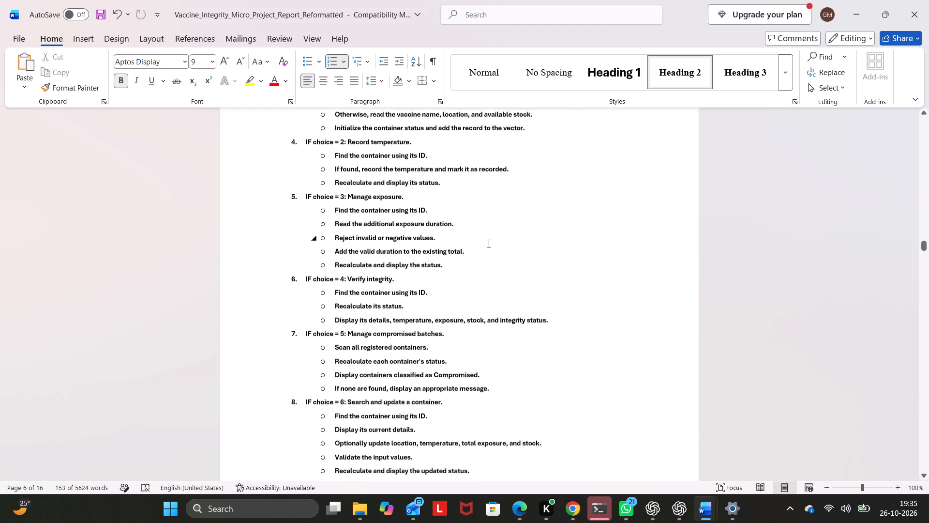
scroll(488, 243, up, 1)
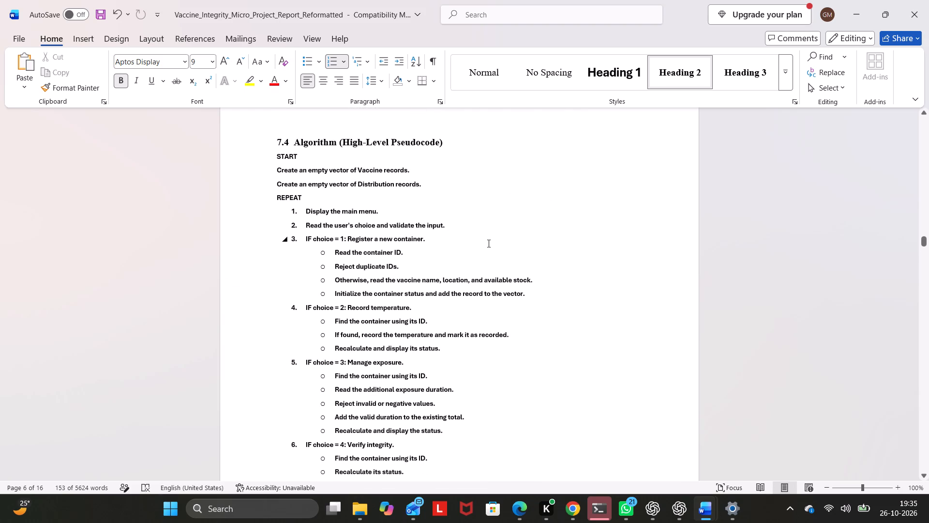
scroll(488, 243, down, 4)
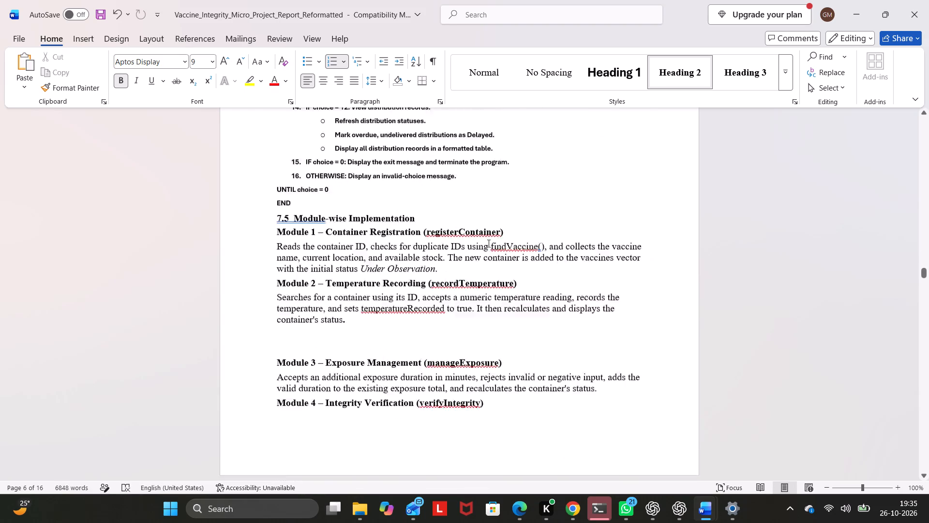
scroll(488, 243, down, 5)
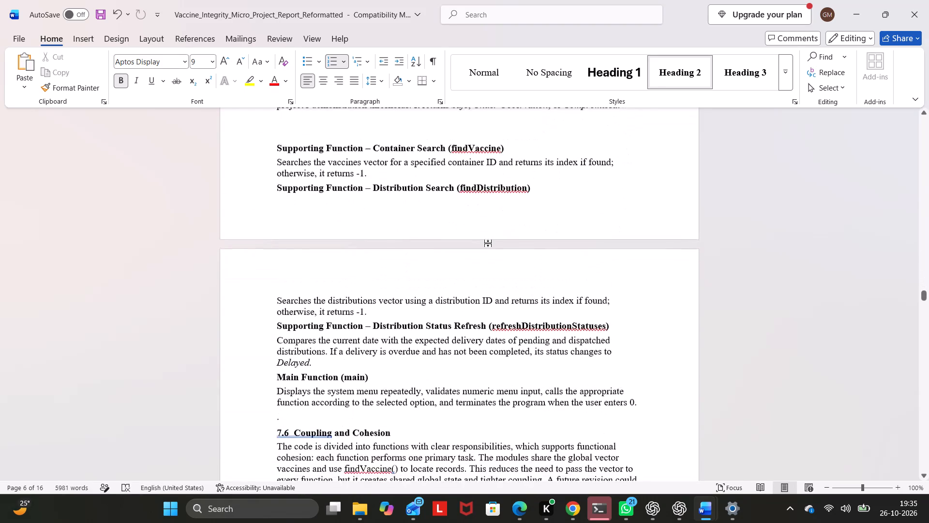
scroll(488, 243, down, 3)
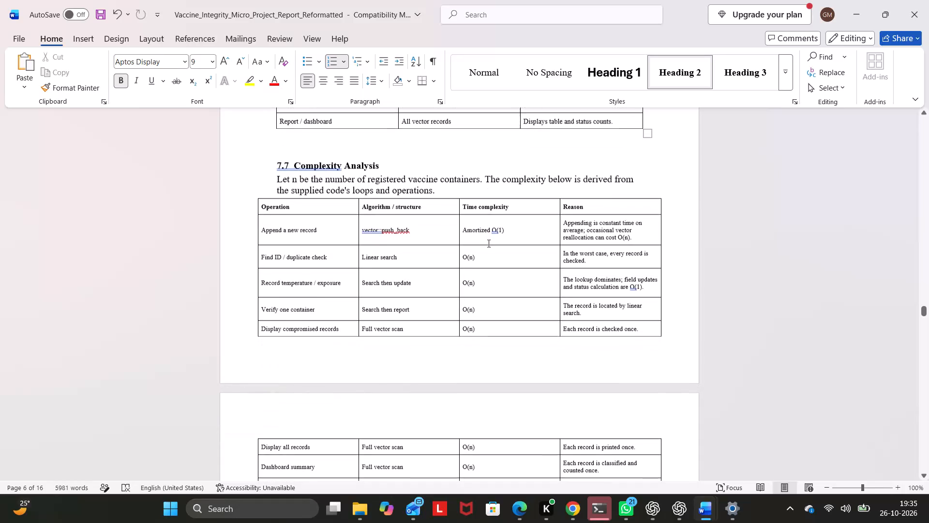
scroll(488, 243, down, 2)
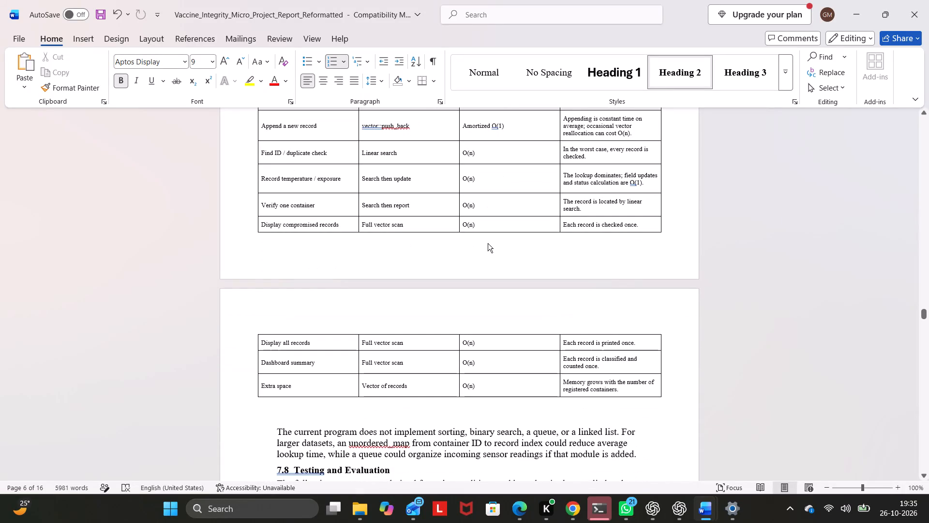
Review the end of the 7.7 complexity table and the 7.8 Testing and Evaluation test-case table, down to the 7.9 heading.
scroll(488, 243, down, 2)
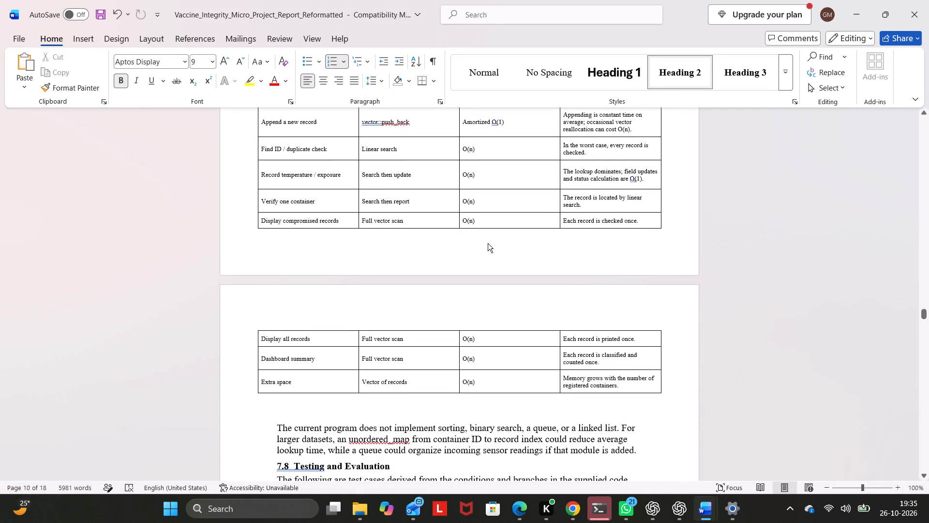
scroll(488, 243, down, 2)
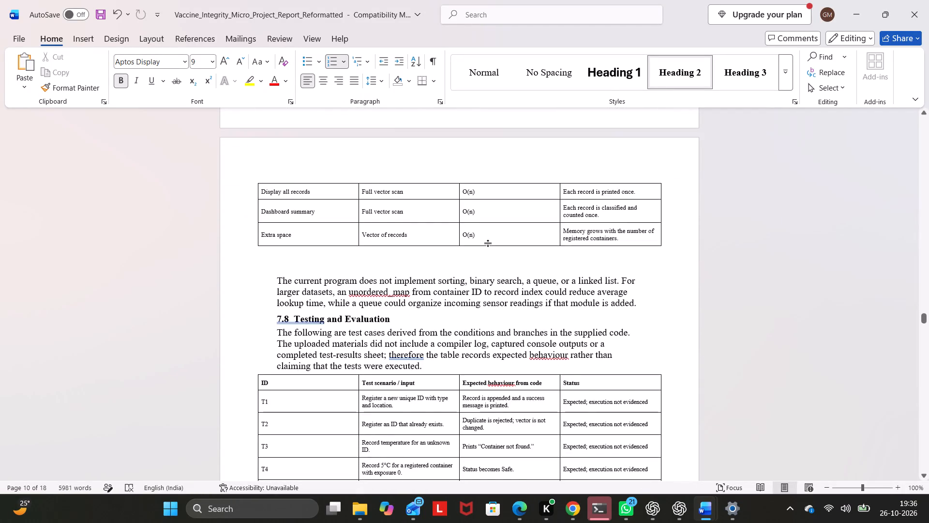
scroll(488, 243, down, 2)
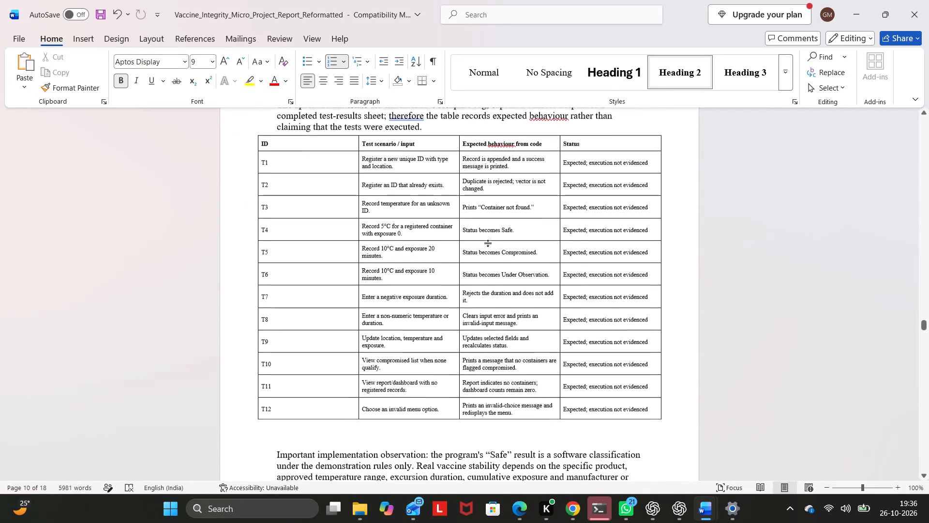
scroll(488, 243, down, 2)
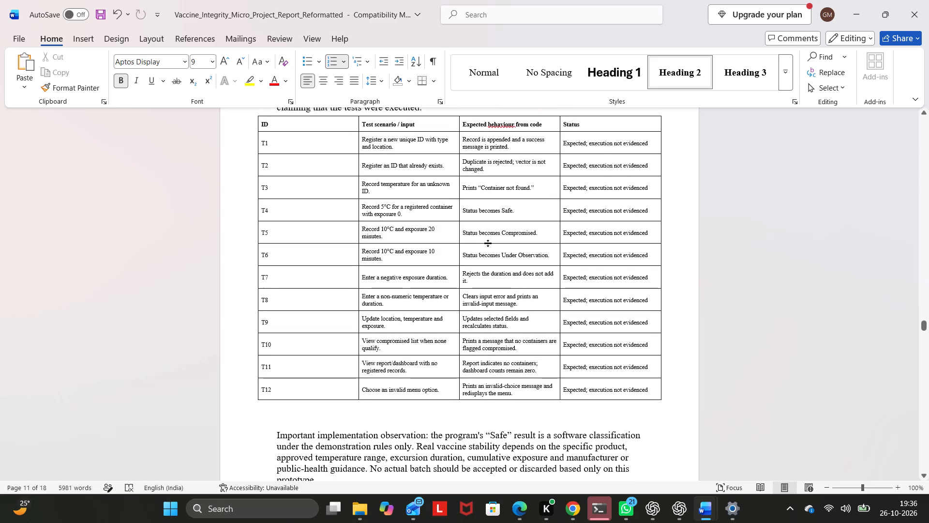
scroll(488, 243, down, 1)
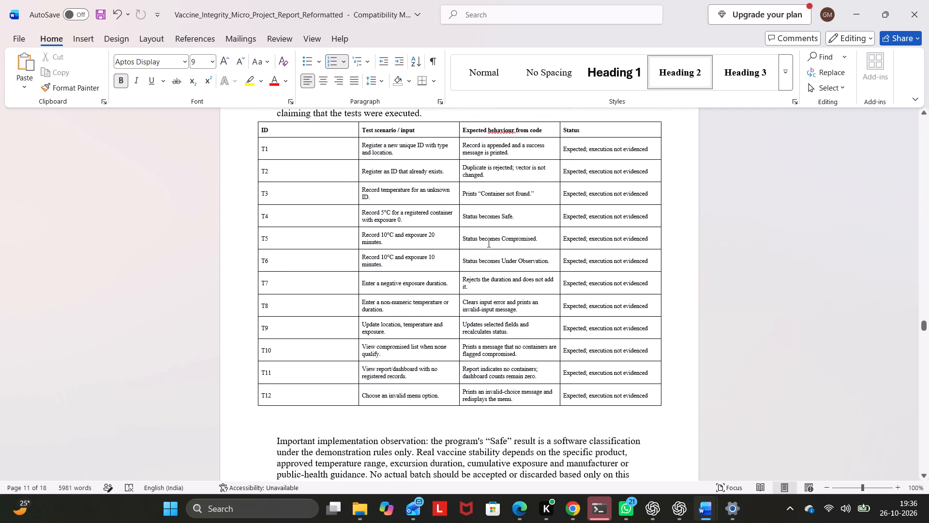
scroll(488, 243, down, 3)
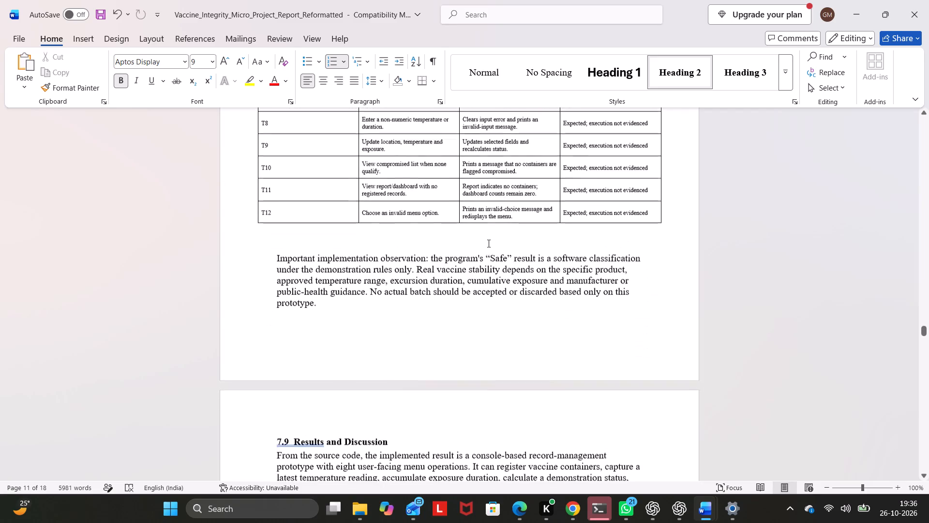
scroll(488, 243, up, 1)
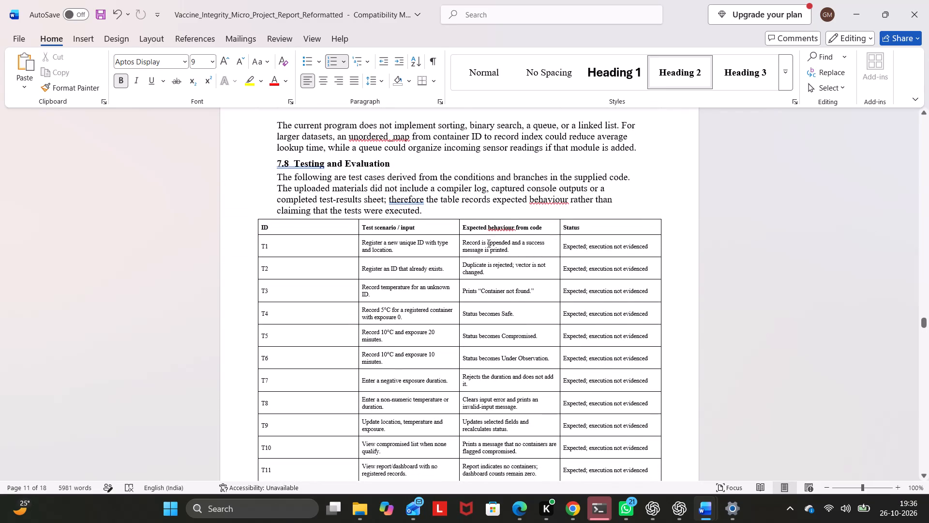
scroll(488, 243, up, 4)
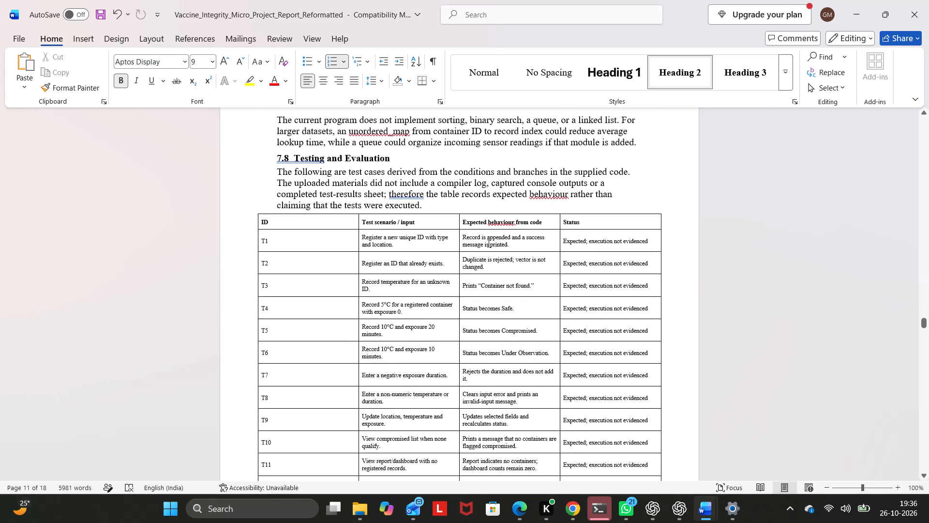
scroll(488, 243, up, 1)
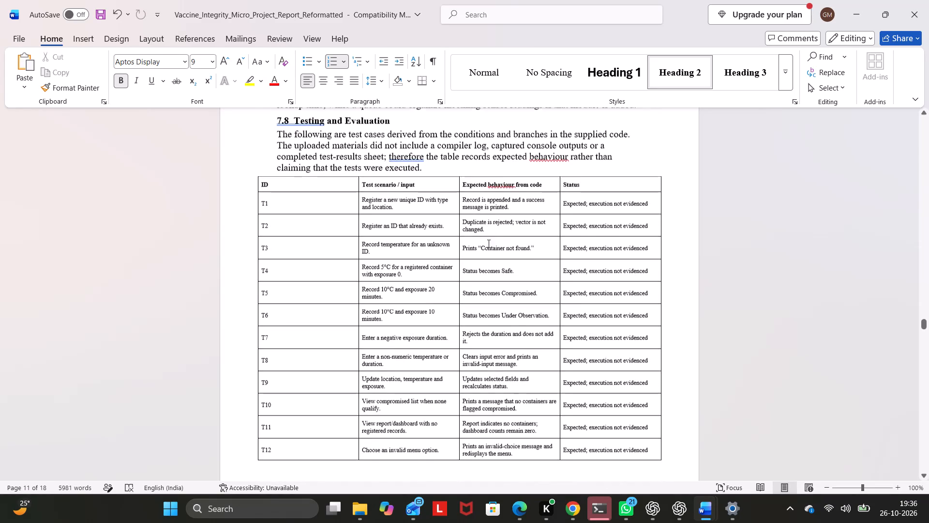
scroll(488, 243, up, 1)
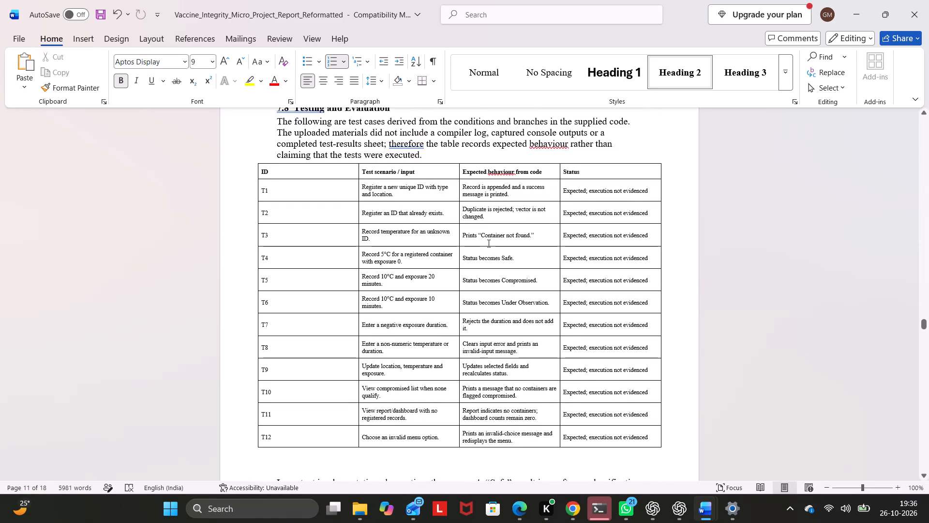
scroll(488, 243, up, 1)
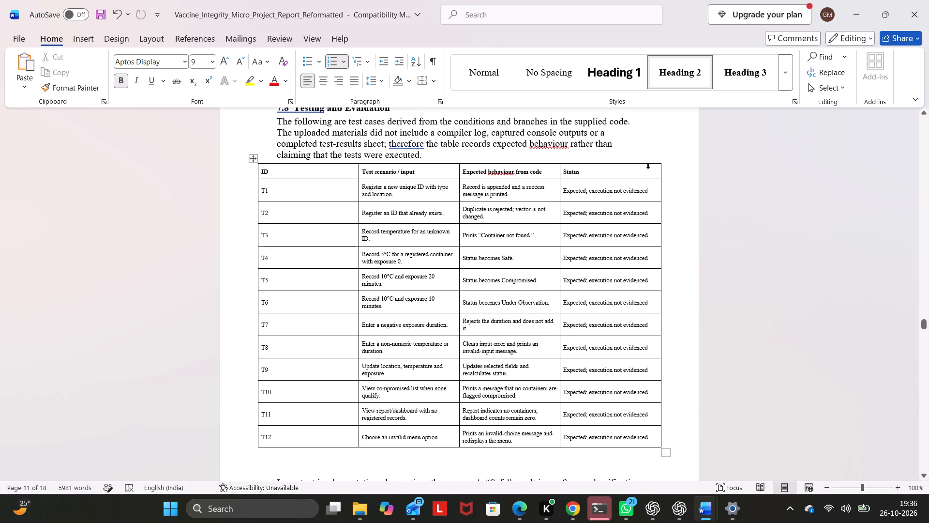
Delete the entire Status column, header through row T12, from the 7.8 Testing and Evaluation table.
drag(564, 173, 642, 423)
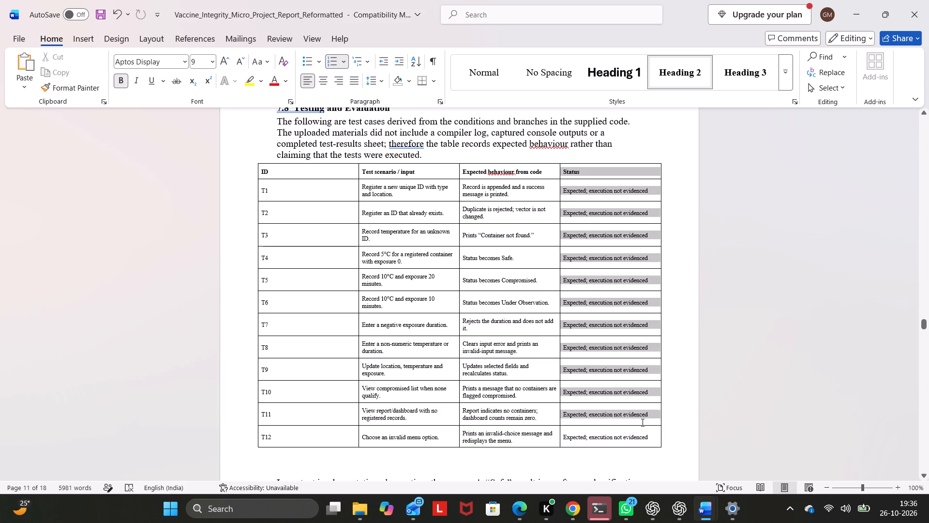
drag(642, 423, 642, 437)
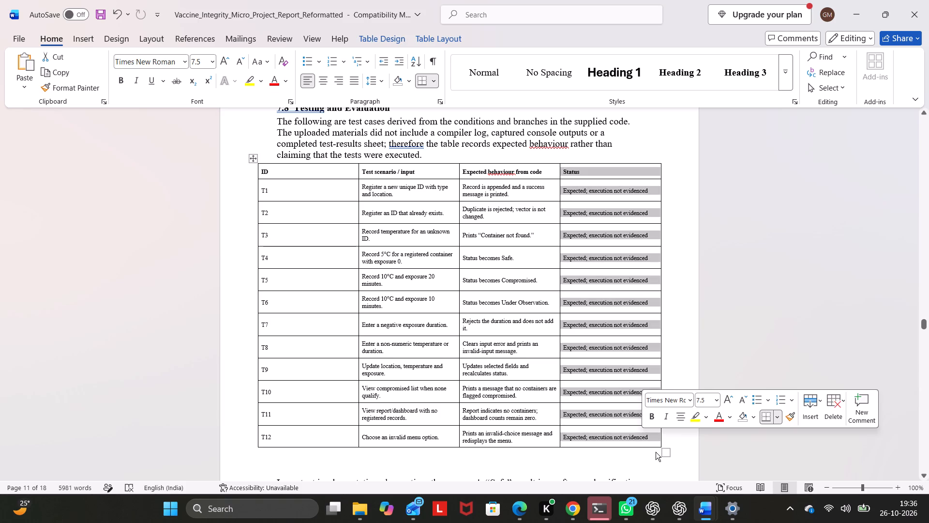
click(686, 458)
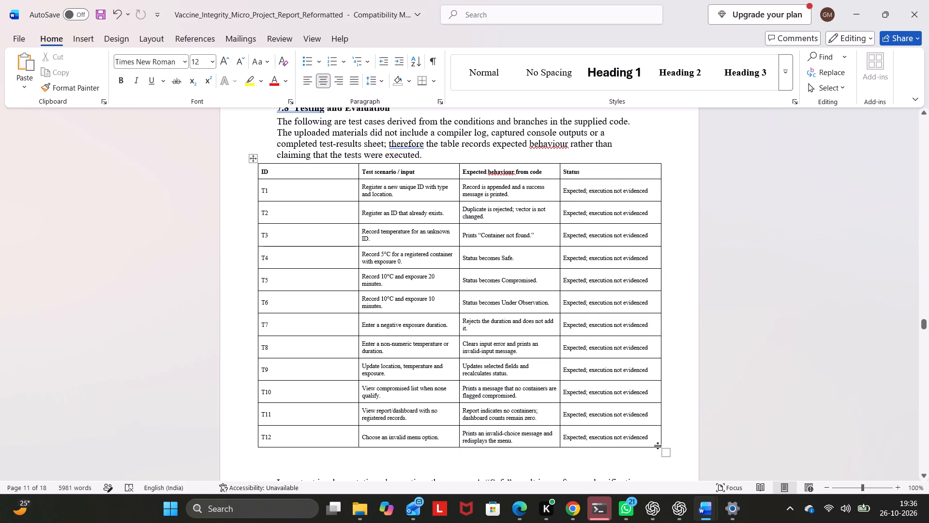
click(651, 437)
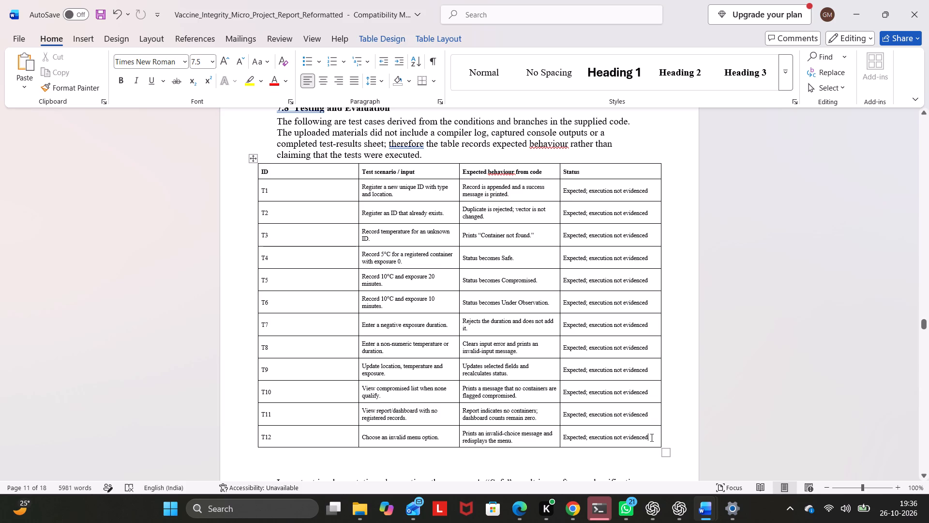
drag(655, 449, 569, 162)
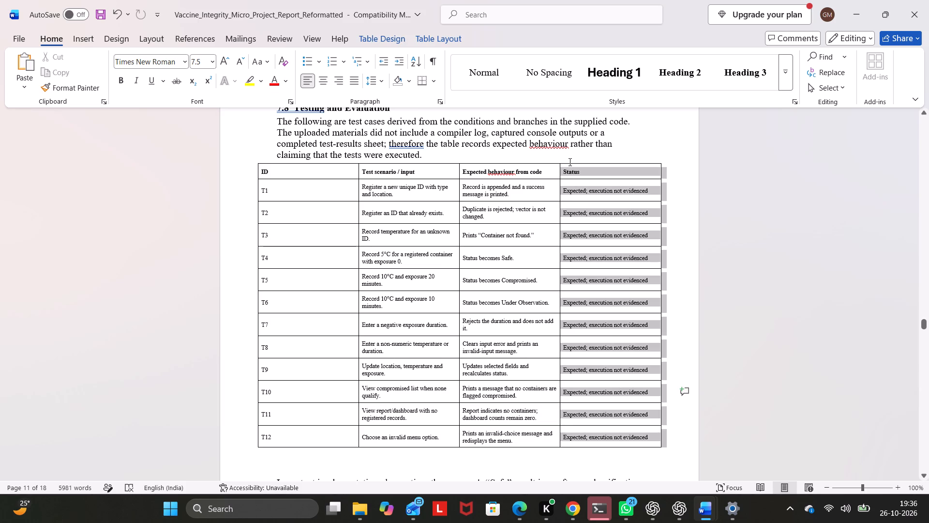
drag(569, 162, 569, 162)
key(BackSpace)
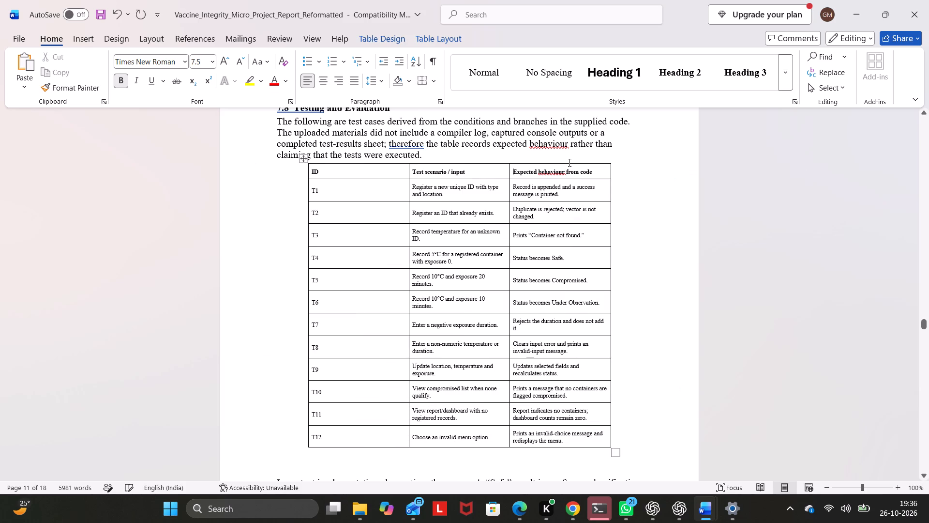
click(666, 294)
Check the layout of the three-column 7.8 test table and the implementation observation paragraph below it.
scroll(666, 294, down, 1)
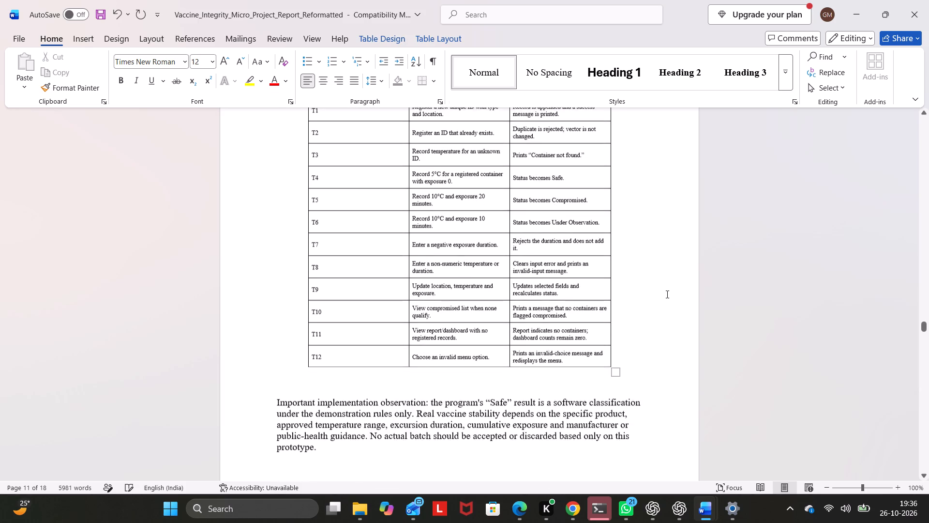
scroll(666, 294, down, 1)
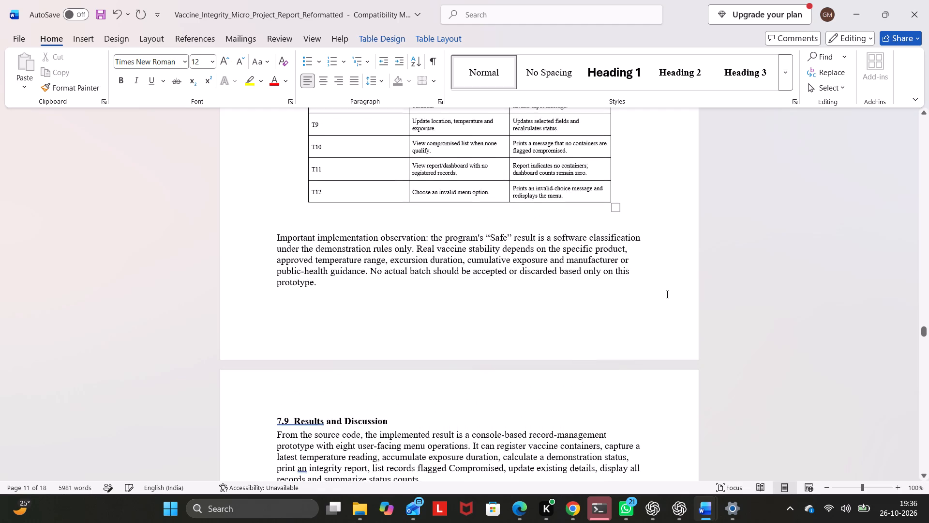
scroll(666, 294, down, 1)
scroll(666, 294, up, 2)
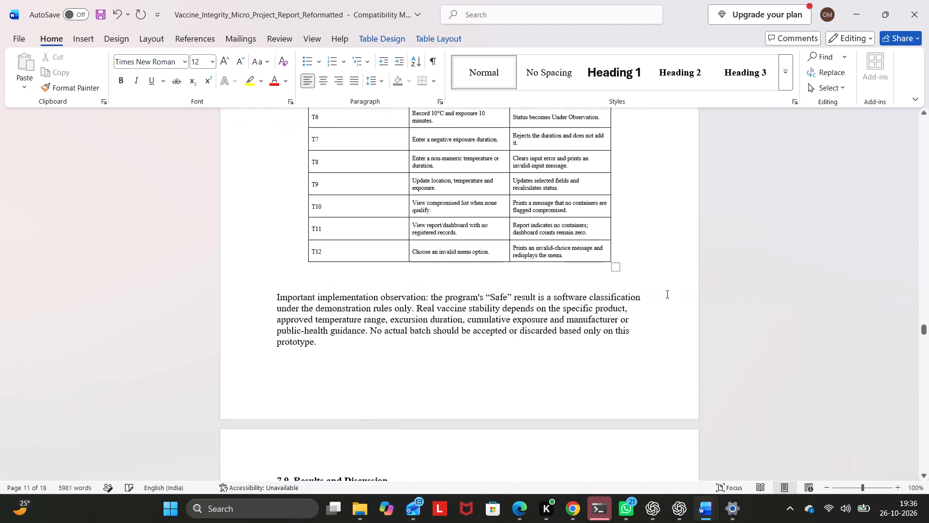
scroll(666, 294, up, 1)
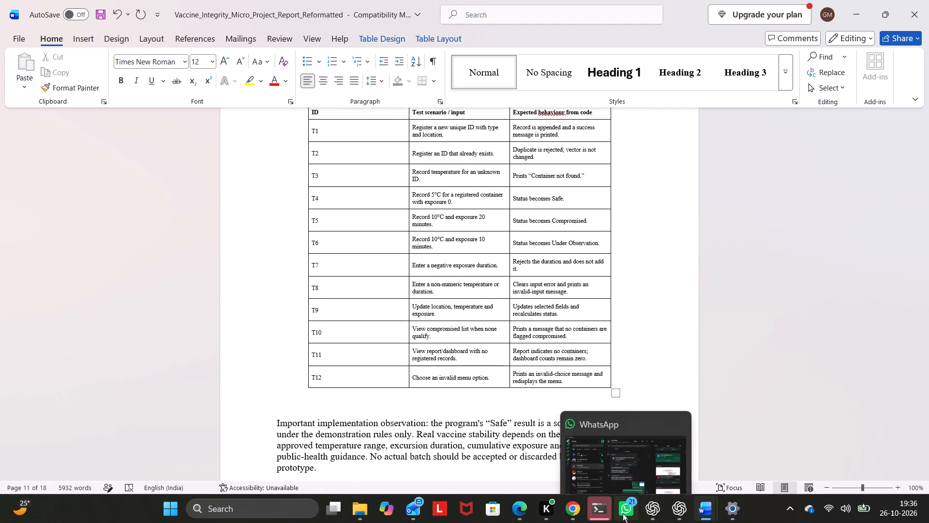
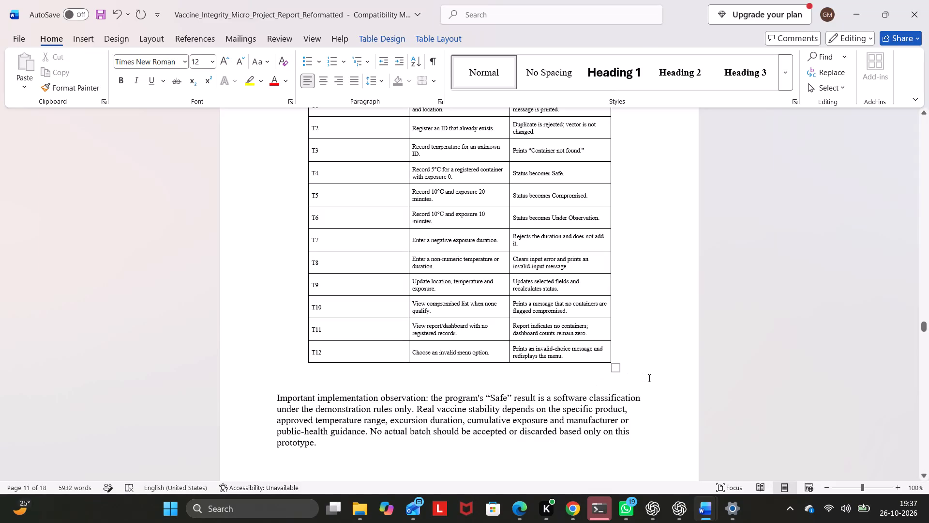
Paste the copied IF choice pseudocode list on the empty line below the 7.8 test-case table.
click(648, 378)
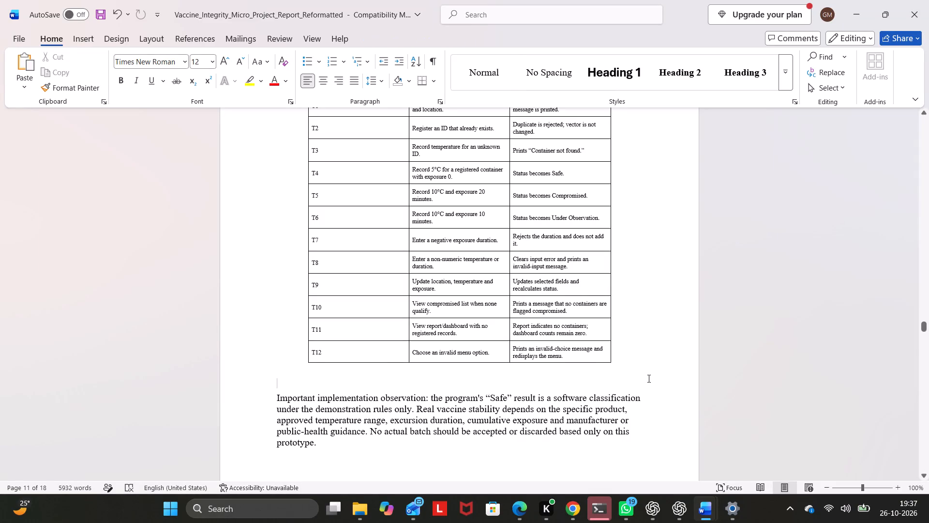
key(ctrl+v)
Review the report with the pasted pseudocode list, from Appendix B and the C++ source code back to the cover page.
scroll(549, 327, up, 3)
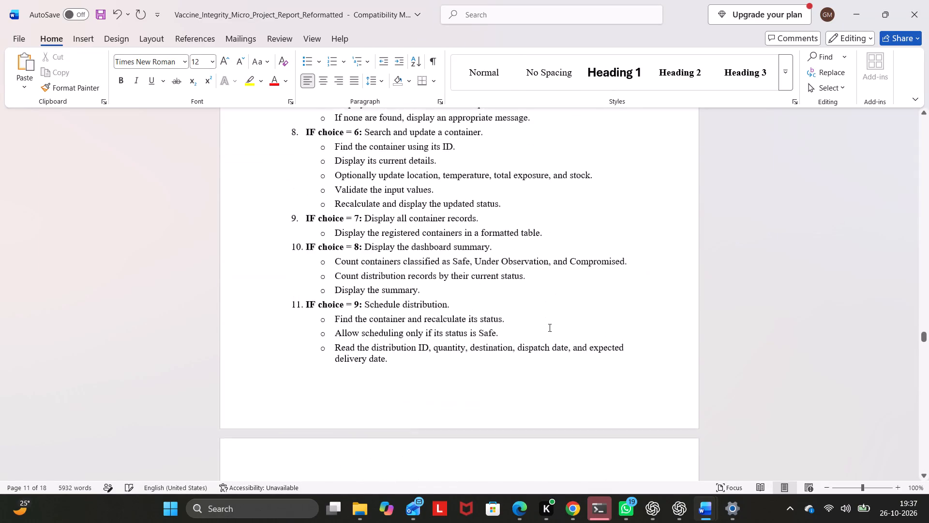
scroll(549, 327, up, 10)
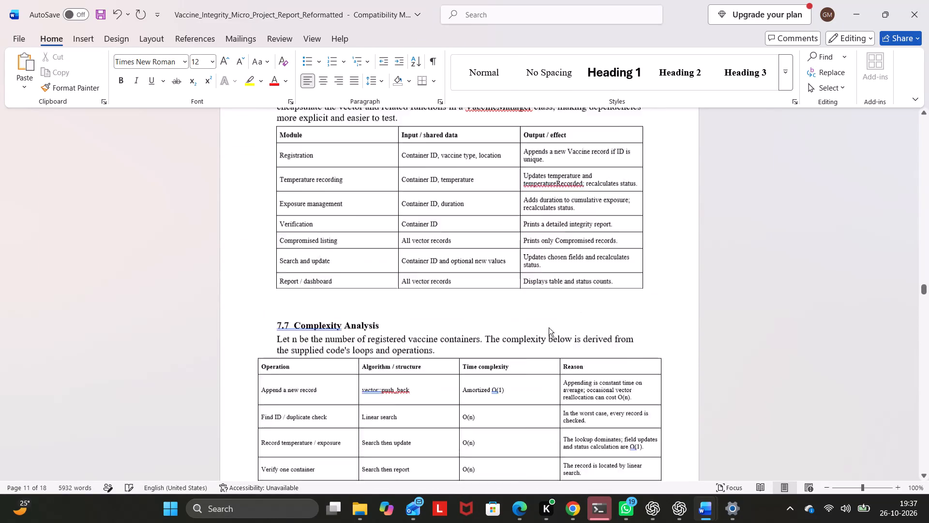
scroll(549, 327, up, 1)
scroll(549, 327, down, 8)
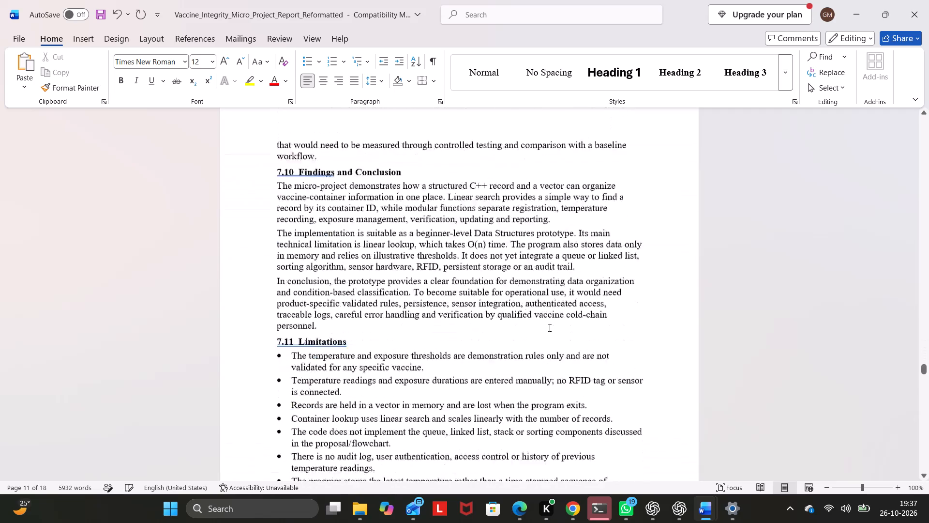
scroll(549, 327, down, 10)
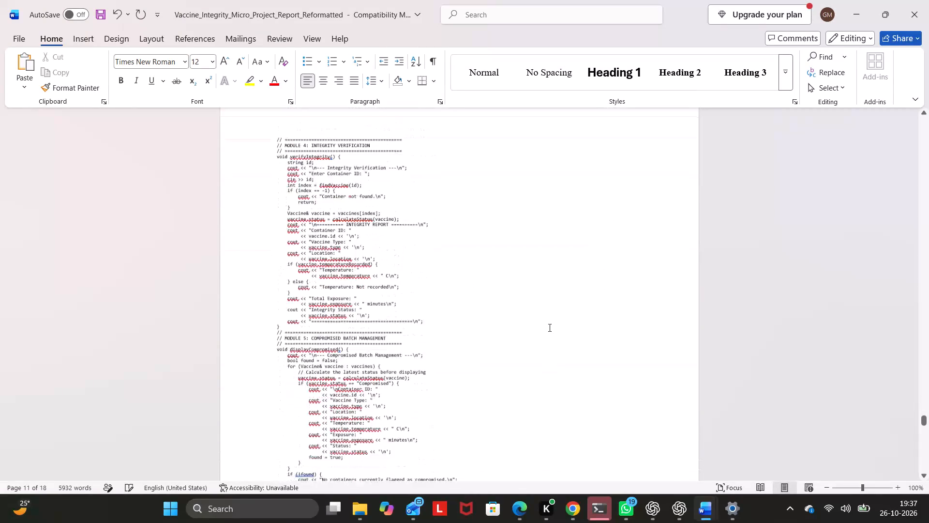
scroll(549, 327, down, 9)
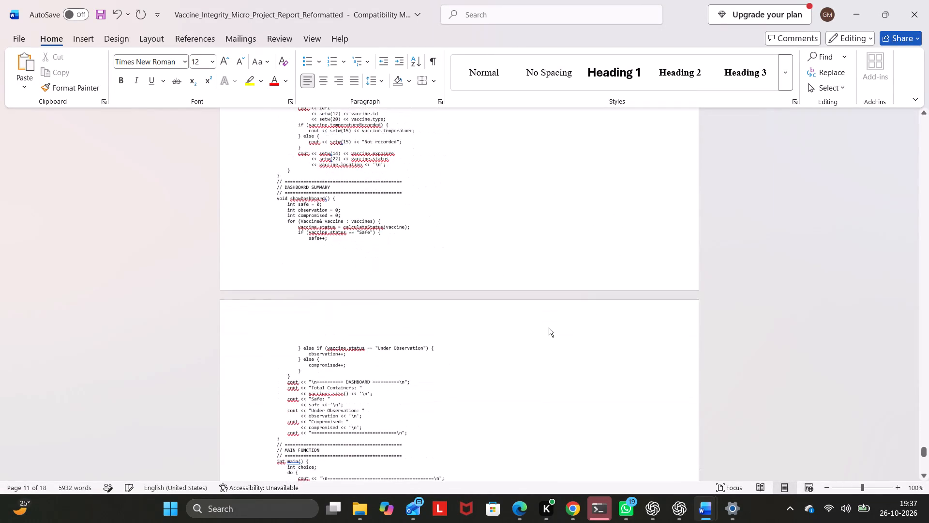
scroll(549, 327, down, 8)
scroll(549, 327, up, 1)
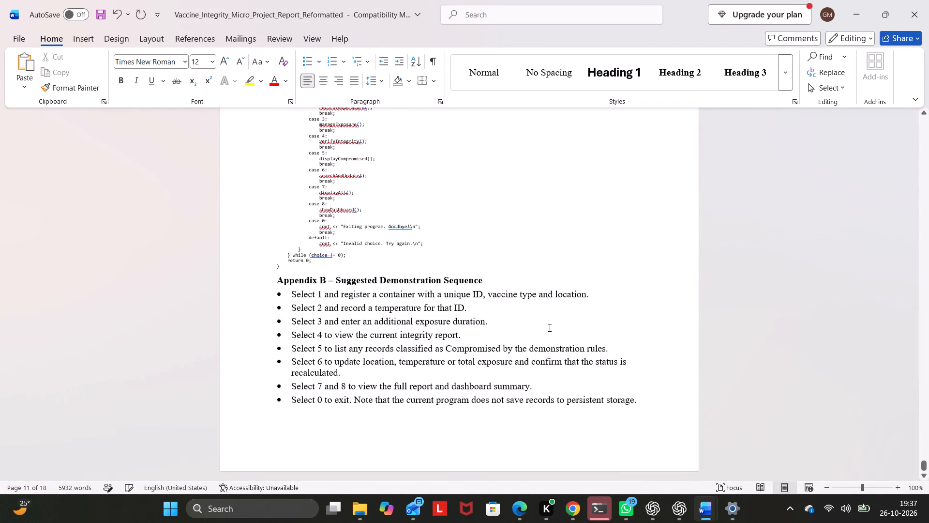
scroll(549, 327, up, 1)
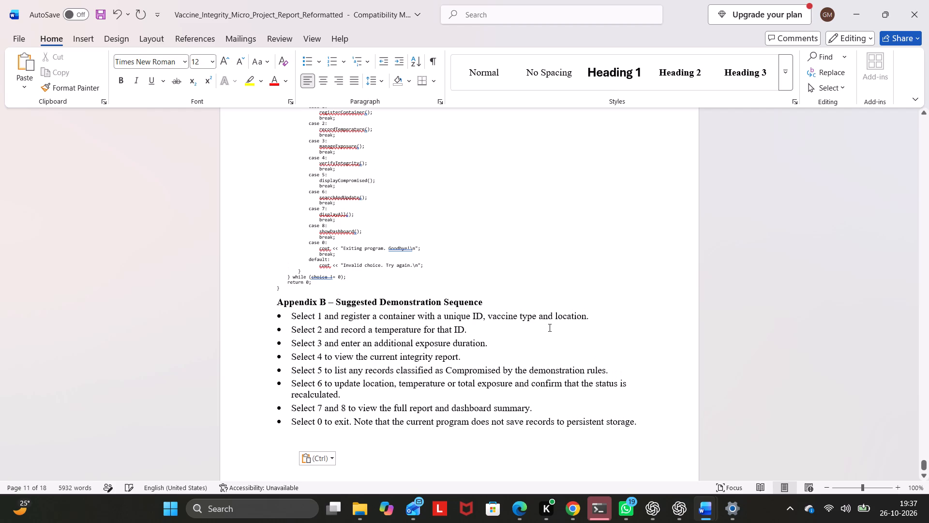
scroll(549, 327, down, 1)
scroll(549, 327, up, 5)
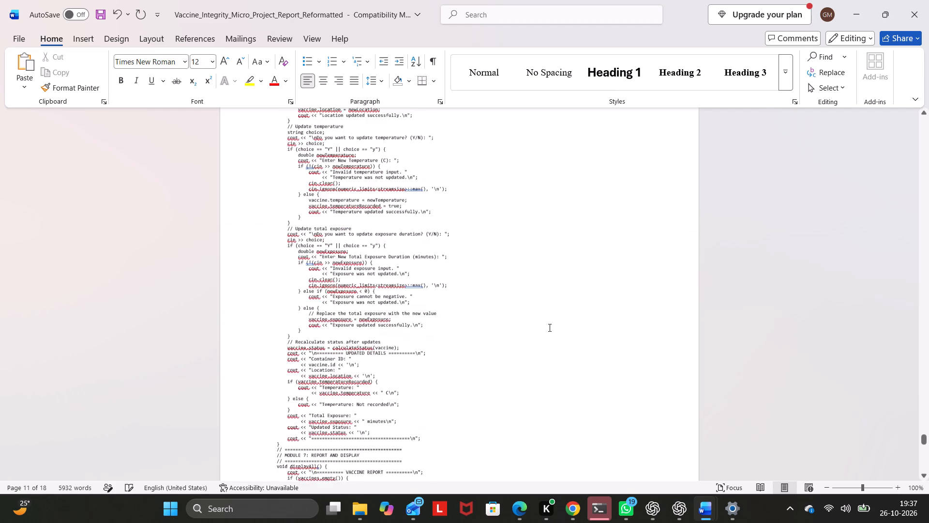
scroll(549, 327, up, 10)
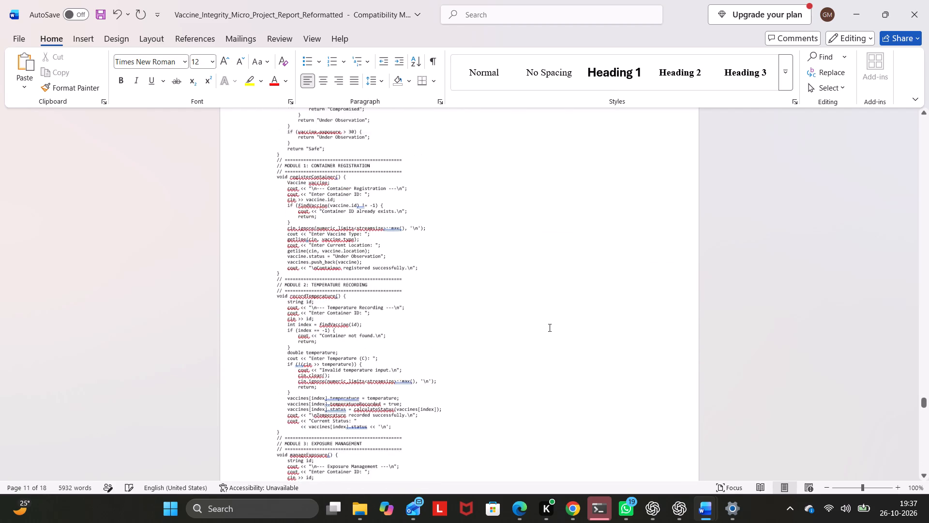
scroll(549, 327, up, 4)
scroll(549, 327, down, 1)
scroll(549, 327, up, 3)
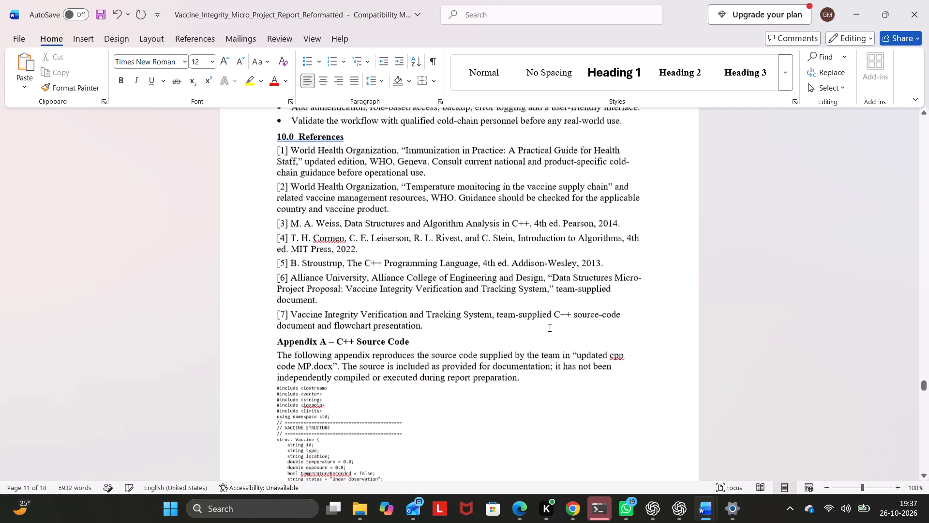
scroll(549, 327, up, 10)
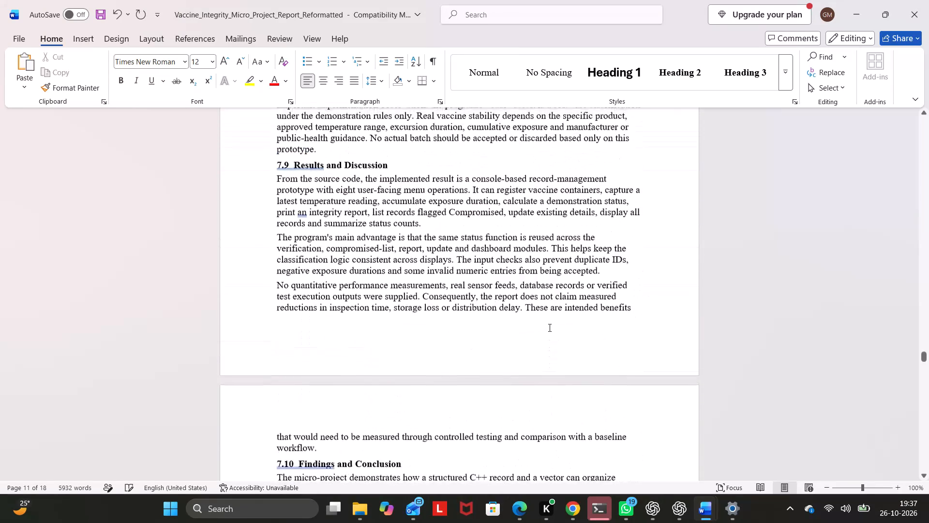
scroll(549, 327, up, 9)
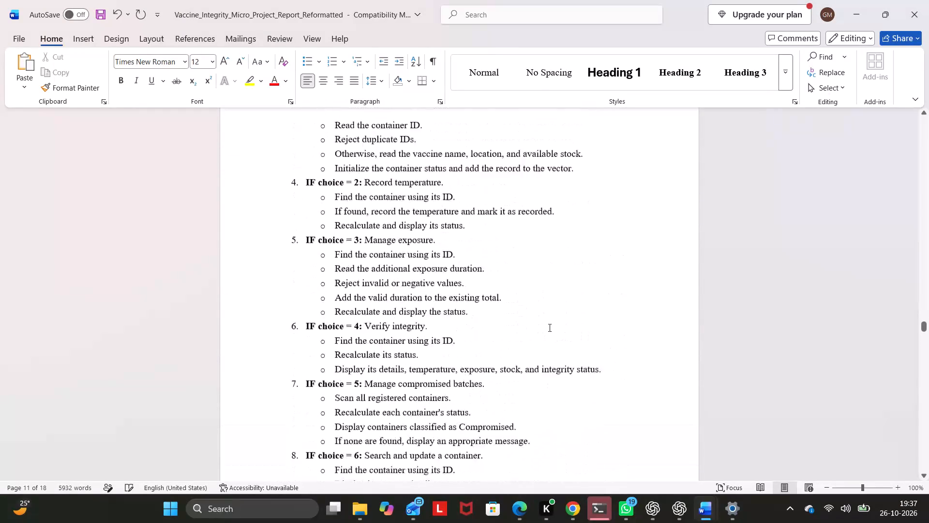
scroll(549, 327, up, 7)
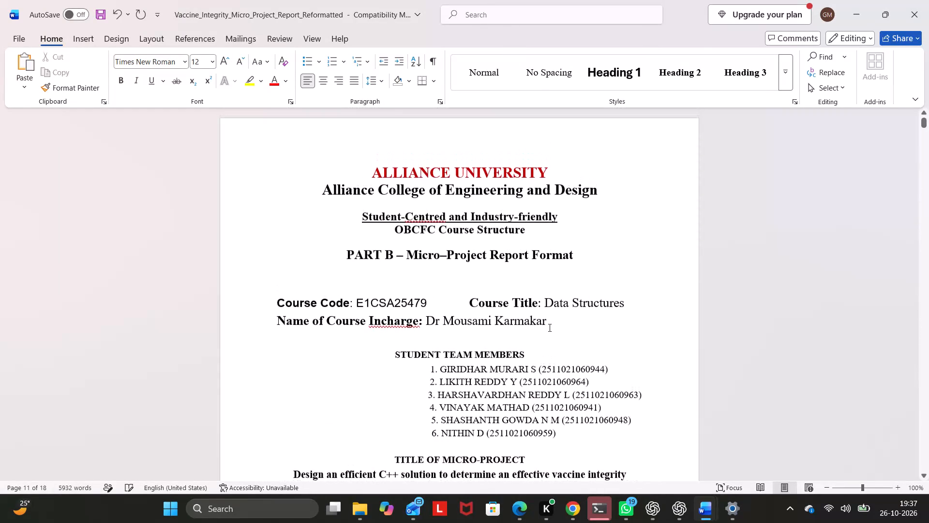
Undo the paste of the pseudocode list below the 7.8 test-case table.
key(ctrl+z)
Review the report from the methodology section through the appendices, returning to the implementation observation below the 7.8 table.
scroll(549, 327, up, 9)
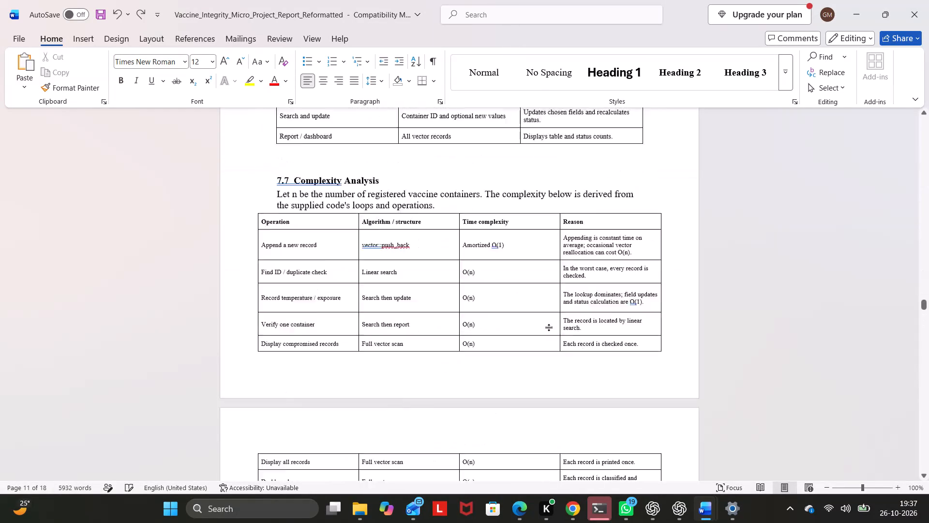
scroll(549, 327, up, 14)
scroll(549, 327, up, 8)
scroll(549, 327, down, 11)
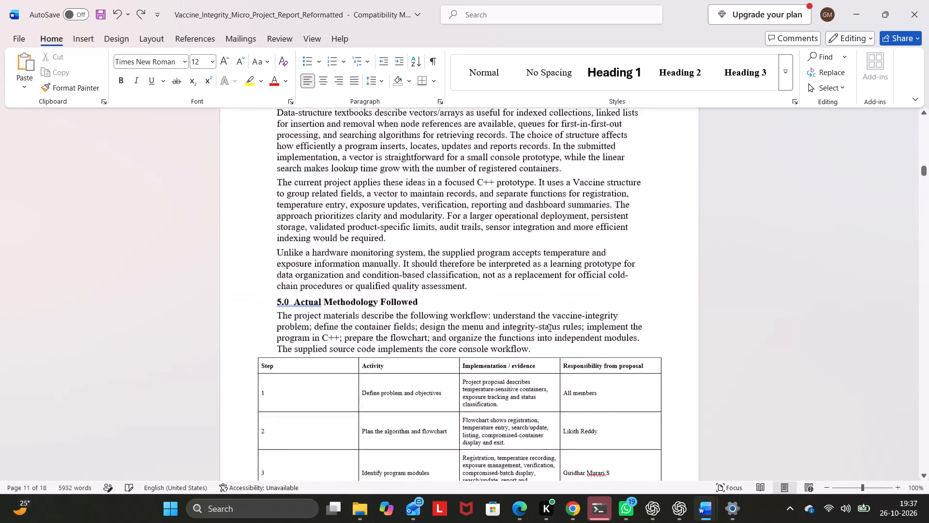
scroll(549, 327, down, 9)
scroll(549, 327, down, 15)
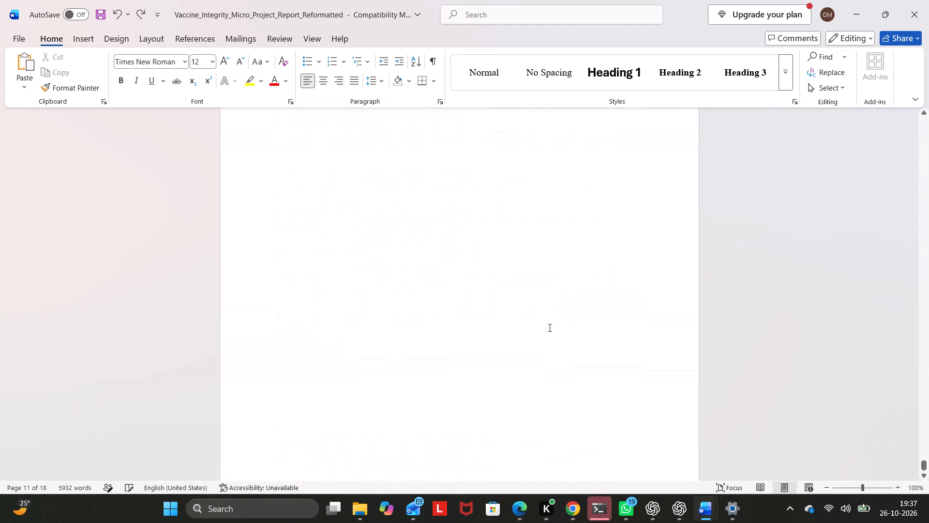
scroll(549, 327, down, 1)
scroll(549, 327, up, 5)
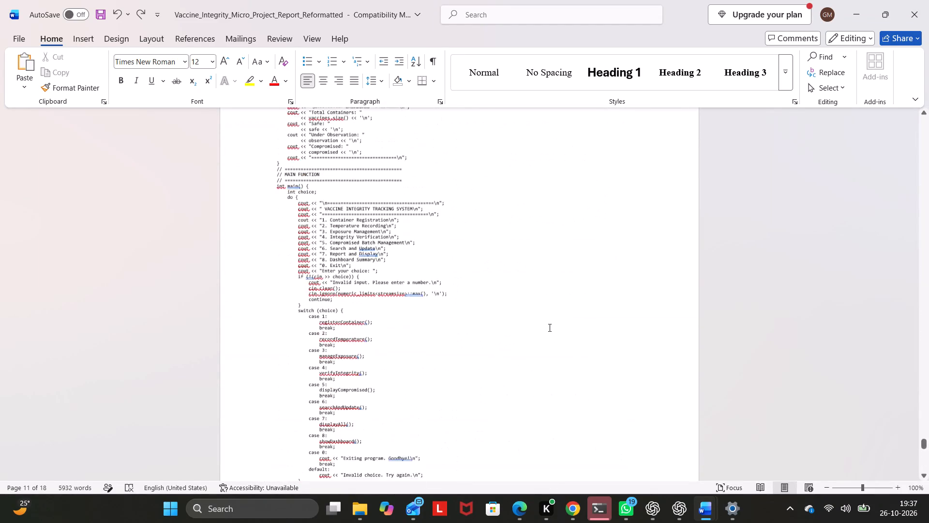
scroll(549, 327, up, 9)
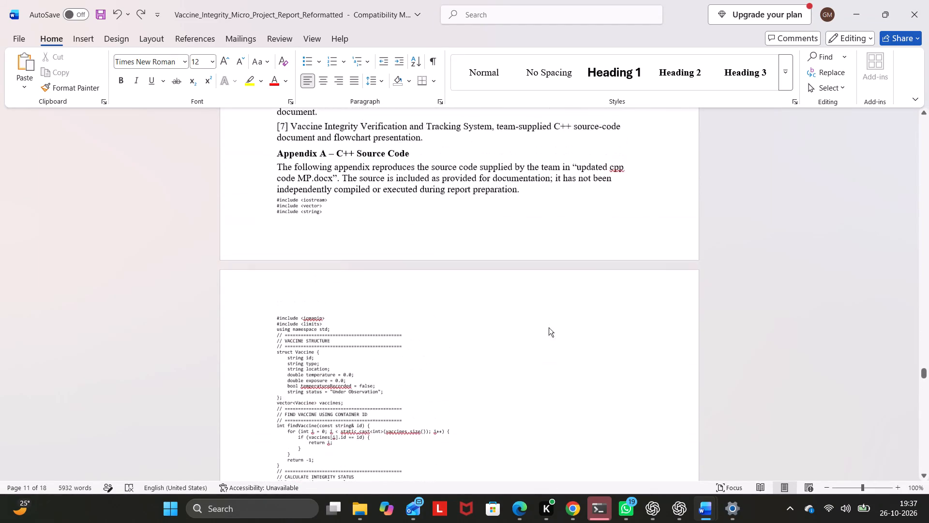
scroll(549, 327, up, 7)
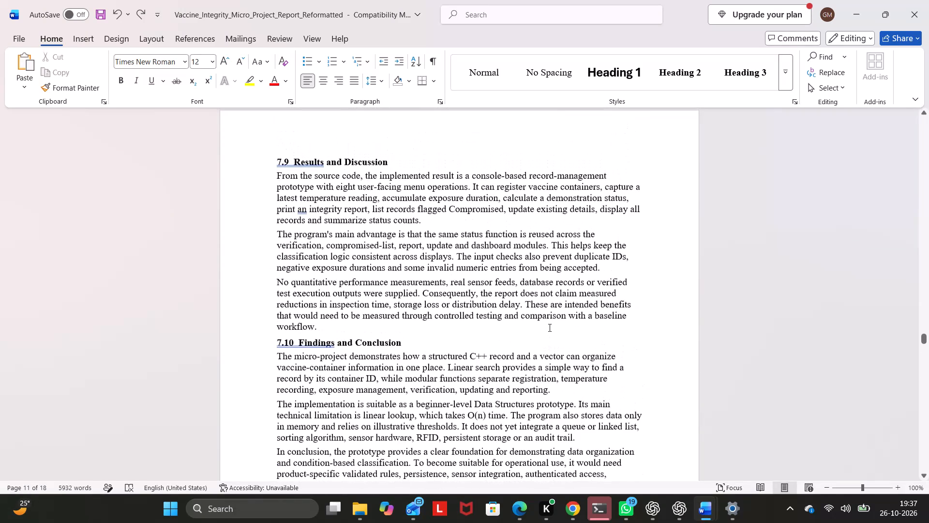
scroll(549, 327, down, 1)
scroll(549, 327, up, 2)
scroll(549, 327, down, 1)
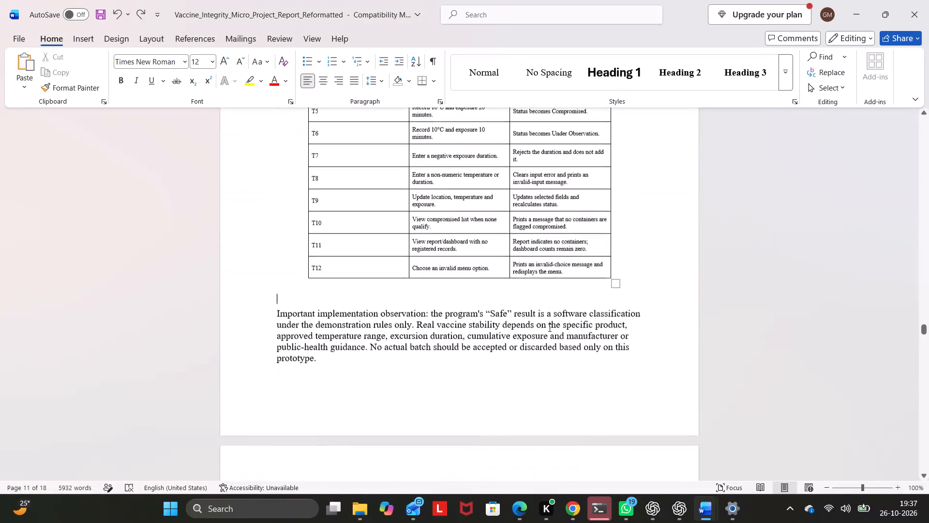
Insert the recent picture "WhatsApp Image 2026-10-26 at 7.31.06 PM" from this device on the empty line below the 7.8 test-case table.
scroll(549, 327, down, 1)
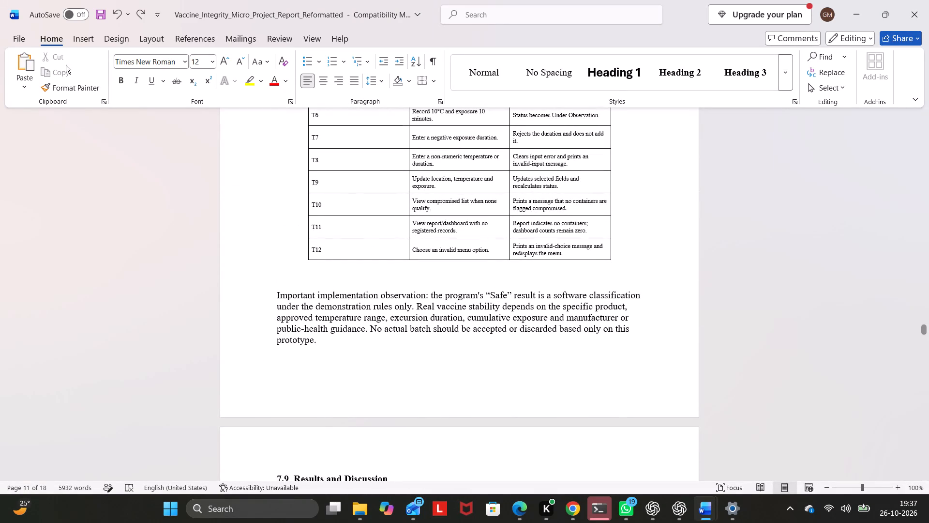
click(68, 37)
click(84, 36)
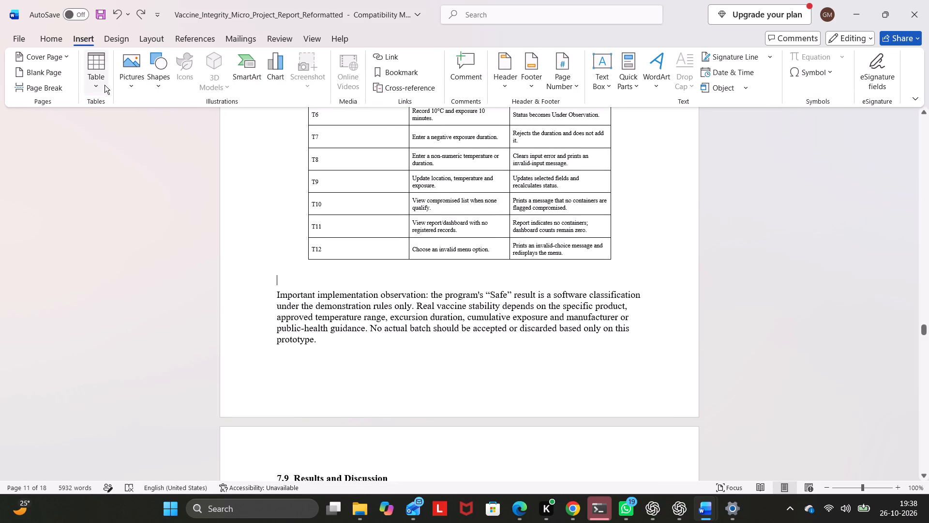
click(130, 87)
click(151, 120)
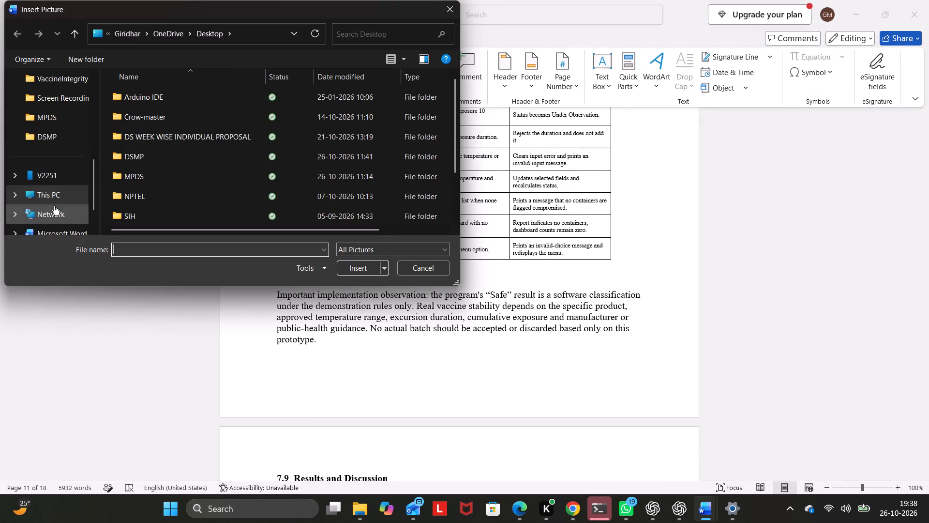
scroll(60, 196, up, 5)
click(54, 87)
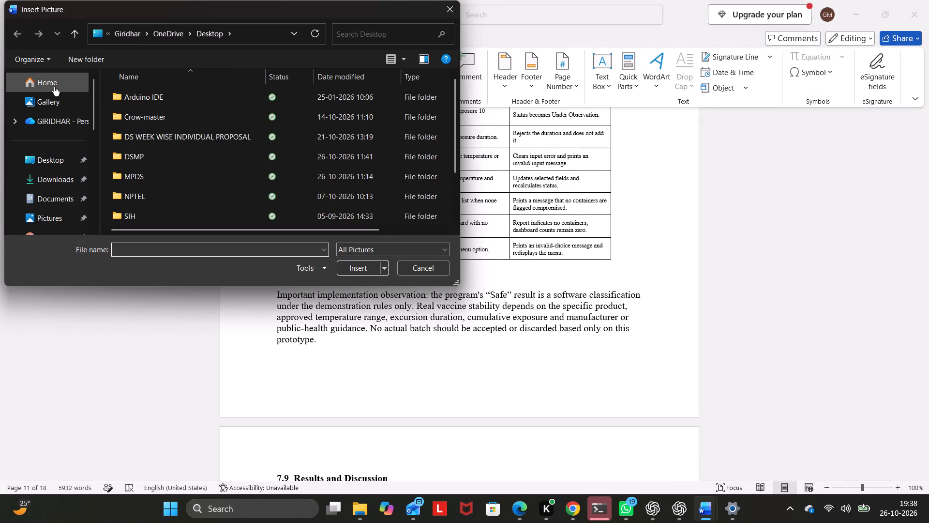
scroll(171, 201, down, 2)
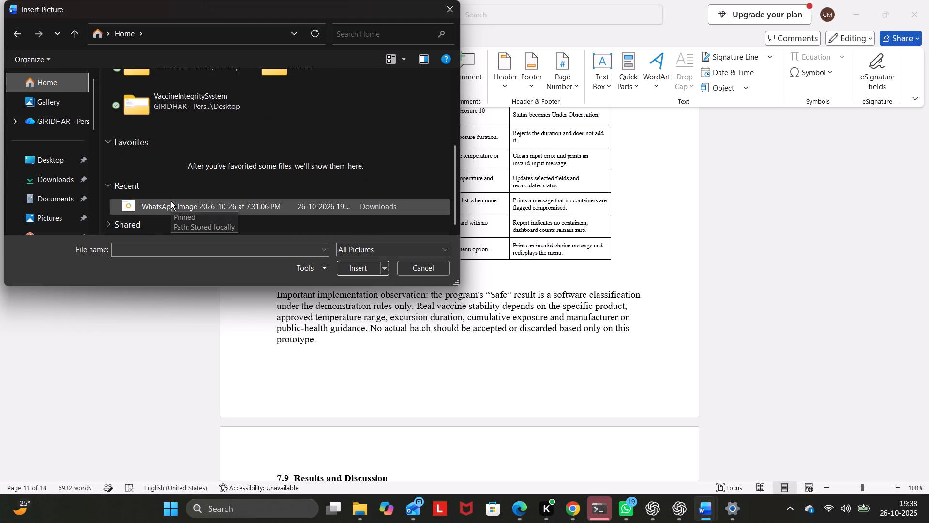
triple_click(171, 201)
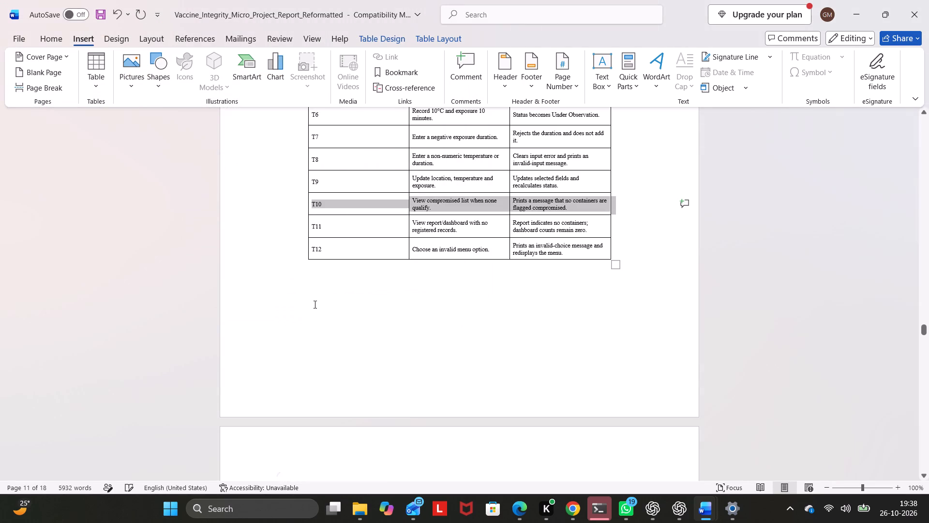
Shrink the Vaccine Integrity Overview chart picture proportionally to about half its width, above the implementation observation paragraph.
scroll(373, 325, down, 2)
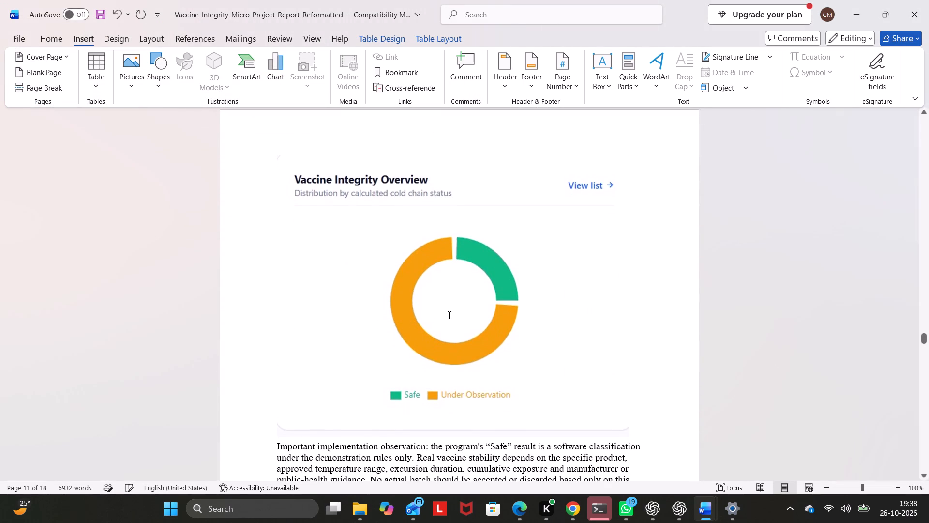
click(449, 315)
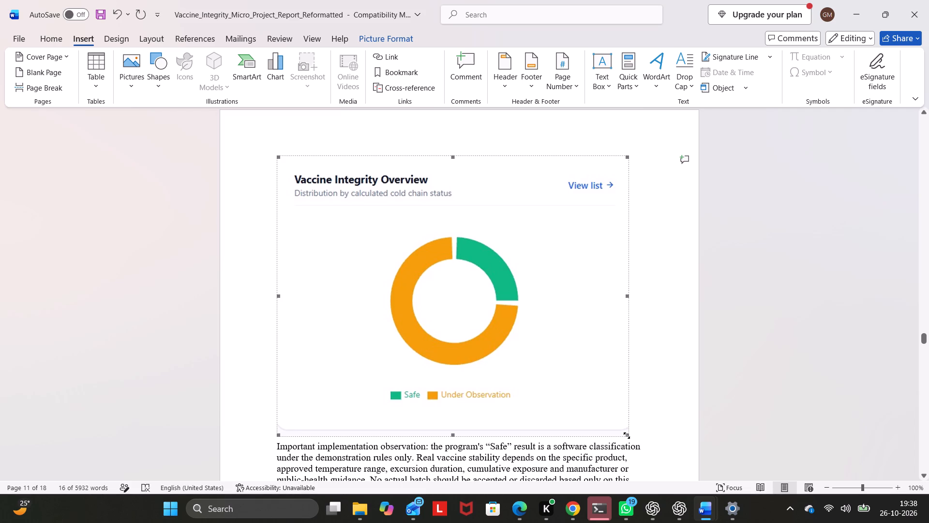
drag(627, 435, 453, 283)
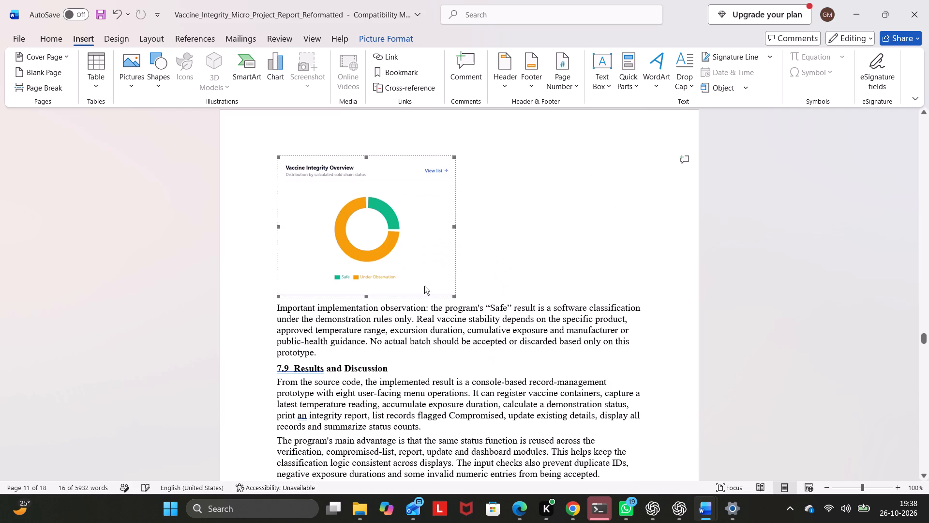
scroll(416, 279, up, 1)
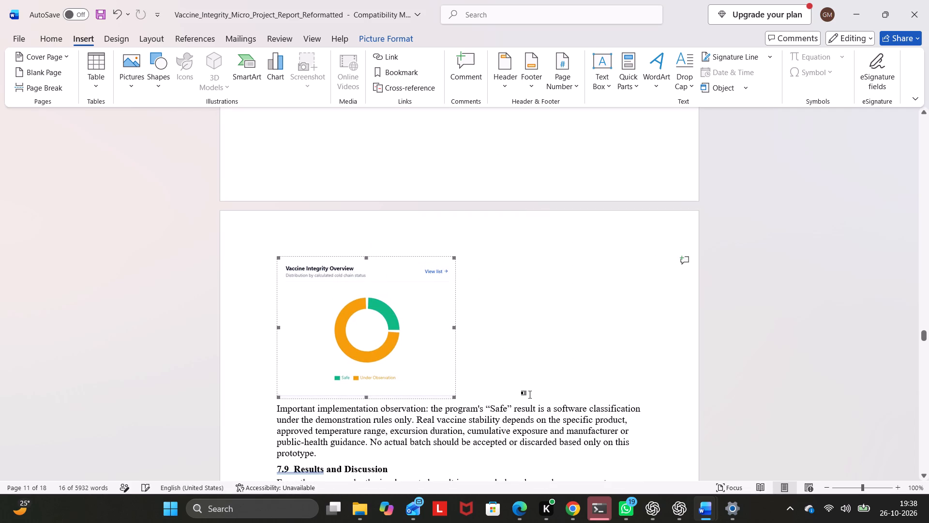
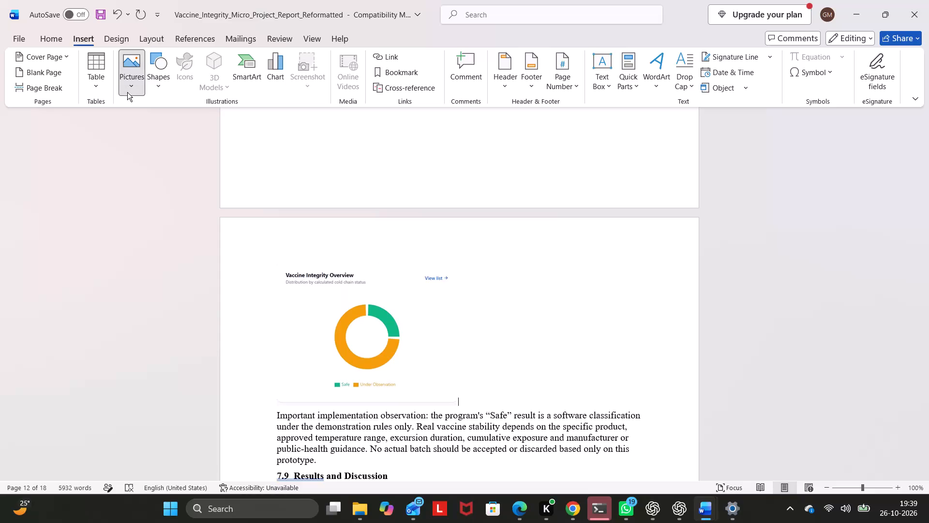
Insert the recent Downloads picture "WhatsApp Image 2026-10-26 at 7.31.36 PM" directly below the Vaccine Integrity Overview chart.
click(163, 123)
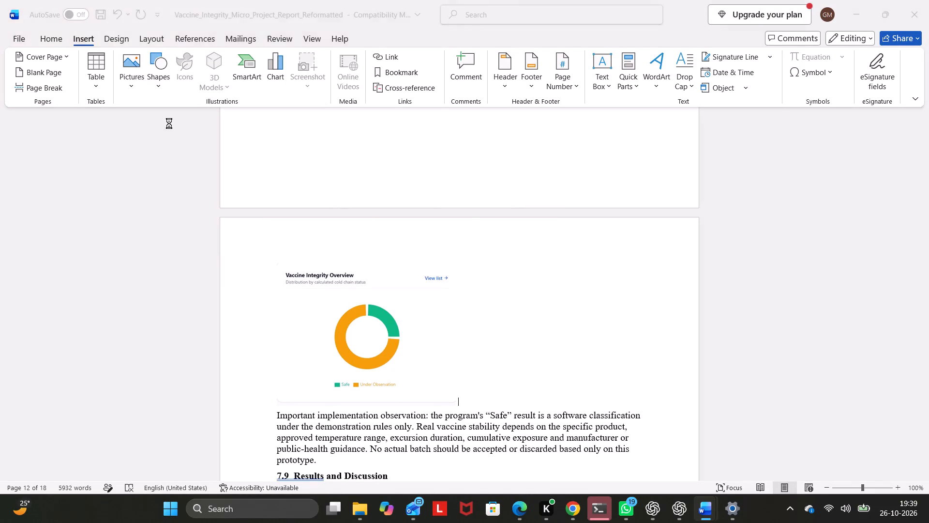
scroll(64, 170, up, 1)
ctrl+scroll(64, 170, down, 1)
ctrl+scroll(64, 170, up, 1)
ctrl+scroll(64, 170, down, 1)
ctrl+scroll(64, 170, up, 1)
scroll(64, 170, up, 5)
click(43, 81)
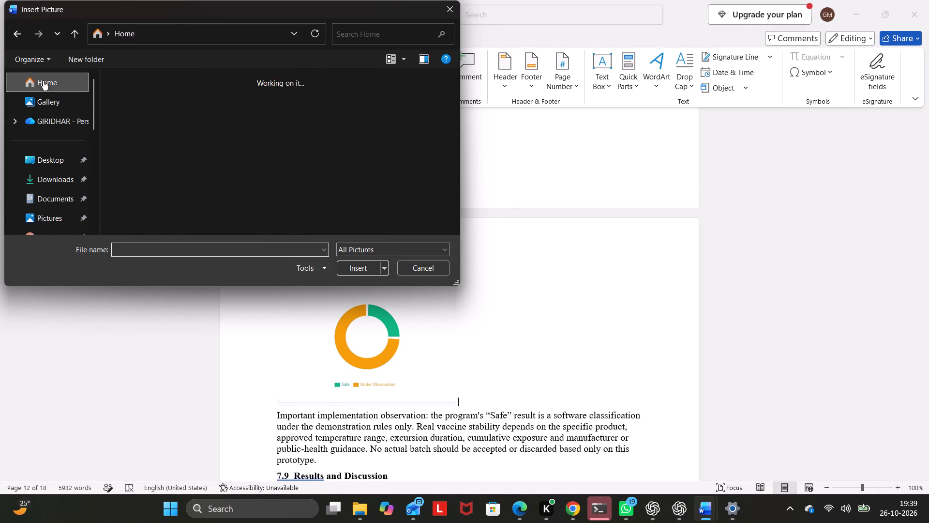
scroll(196, 191, down, 2)
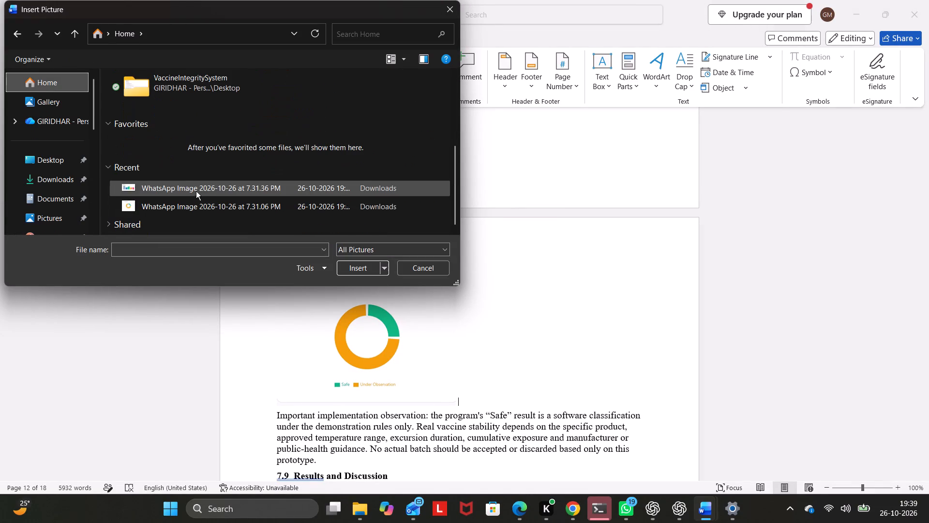
double_click(188, 188)
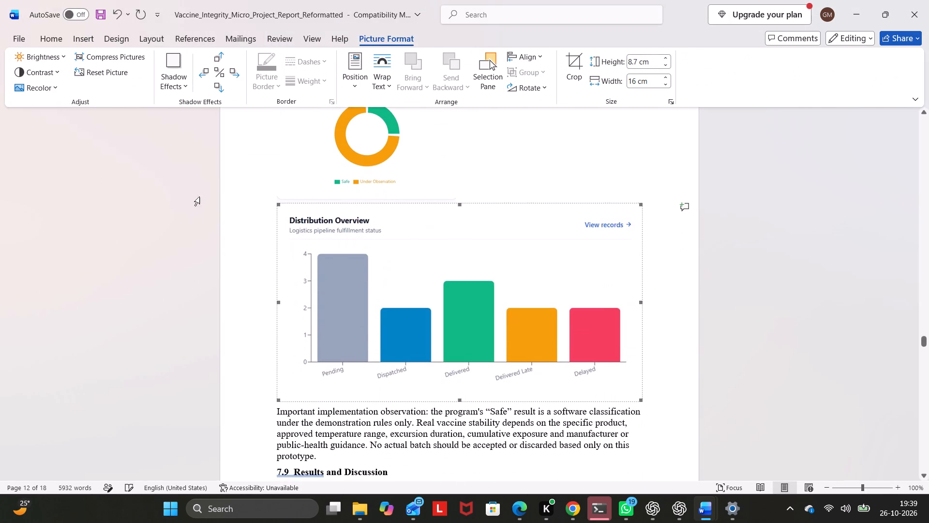
click(278, 202)
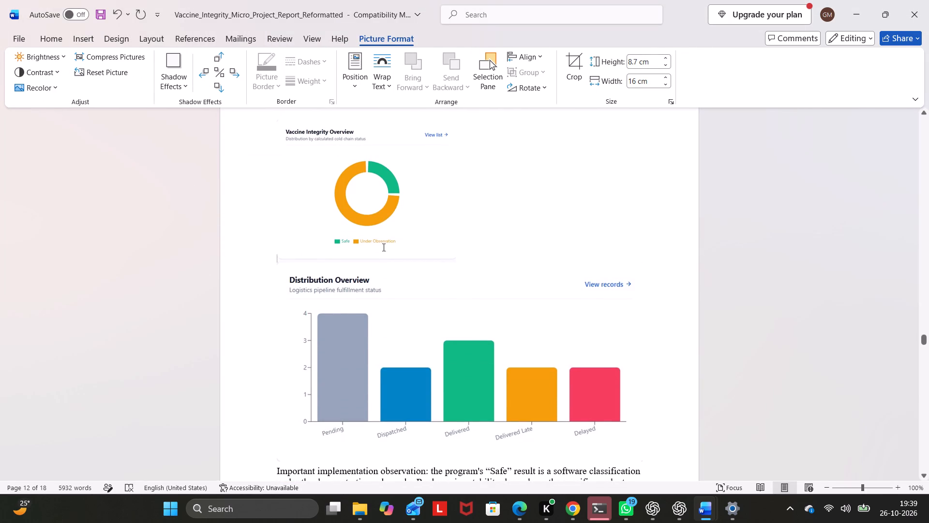
Stretch the Vaccine Integrity Overview chart horizontally to a width of about 10.1 cm, keeping its height.
click(402, 217)
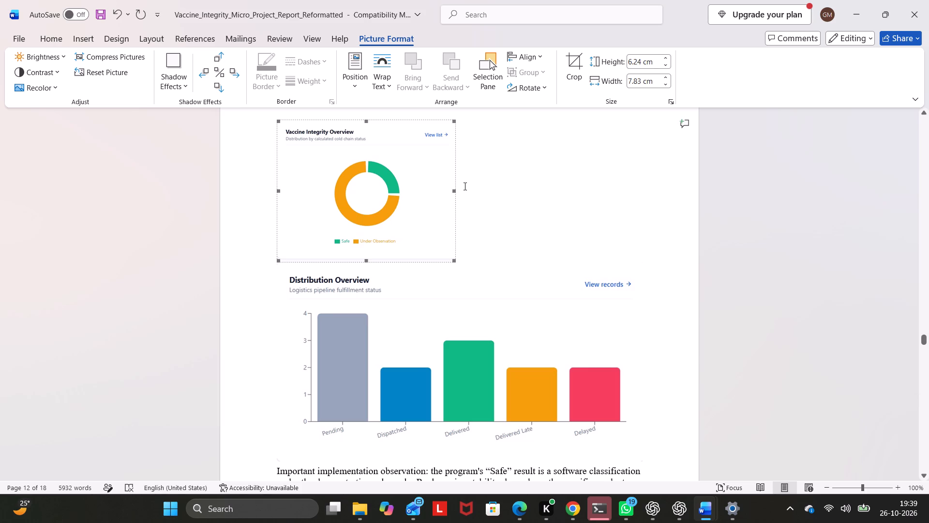
drag(453, 192, 607, 178)
Resize the Vaccine Integrity Overview chart picture to about 7.6 cm wide, keeping its height at 6.24 cm.
drag(607, 178, 612, 178)
drag(610, 190, 504, 188)
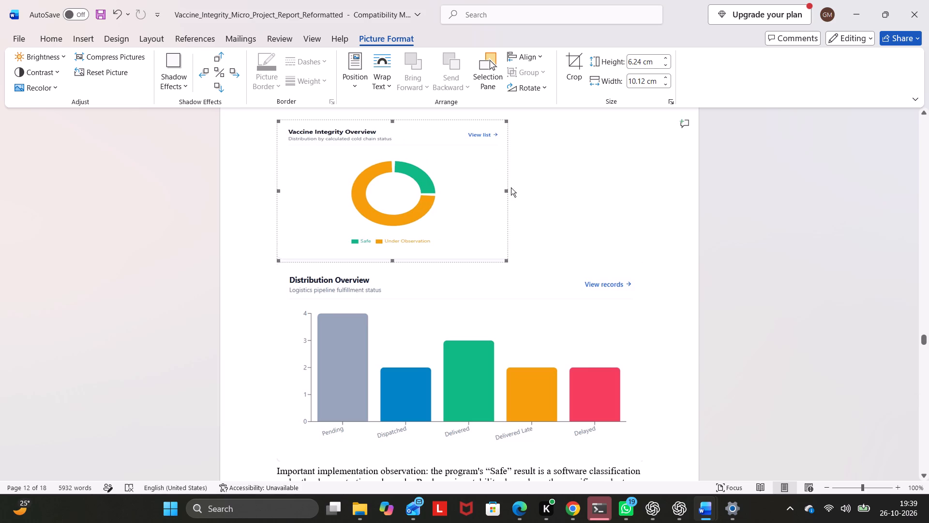
drag(505, 189, 447, 193)
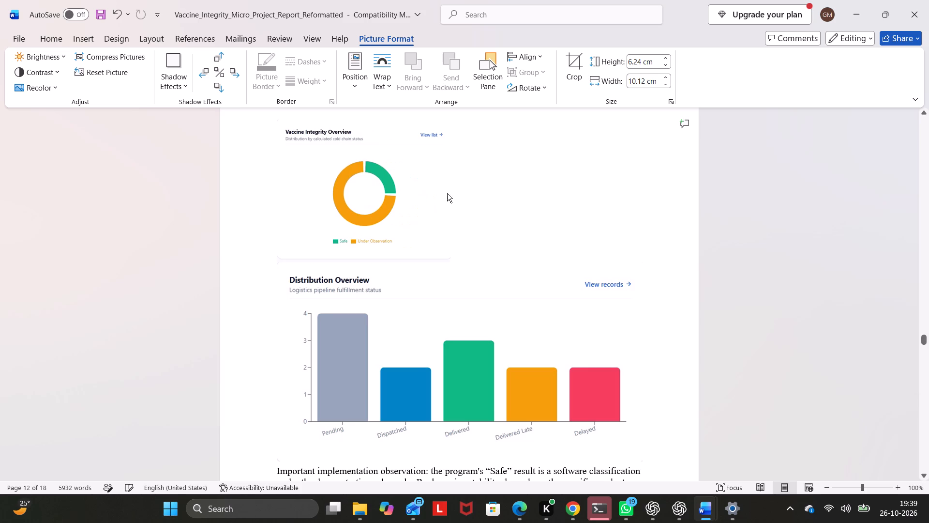
Place the text cursor at the start of the Appendix A C++ source code, before the "#include <iostream>" line.
scroll(509, 231, down, 2)
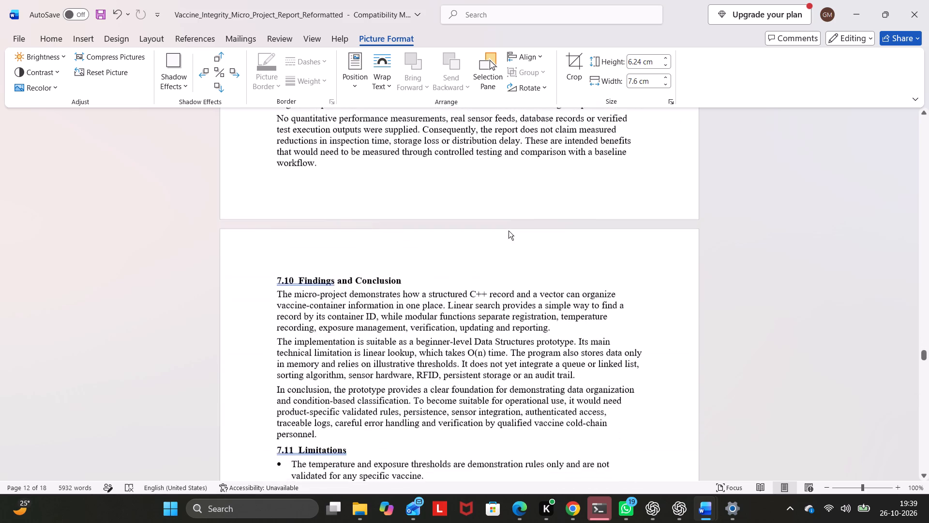
scroll(509, 231, down, 4)
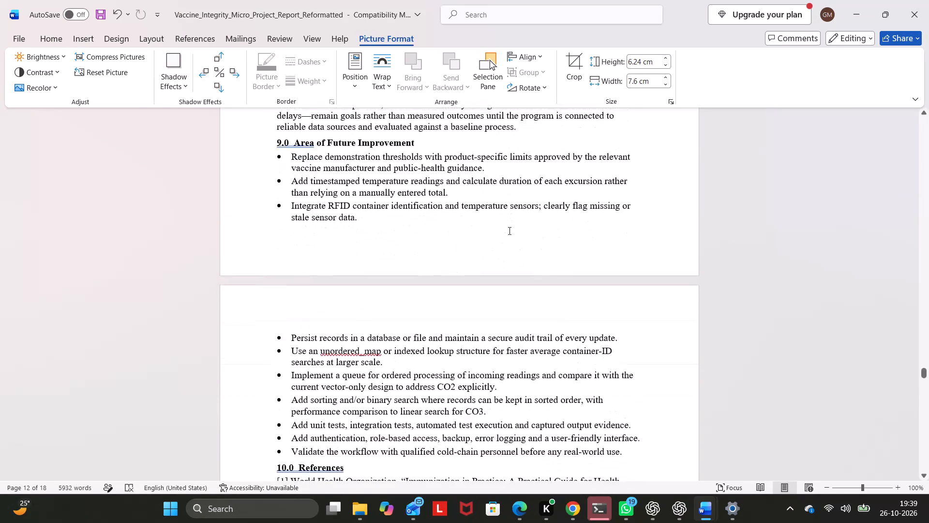
scroll(509, 231, down, 1)
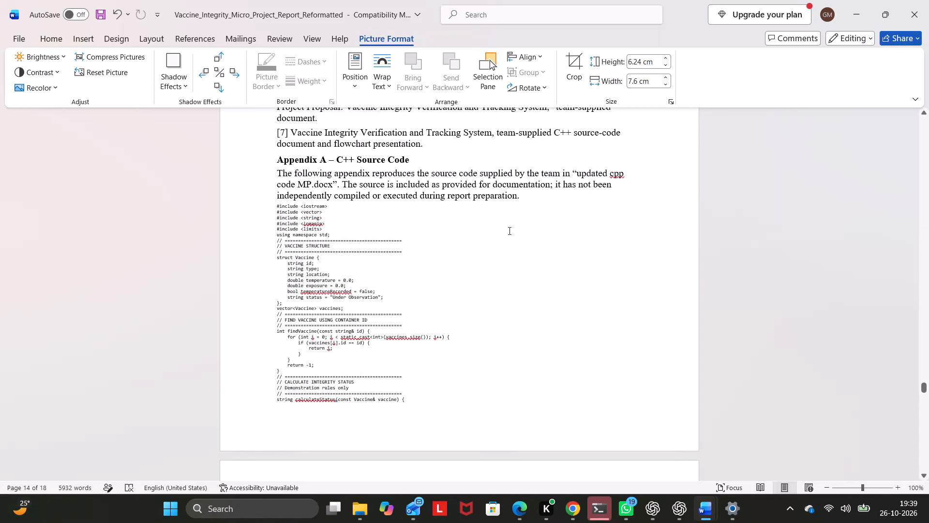
click(394, 259)
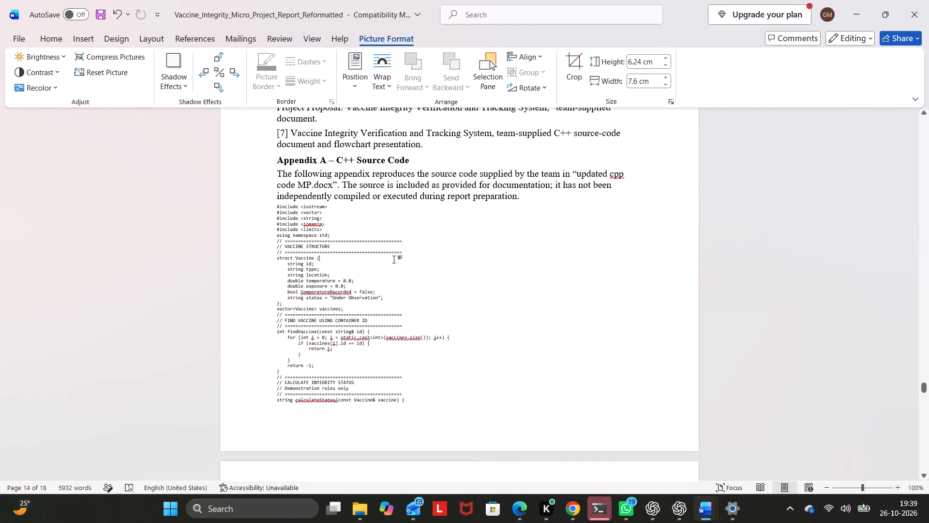
click(275, 207)
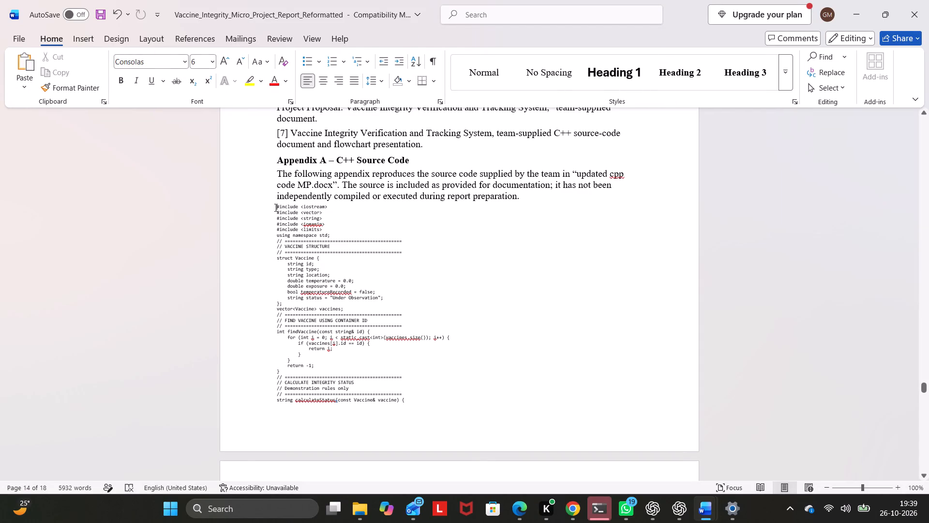
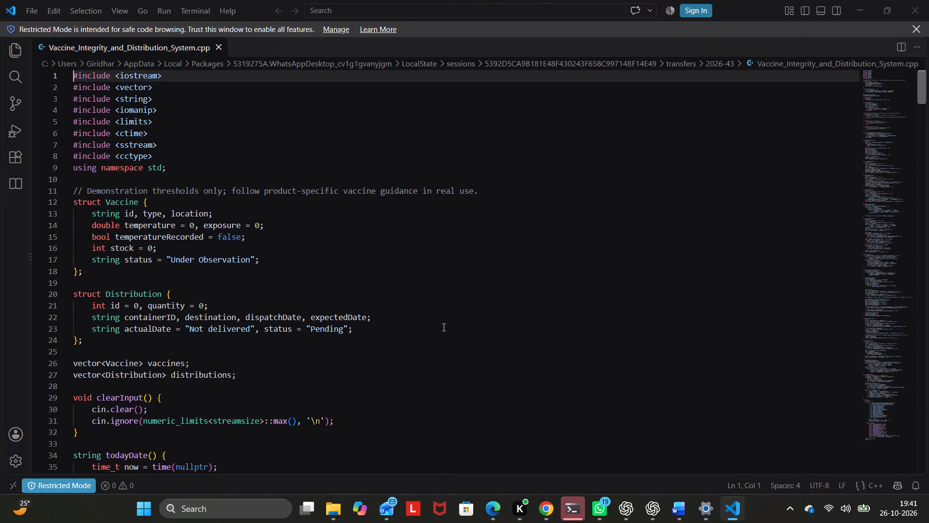
Copy the entire source code of Vaccine_Integrity_and_Distribution_System.cpp.
click(443, 327)
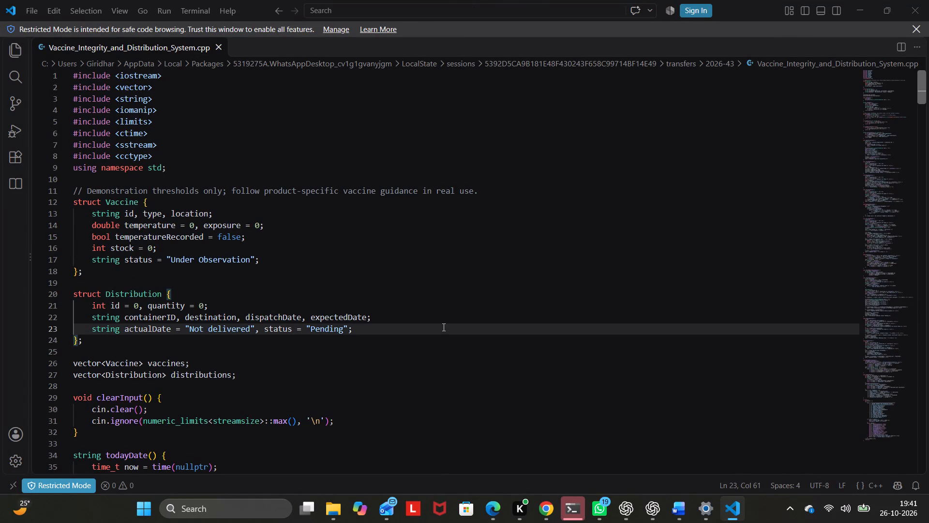
key(ctrl+a)
key(ctrl+c)
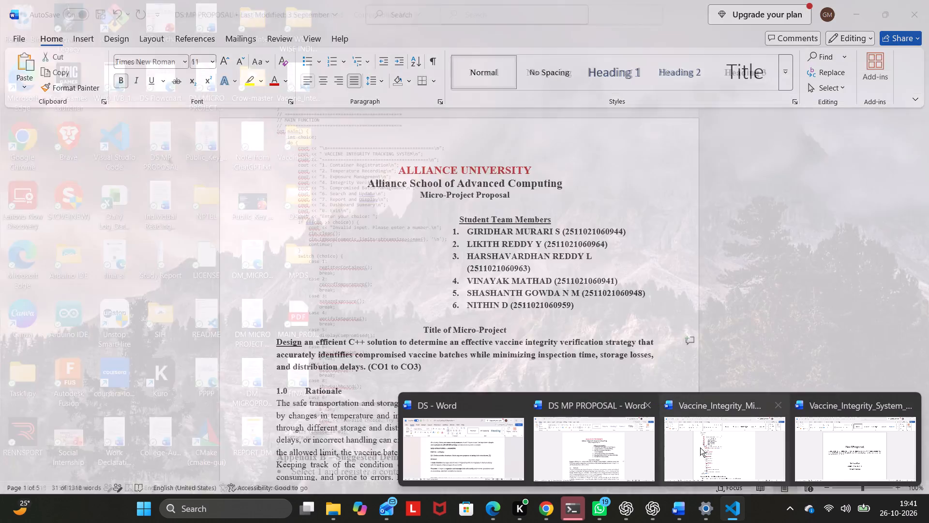
In the Word report Vaccine_Integrity_Micro_Project_Report_Reformatted, replace the Appendix A code from "#include <vector>" to its end with the copied source code.
click(728, 445)
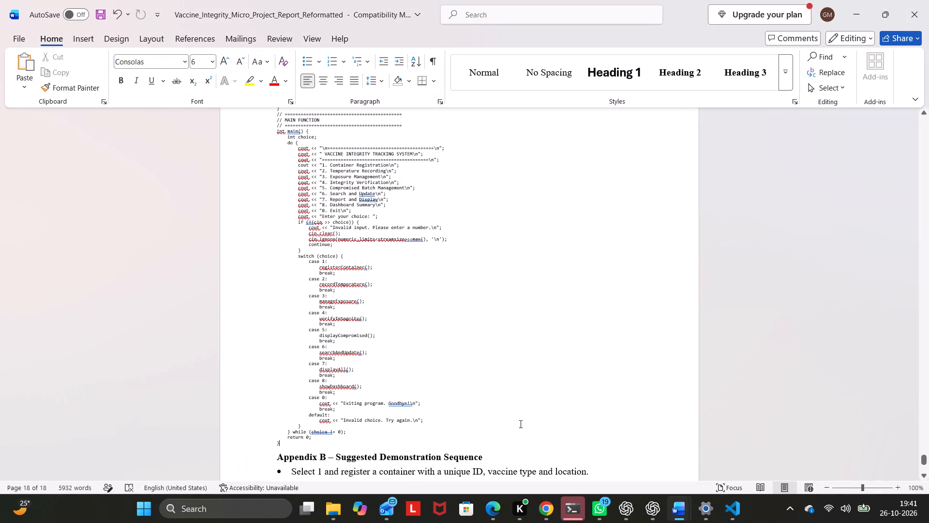
drag(345, 443, 332, 342)
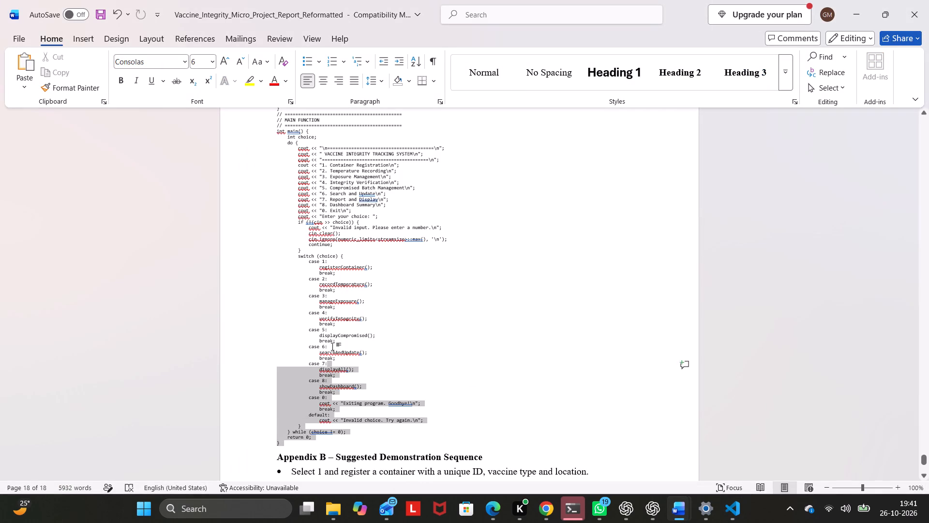
drag(332, 342, 261, 119)
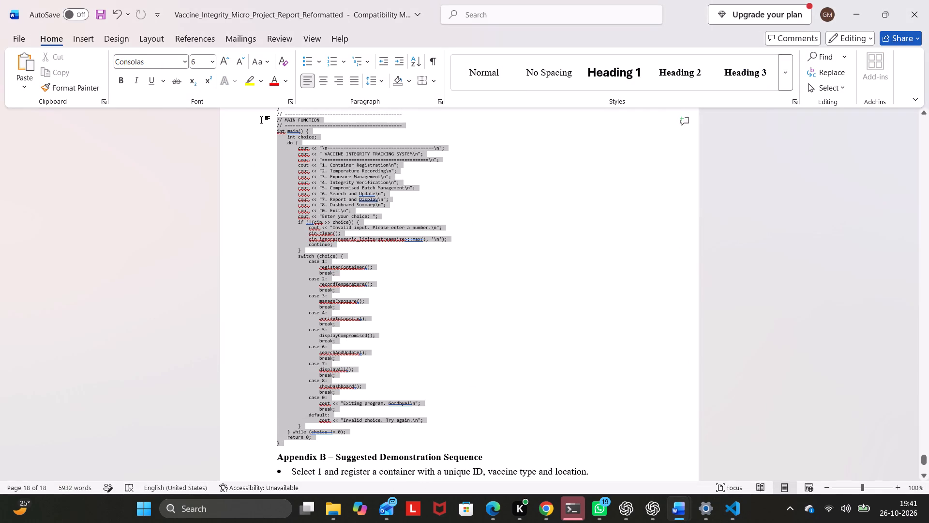
drag(261, 119, 267, 122)
click(342, 454)
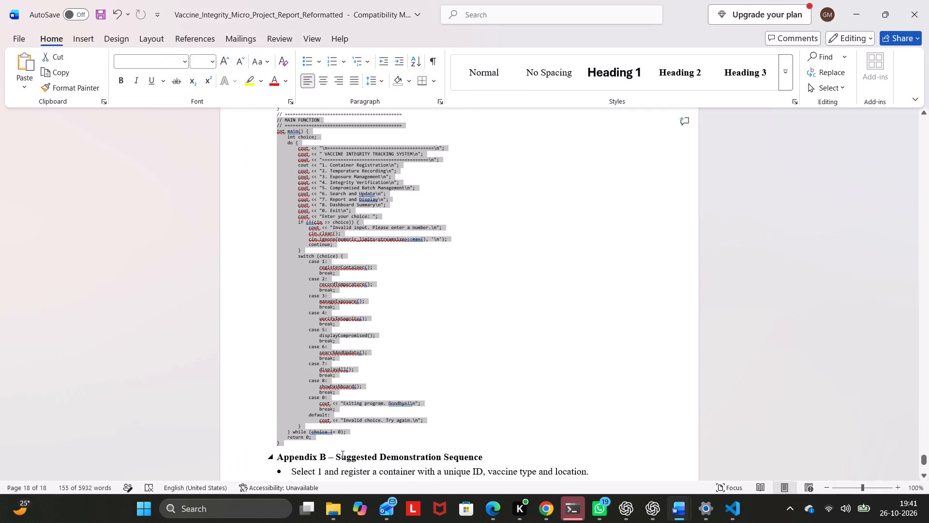
drag(302, 443, 287, 97)
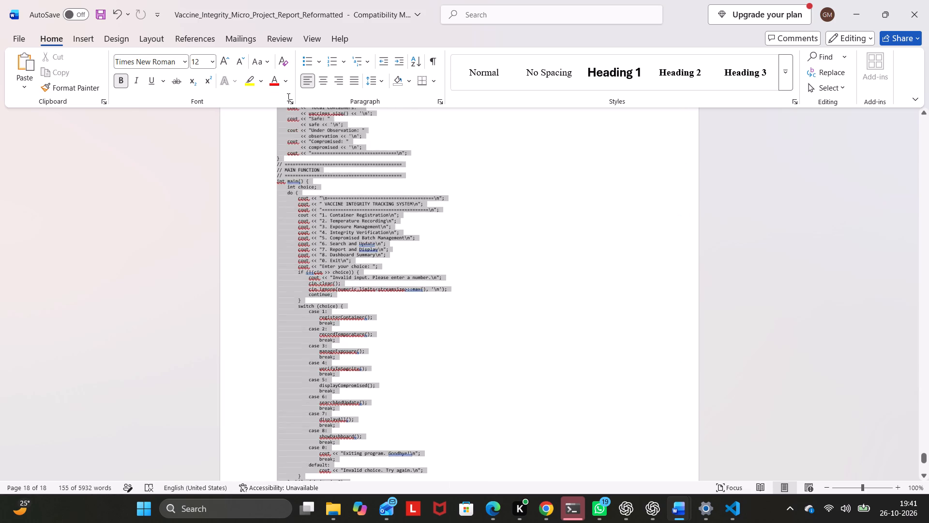
drag(287, 97, 287, 96)
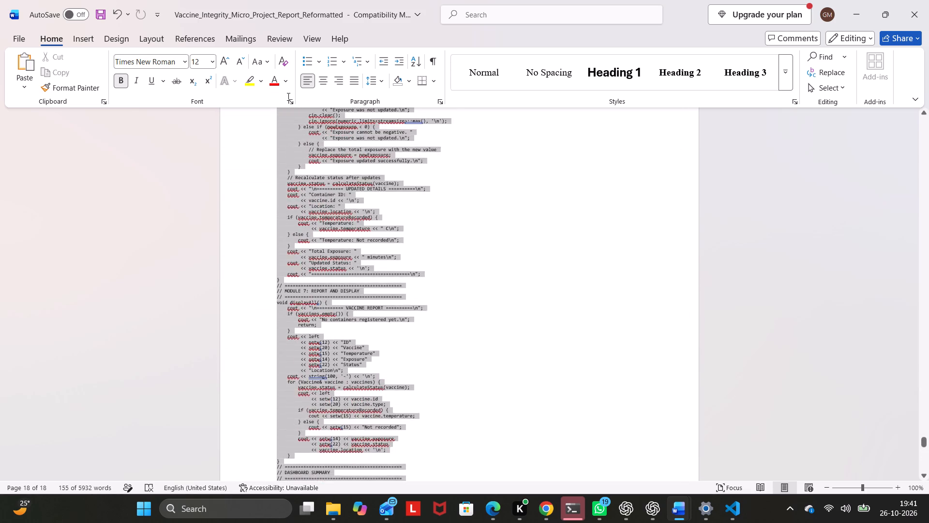
drag(287, 96, 287, 92)
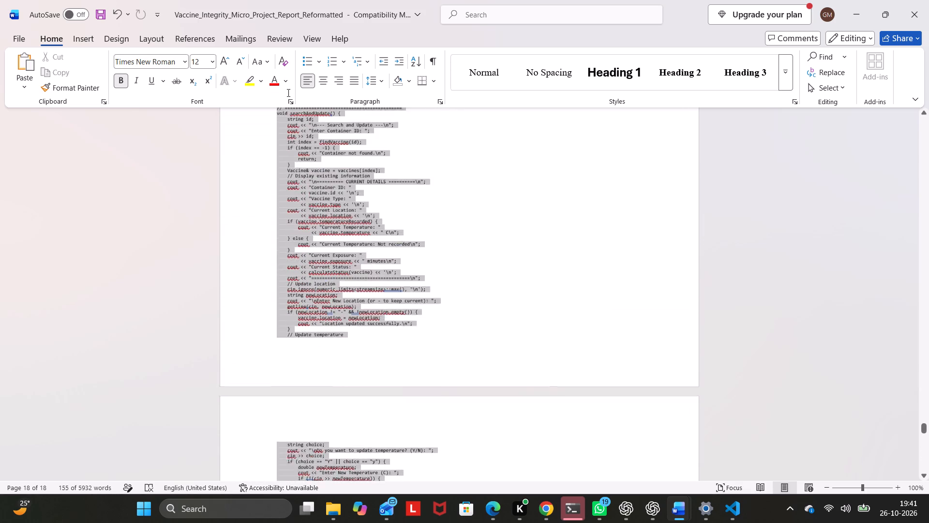
drag(287, 92, 288, 94)
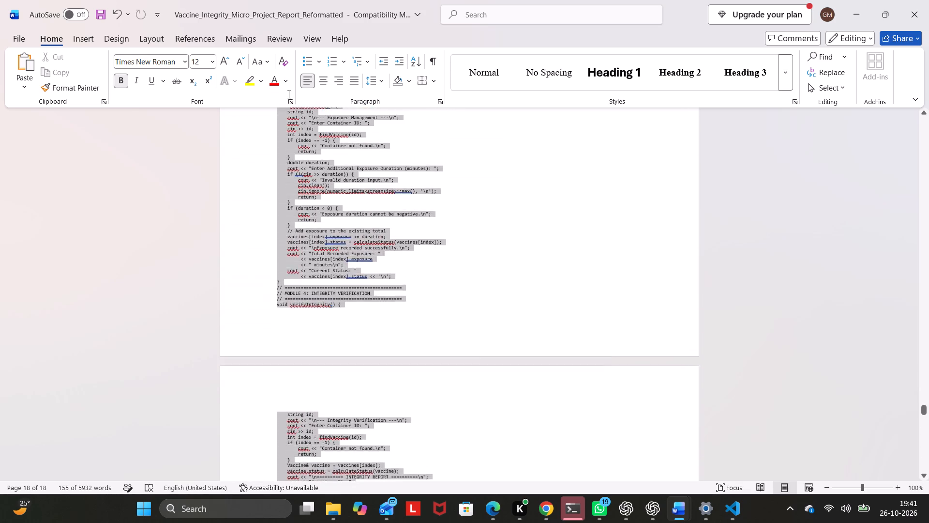
drag(288, 94, 288, 96)
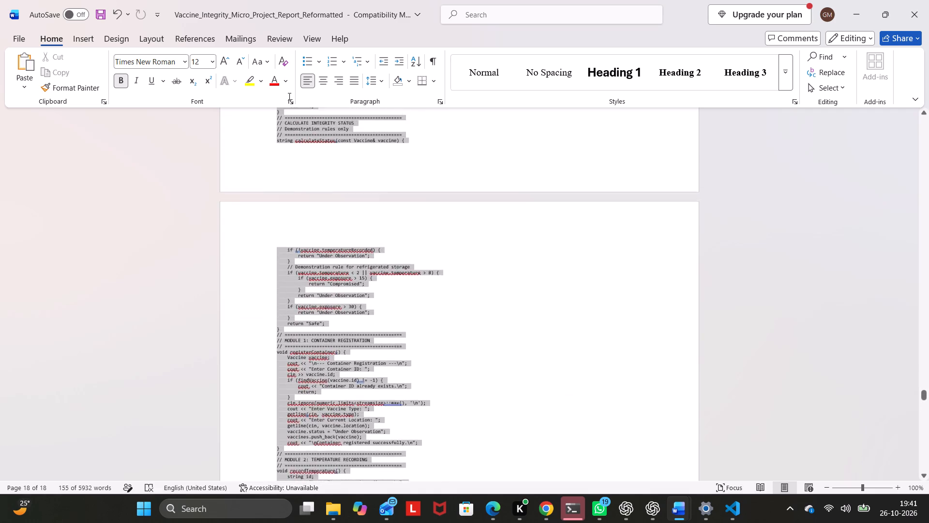
drag(288, 96, 299, 310)
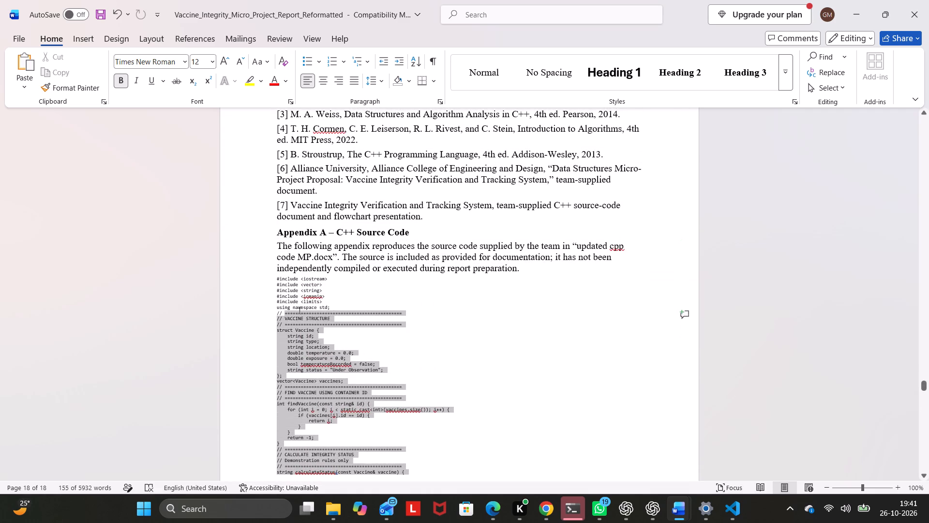
drag(299, 310, 274, 287)
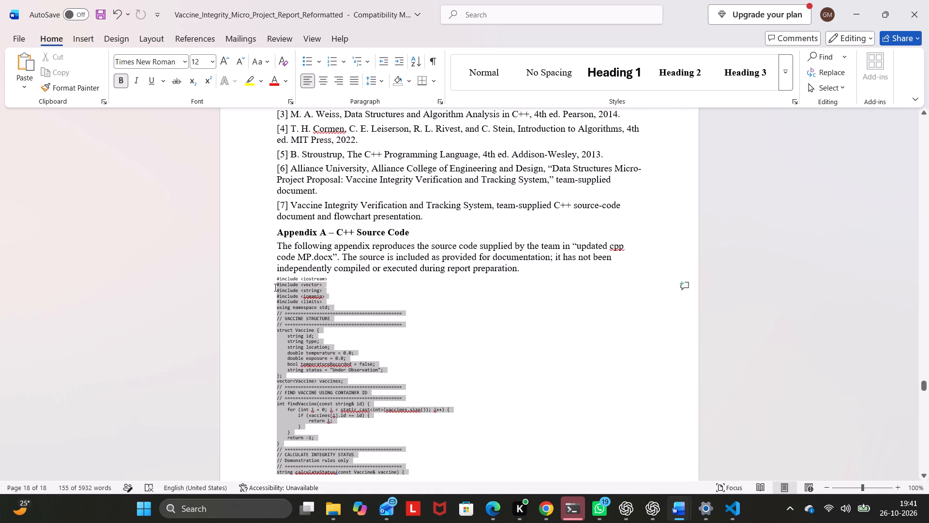
drag(274, 287, 273, 285)
key(ctrl+v)
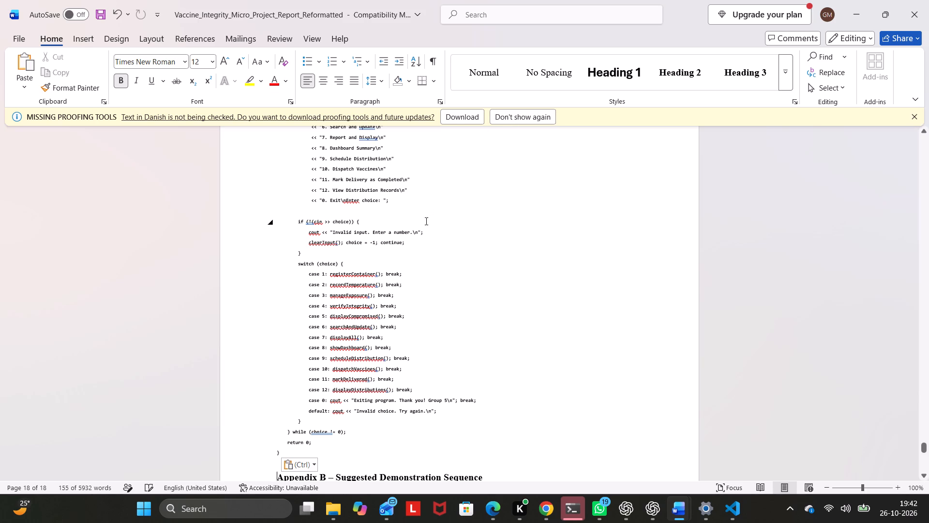
Review the newly pasted C++ source code in Appendix A from its end upwards.
scroll(408, 245, up, 5)
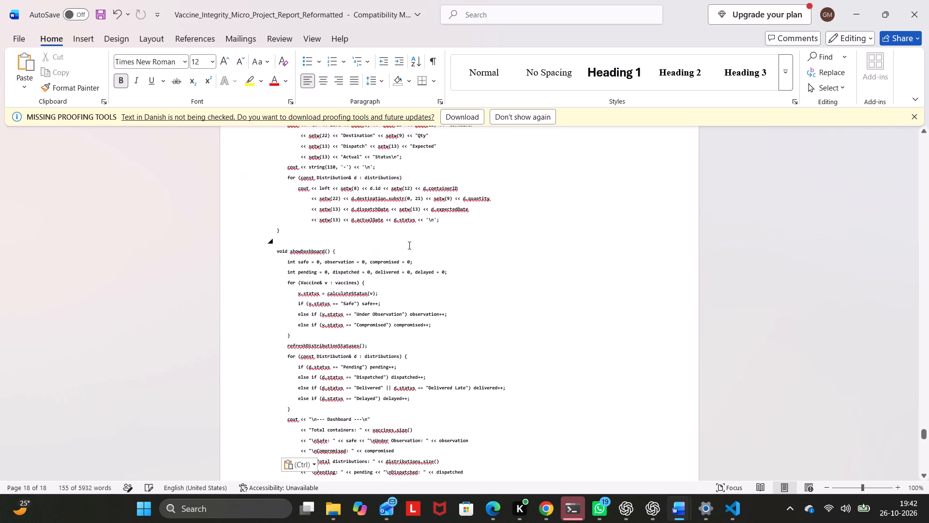
scroll(408, 245, up, 5)
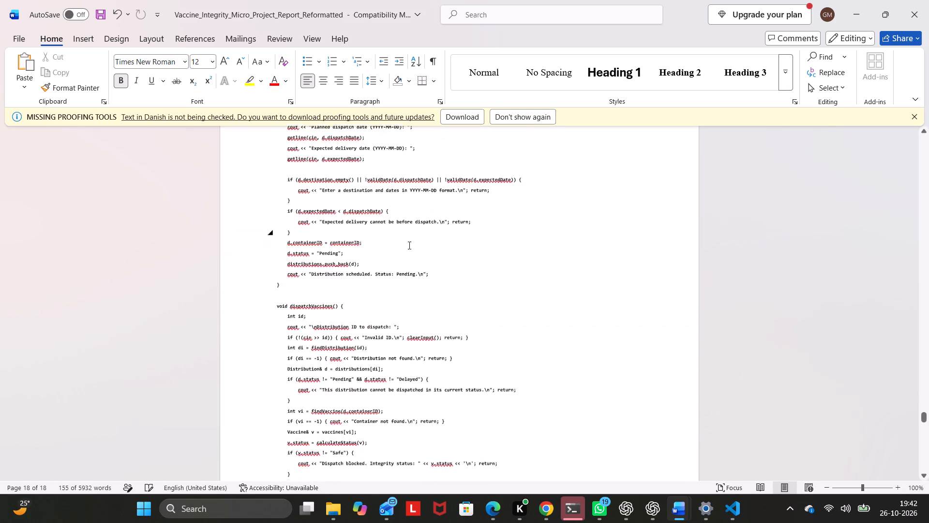
scroll(408, 245, up, 2)
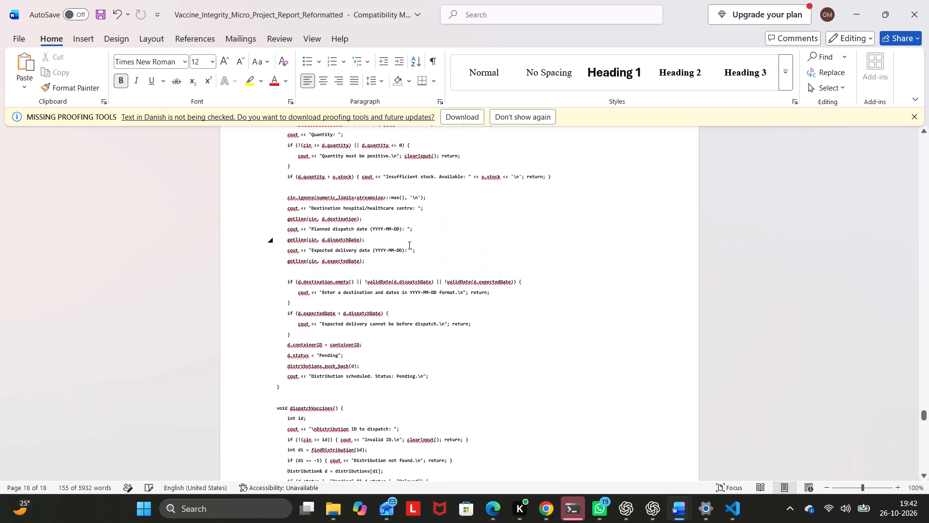
scroll(408, 245, up, 3)
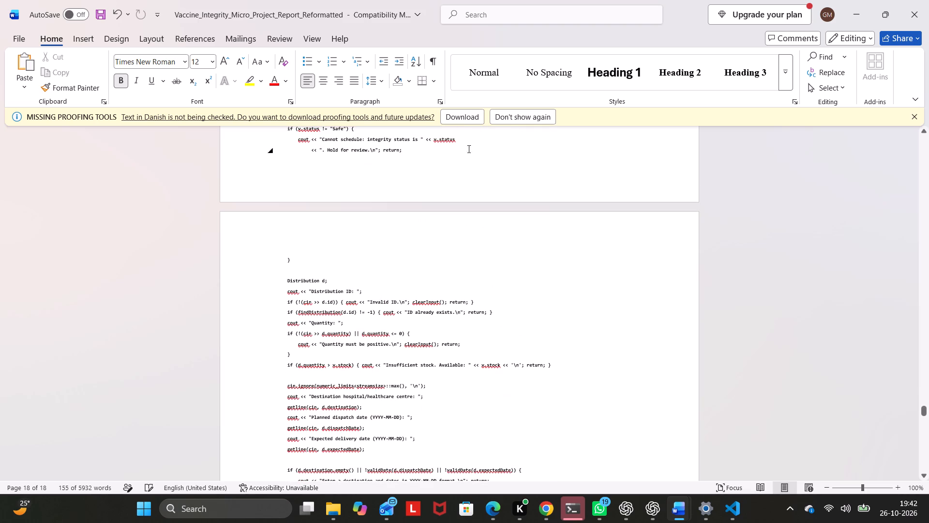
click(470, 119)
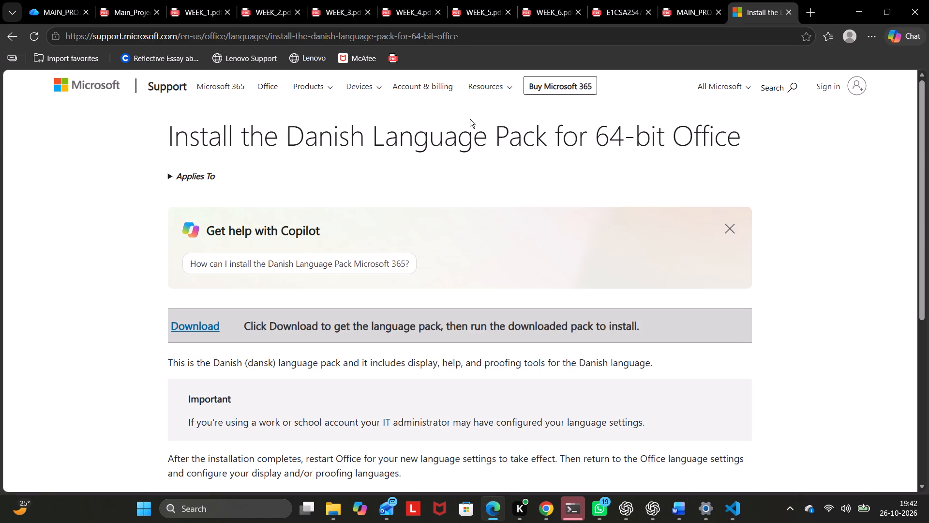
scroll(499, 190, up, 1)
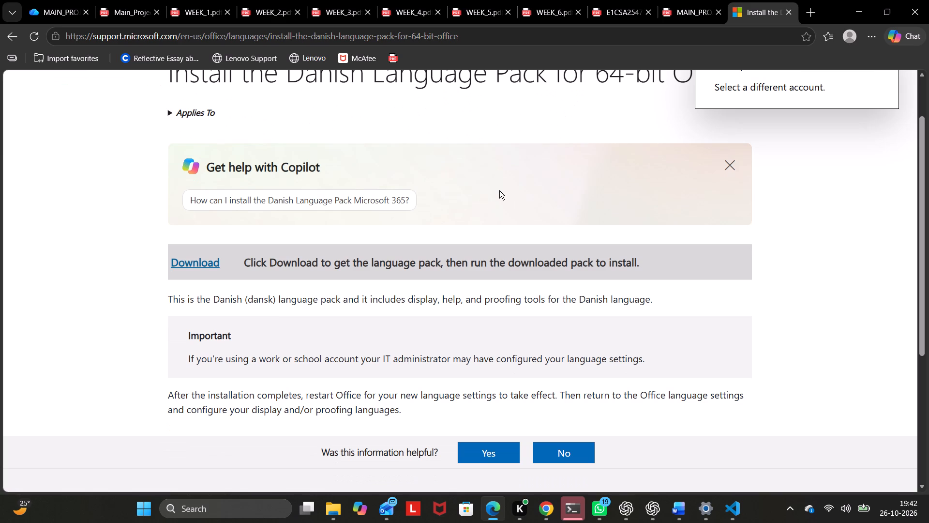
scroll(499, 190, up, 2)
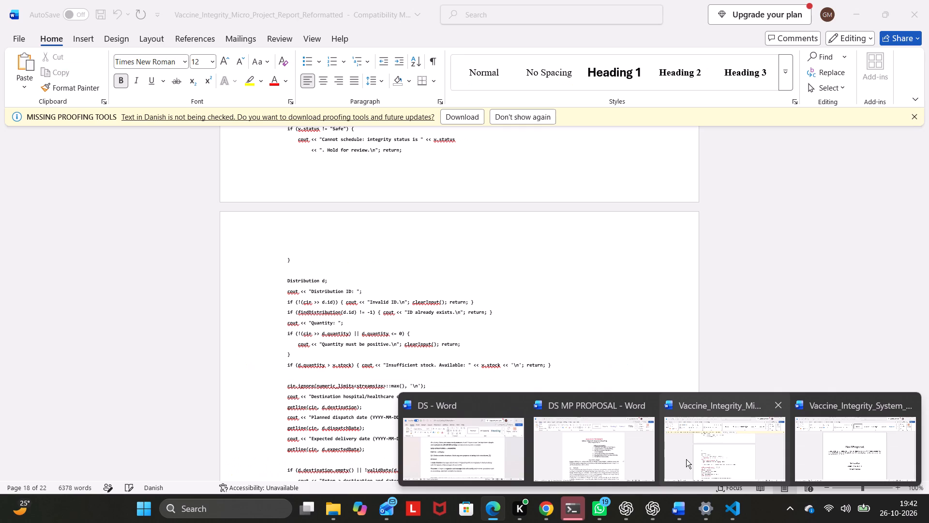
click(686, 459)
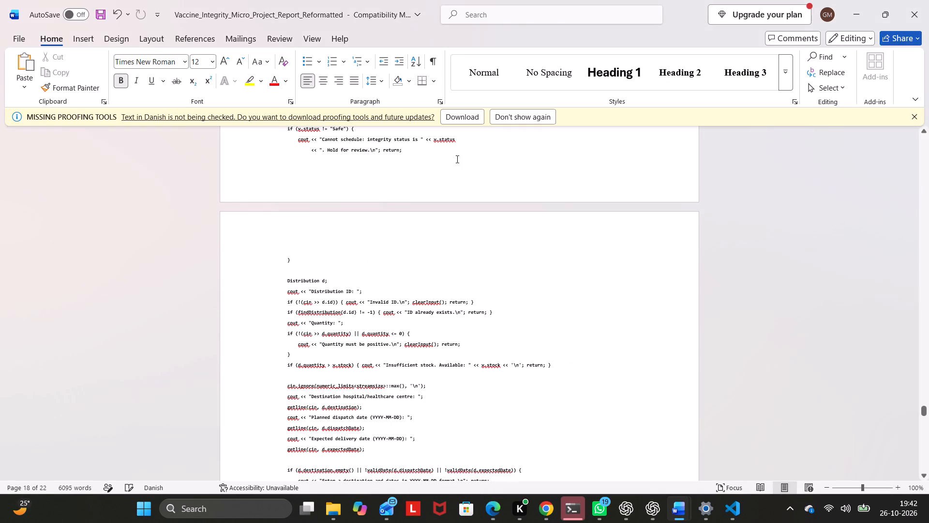
Dismiss the missing proofing tools notice in the report.
click(912, 117)
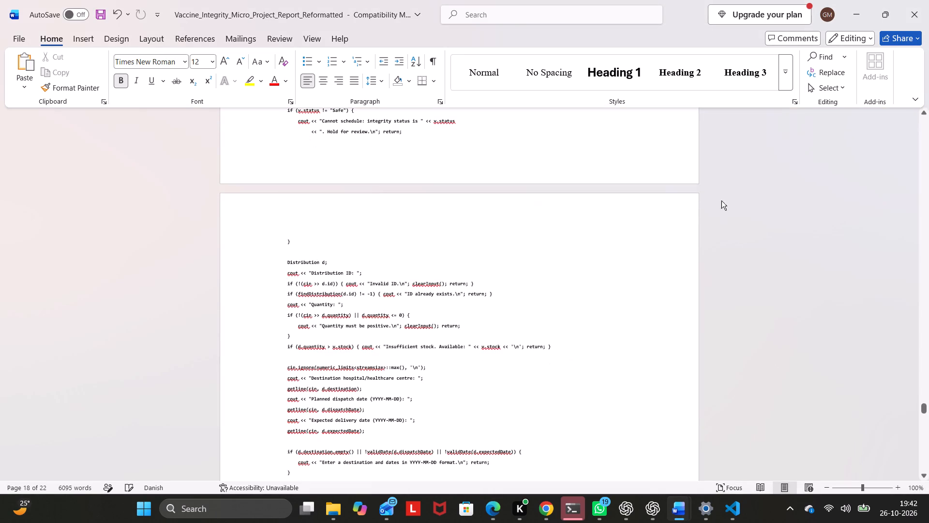
Delete the leftover "#include <iostream>" line of the old code directly below the Appendix A introductory paragraph.
scroll(639, 233, up, 6)
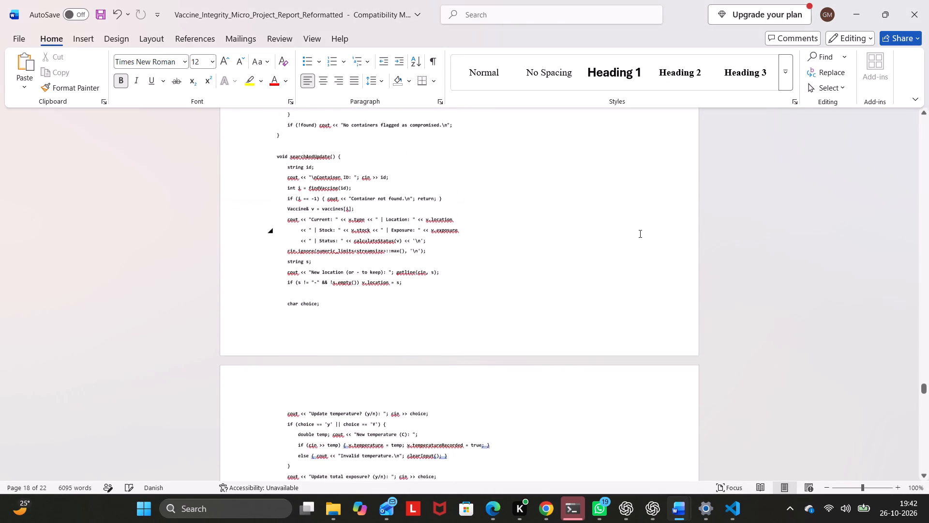
scroll(639, 233, up, 2)
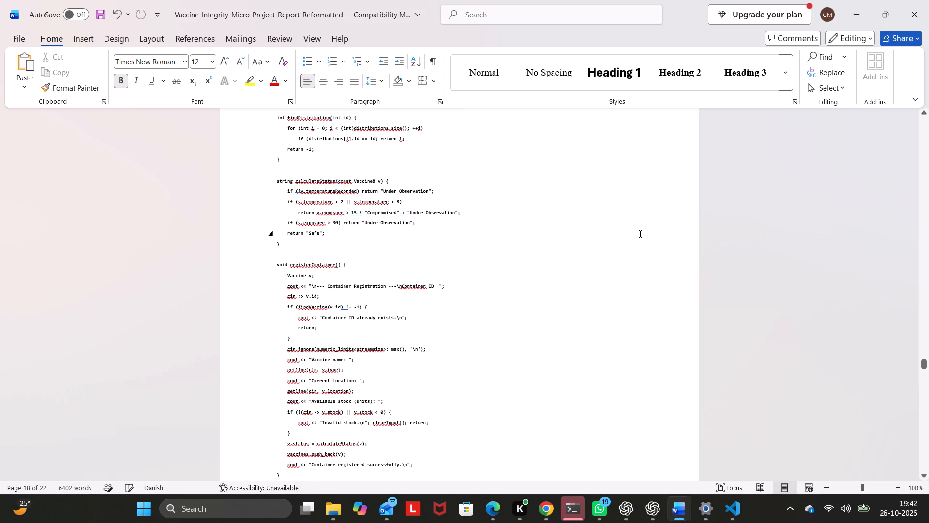
scroll(639, 233, up, 3)
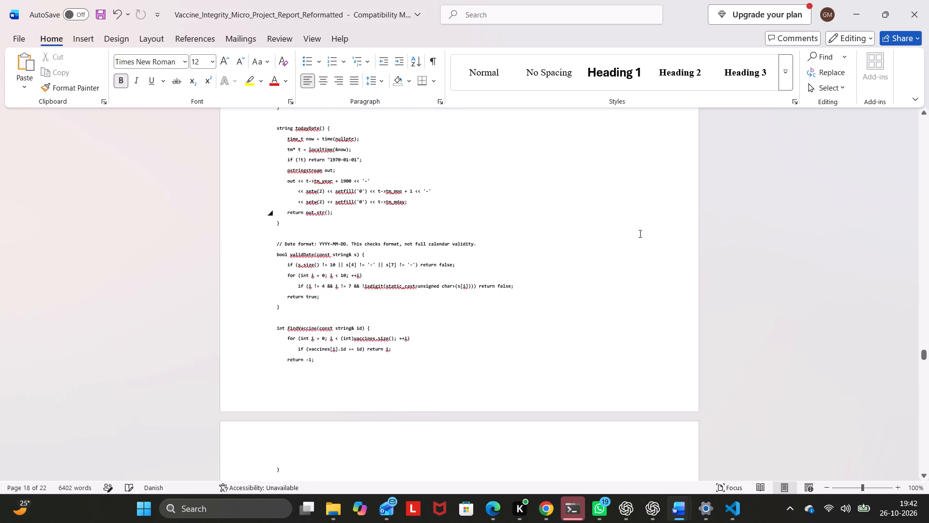
scroll(639, 233, up, 3)
scroll(639, 233, down, 1)
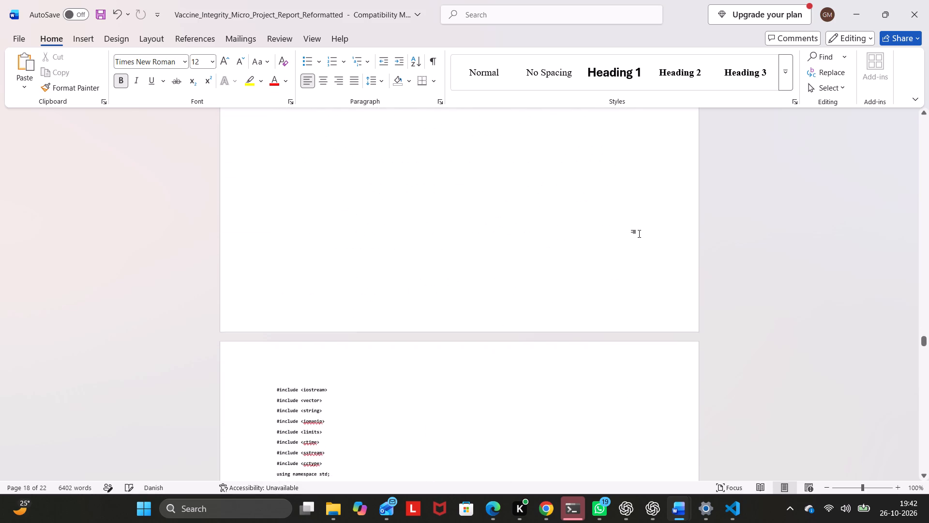
scroll(528, 323, down, 1)
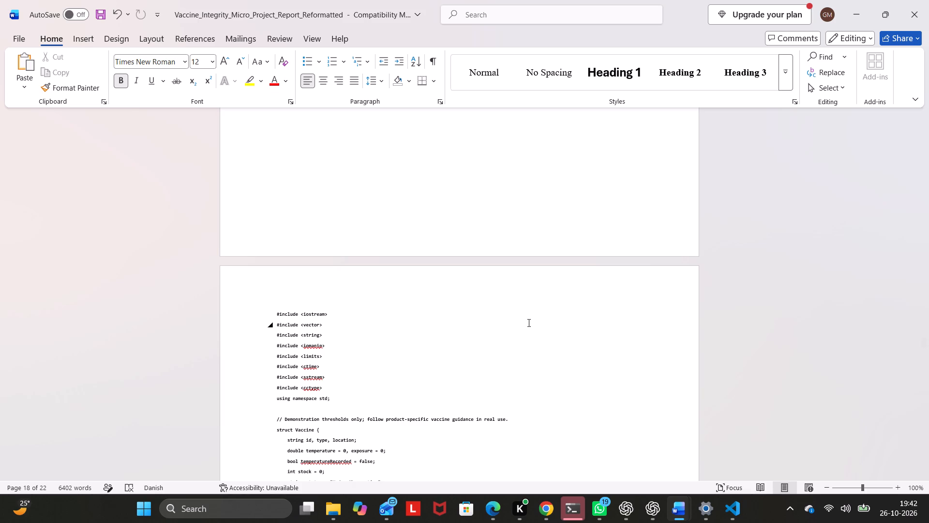
scroll(528, 323, up, 1)
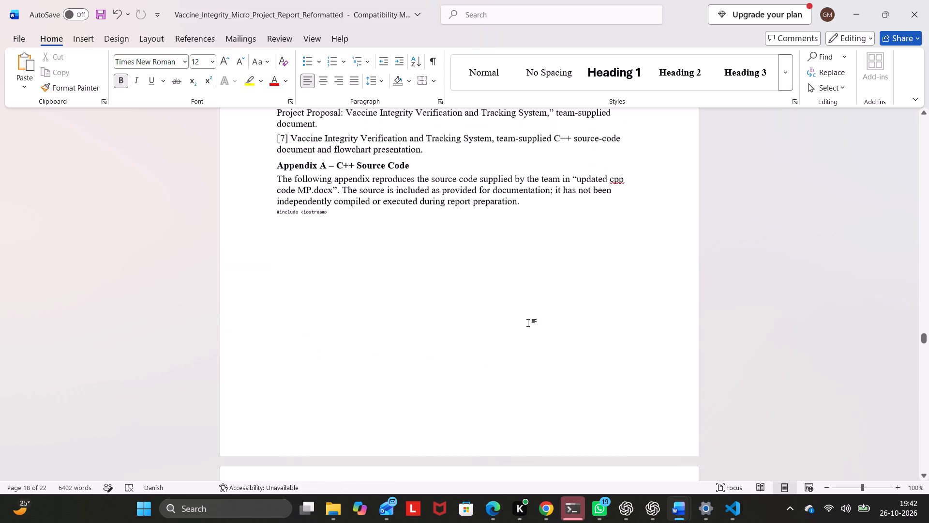
scroll(528, 323, up, 1)
click(339, 220)
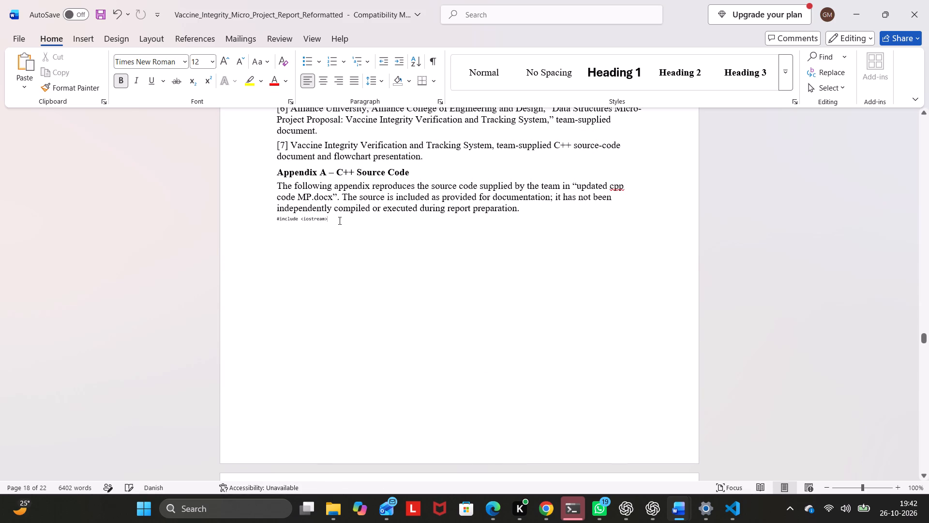
key(BackSpace)
key(BackSpace)
key(BackSpace)
key(BackSpace)
key(BackSpace)
key(BackSpace)
key(BackSpace)
key(BackSpace)
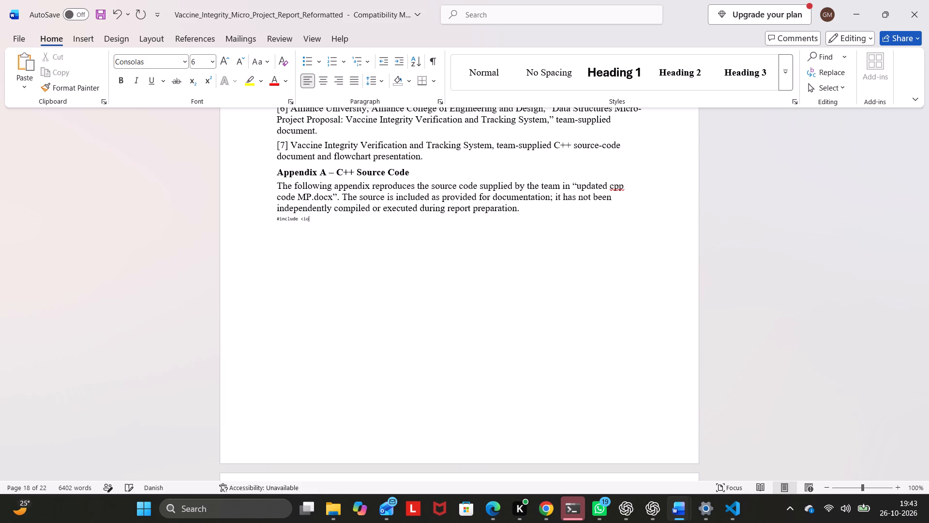
key(BackSpace)
key(BackSpace)
key(BackSpace)
key(BackSpace)
key(BackSpace)
key(BackSpace)
key(BackSpace)
key(BackSpace)
key(BackSpace)
key(BackSpace)
key(BackSpace)
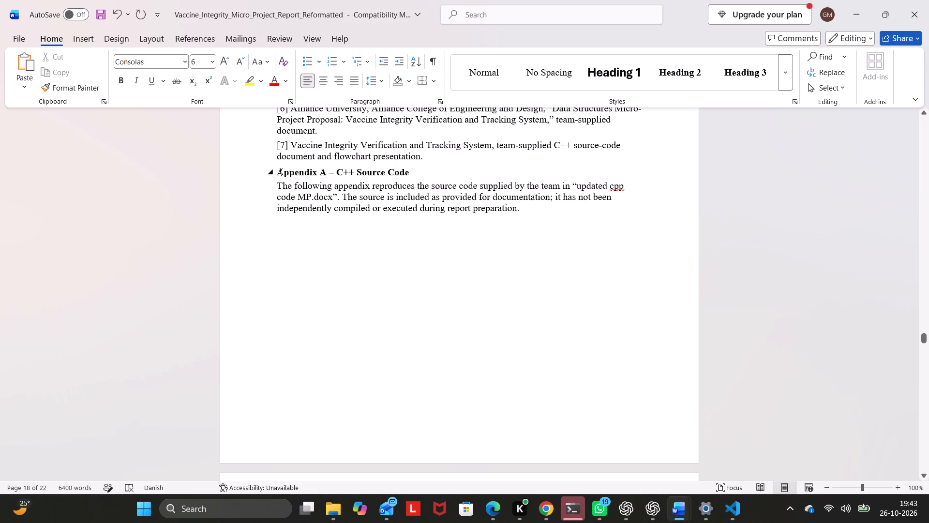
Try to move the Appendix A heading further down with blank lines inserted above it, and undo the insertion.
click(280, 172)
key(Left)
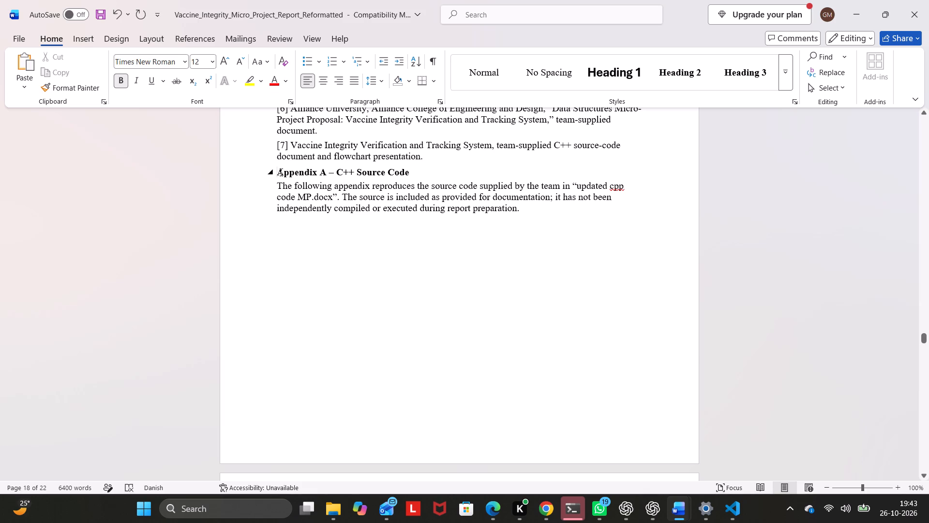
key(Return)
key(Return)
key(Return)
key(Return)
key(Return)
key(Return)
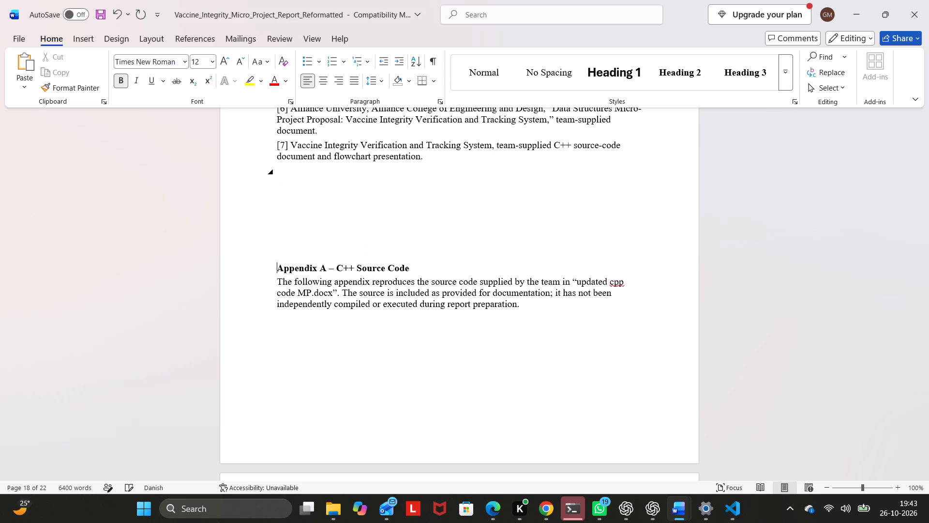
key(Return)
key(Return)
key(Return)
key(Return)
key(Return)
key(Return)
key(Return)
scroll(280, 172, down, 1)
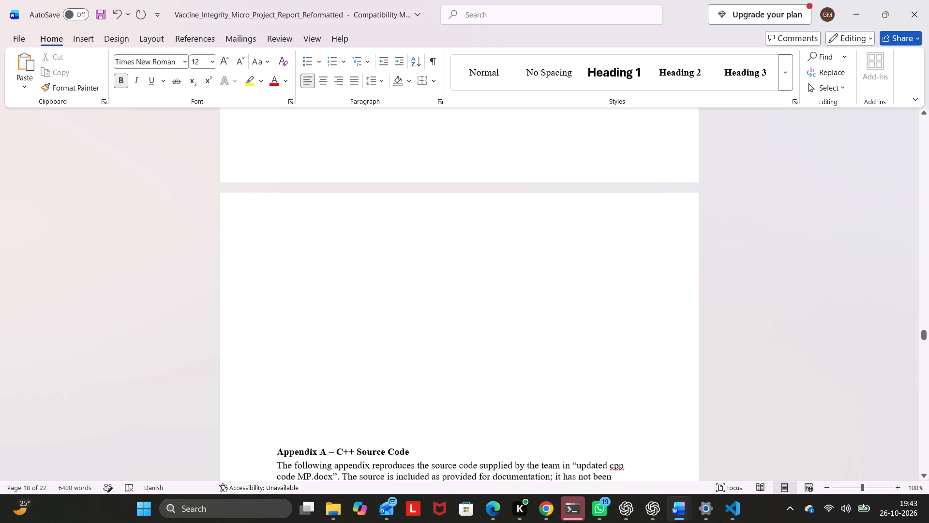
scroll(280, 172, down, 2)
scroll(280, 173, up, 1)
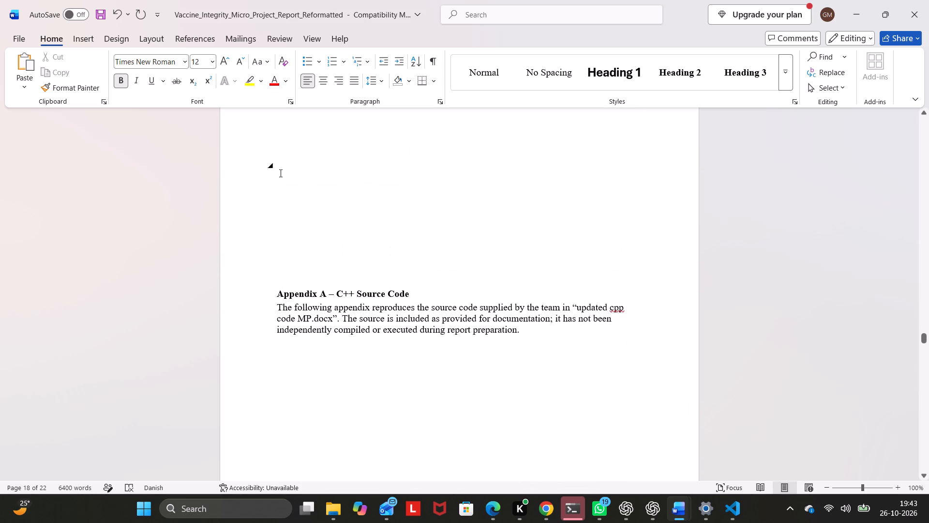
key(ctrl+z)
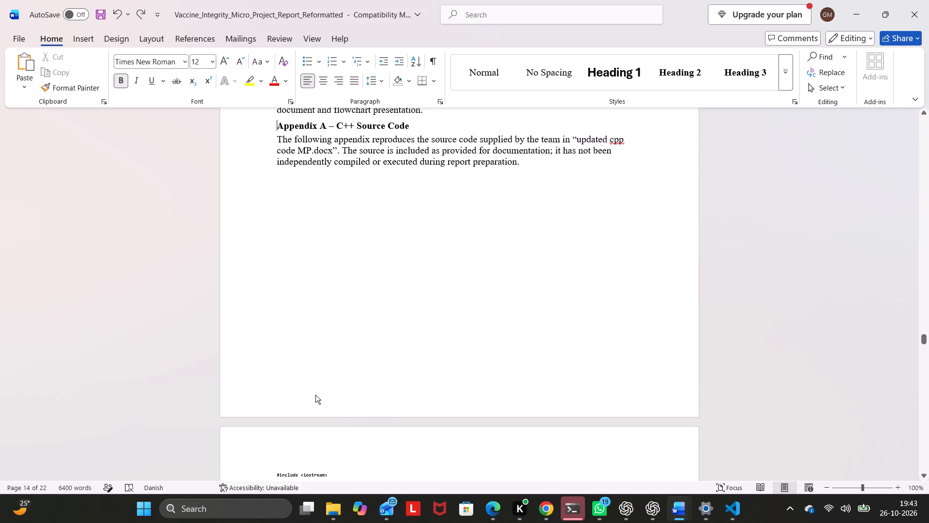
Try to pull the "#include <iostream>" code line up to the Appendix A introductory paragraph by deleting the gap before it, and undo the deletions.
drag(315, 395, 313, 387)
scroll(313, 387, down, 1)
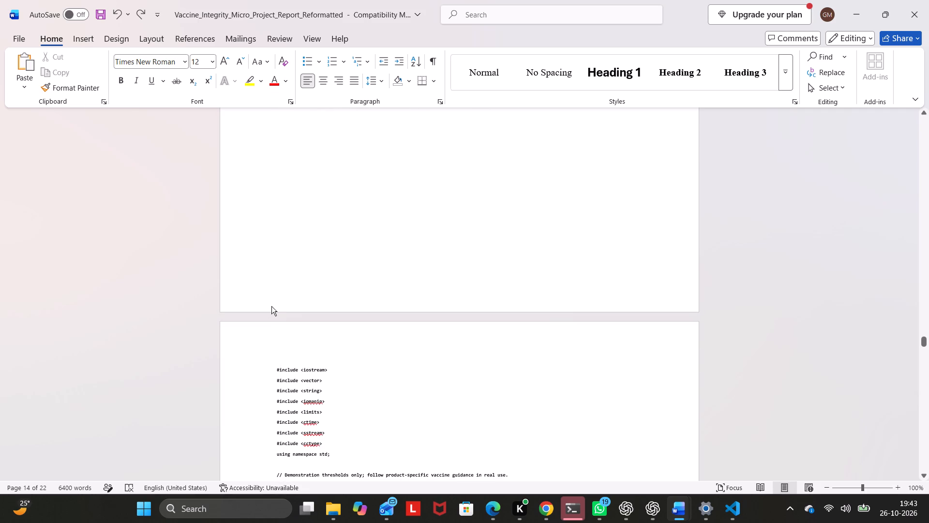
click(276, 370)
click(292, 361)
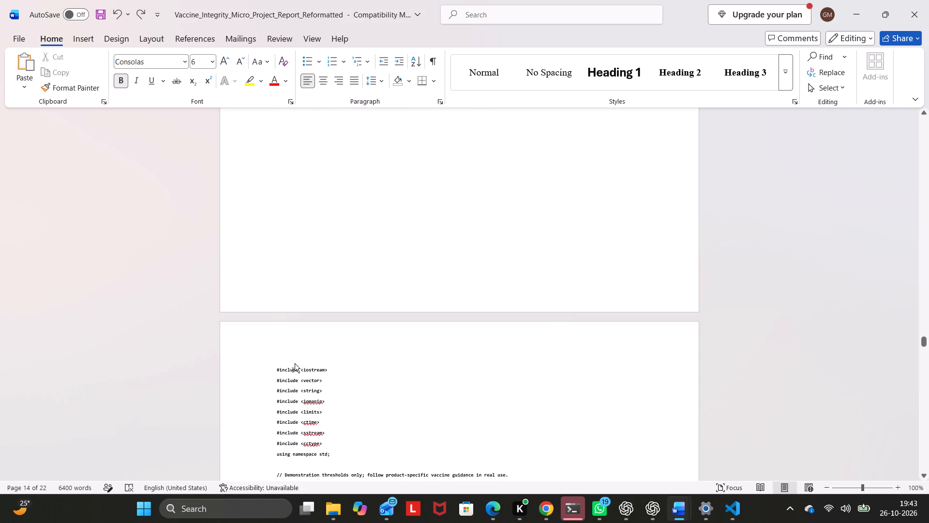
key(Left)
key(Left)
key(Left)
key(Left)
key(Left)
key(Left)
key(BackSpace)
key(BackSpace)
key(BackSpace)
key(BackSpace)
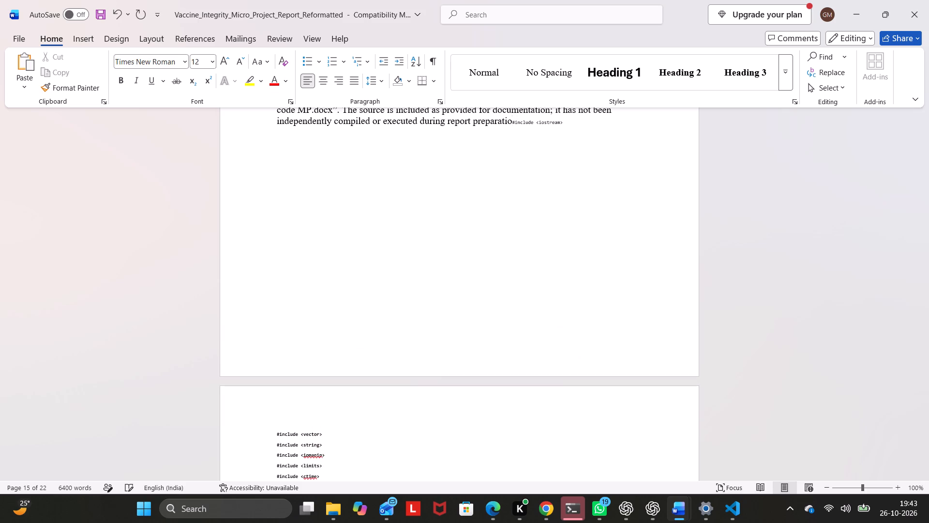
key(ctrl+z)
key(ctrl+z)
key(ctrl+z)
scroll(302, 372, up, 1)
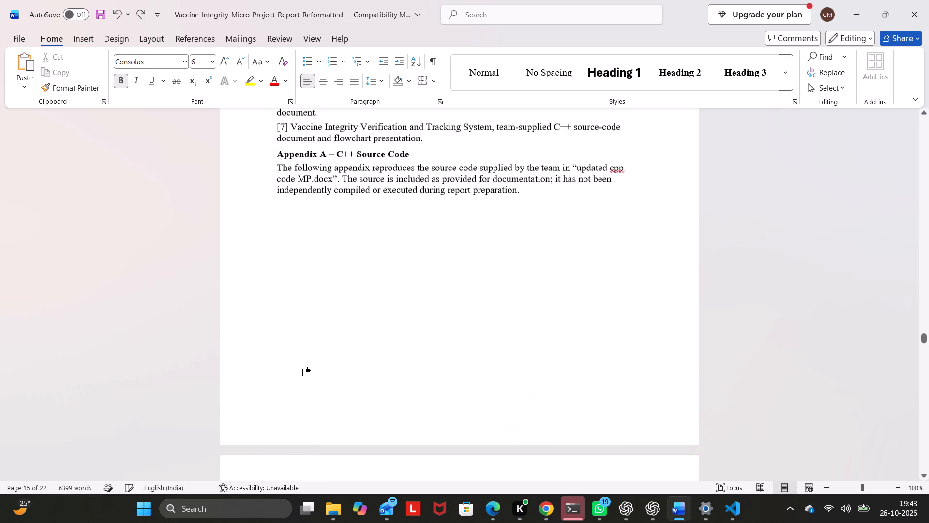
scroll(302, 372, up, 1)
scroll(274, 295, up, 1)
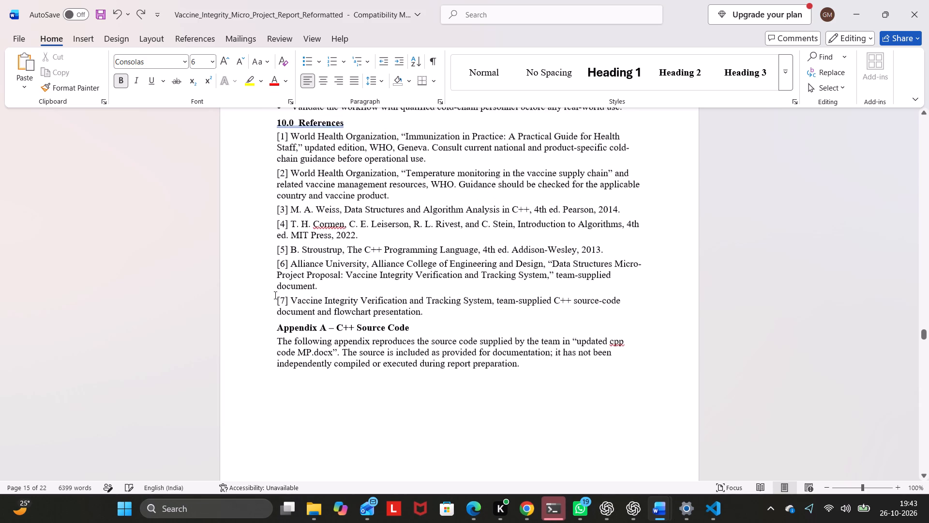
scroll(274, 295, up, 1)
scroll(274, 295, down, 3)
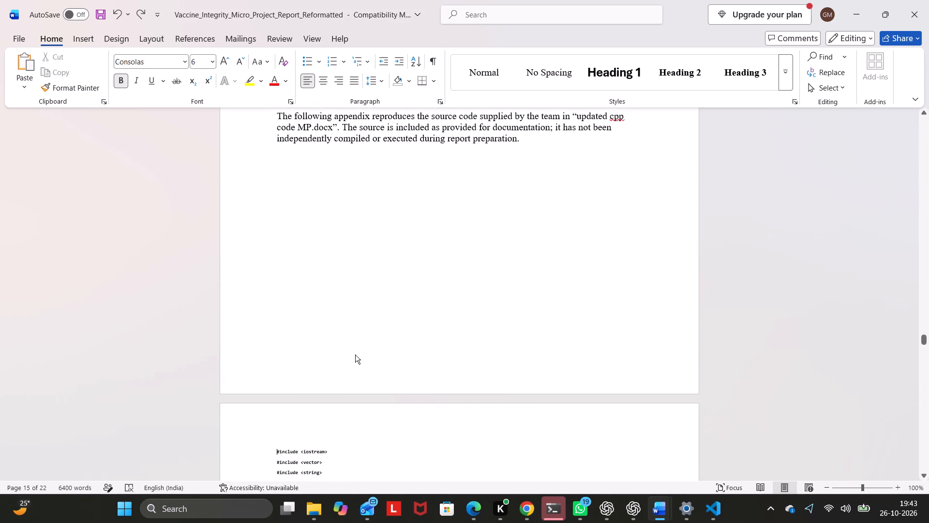
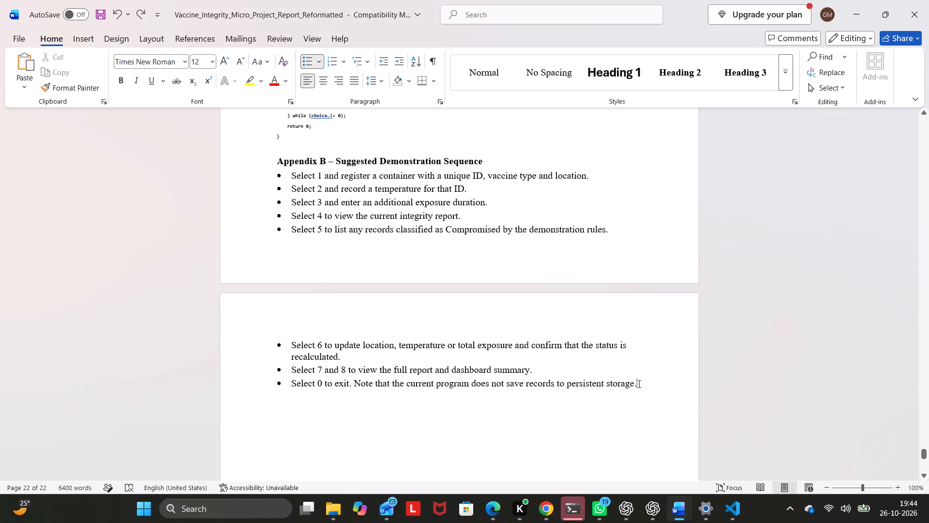
drag(638, 384, 293, 185)
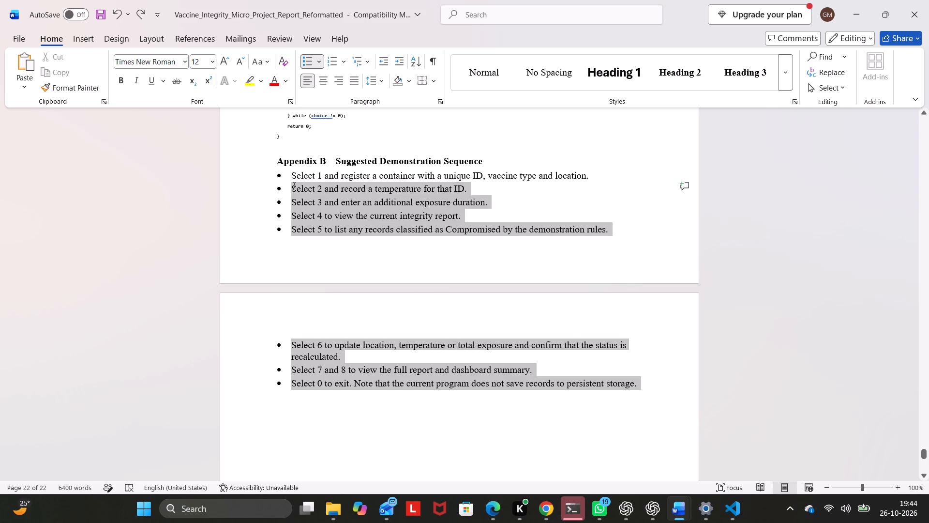
drag(293, 185, 296, 179)
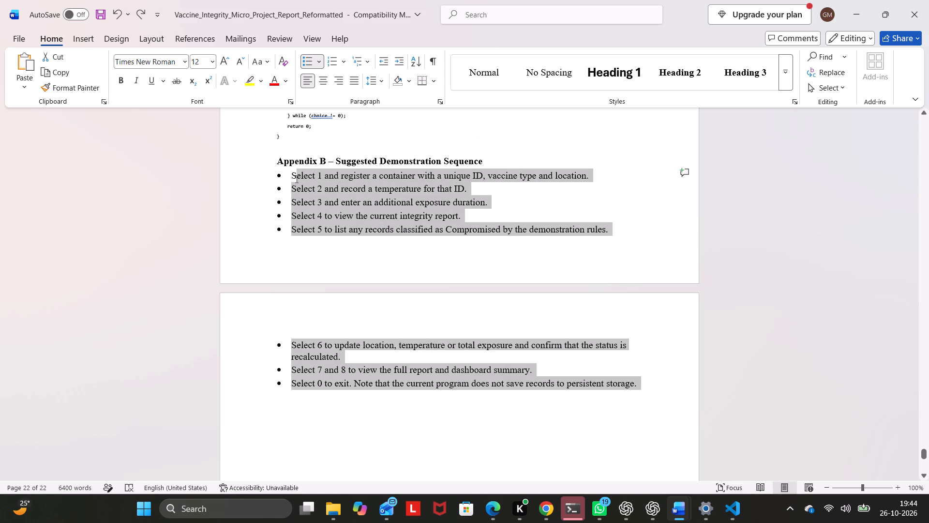
key(ctrl+v)
Delete the stray "S" and space before "Select 1" in the first bullet under Appendix B.
scroll(296, 179, up, 1)
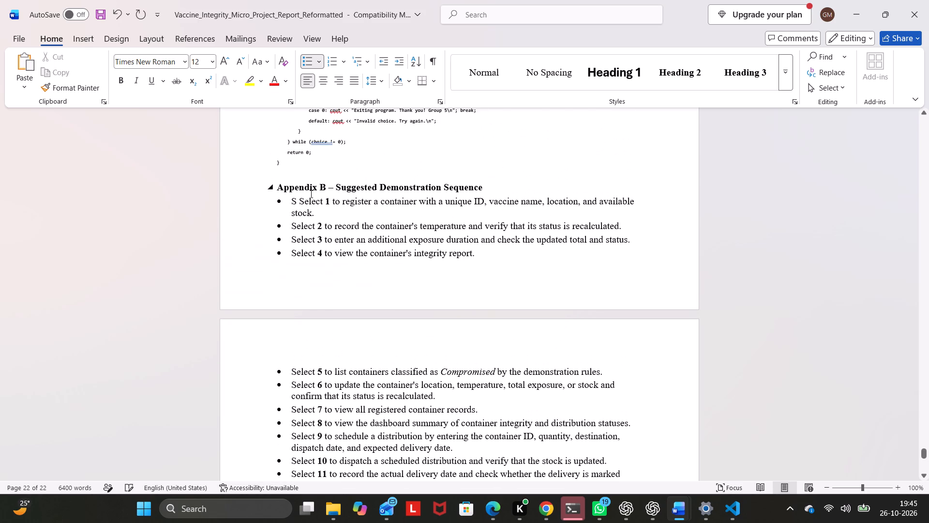
click(300, 201)
key(BackSpace)
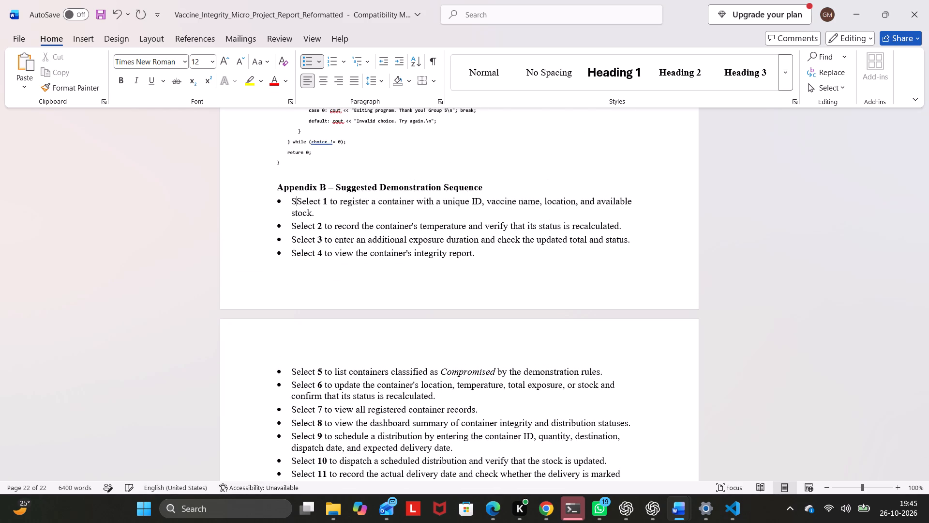
key(BackSpace)
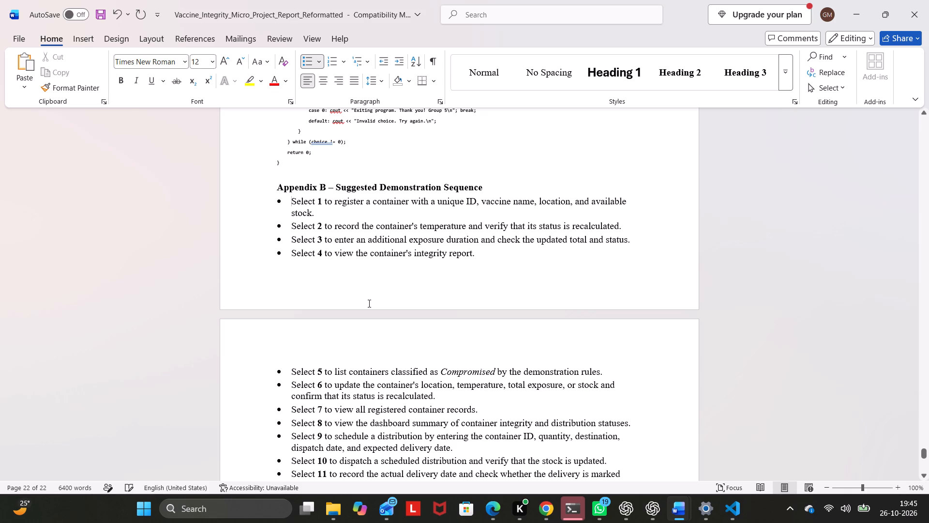
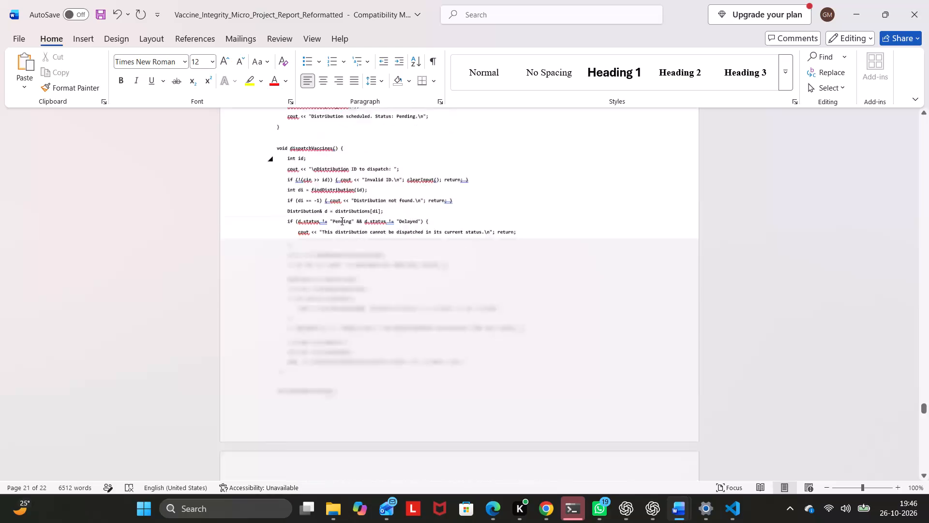
Review the report from the cover page through to the demonstration sequence in Appendix B.
scroll(341, 221, up, 9)
scroll(341, 221, down, 1)
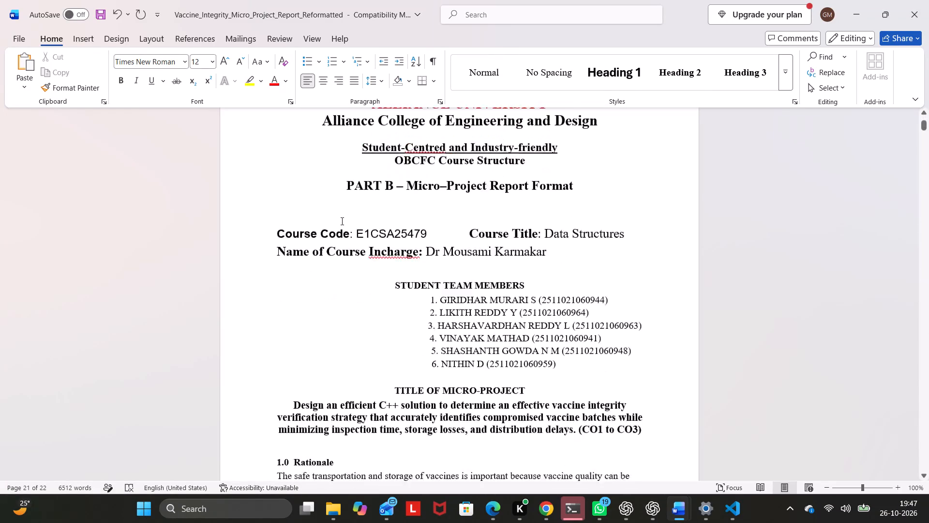
scroll(341, 221, down, 4)
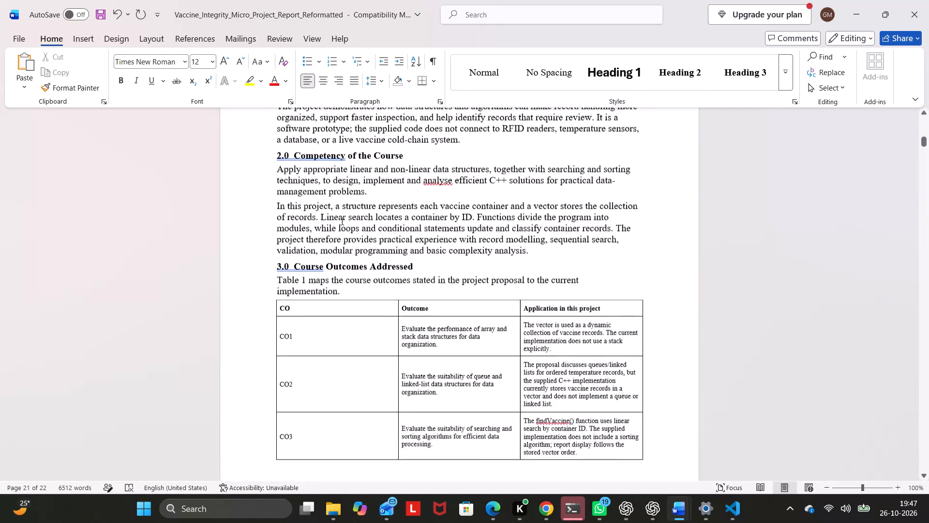
scroll(341, 221, down, 4)
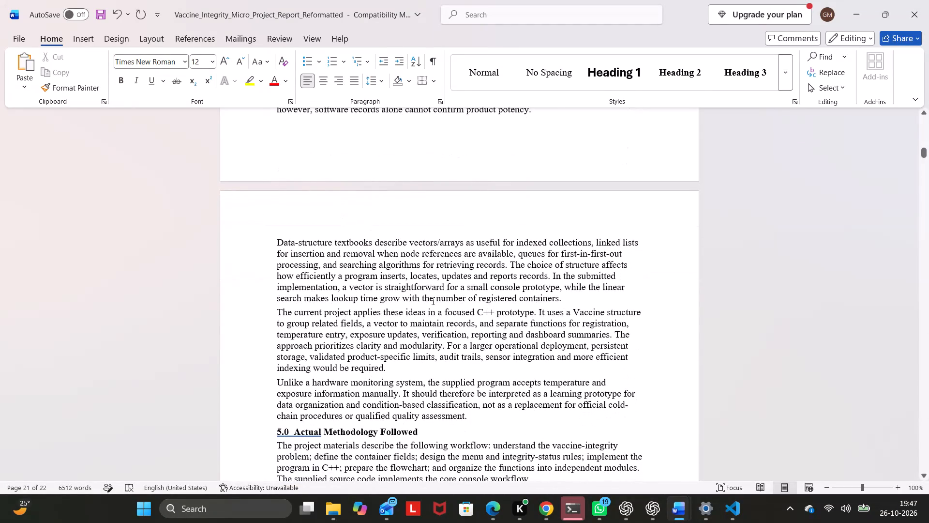
scroll(432, 301, down, 20)
scroll(432, 301, down, 10)
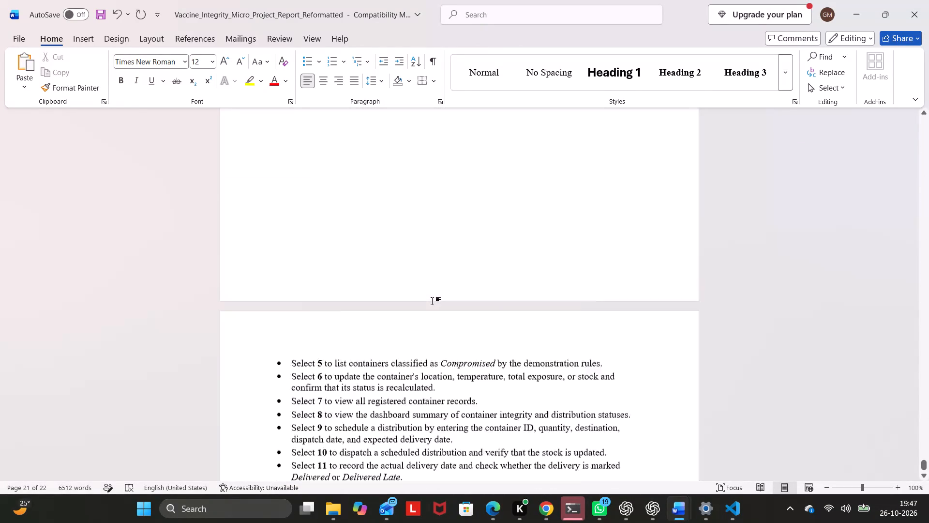
scroll(432, 301, down, 11)
scroll(432, 301, up, 5)
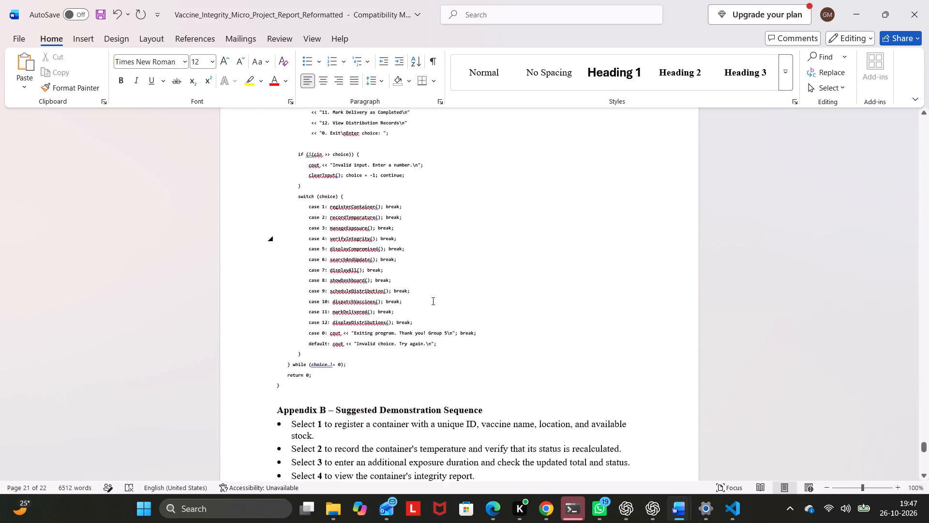
Remove the blank line above the showDashboard() function in the Appendix A source code.
scroll(432, 301, up, 2)
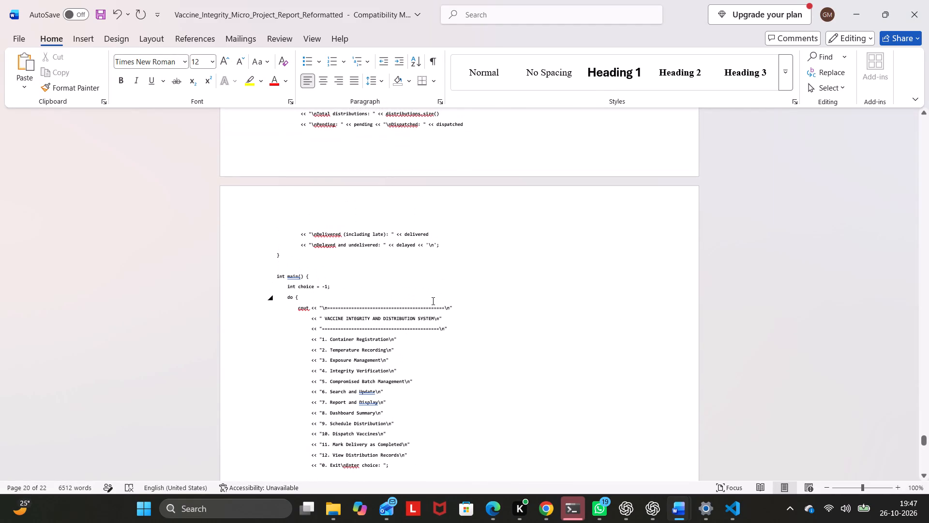
scroll(432, 301, up, 2)
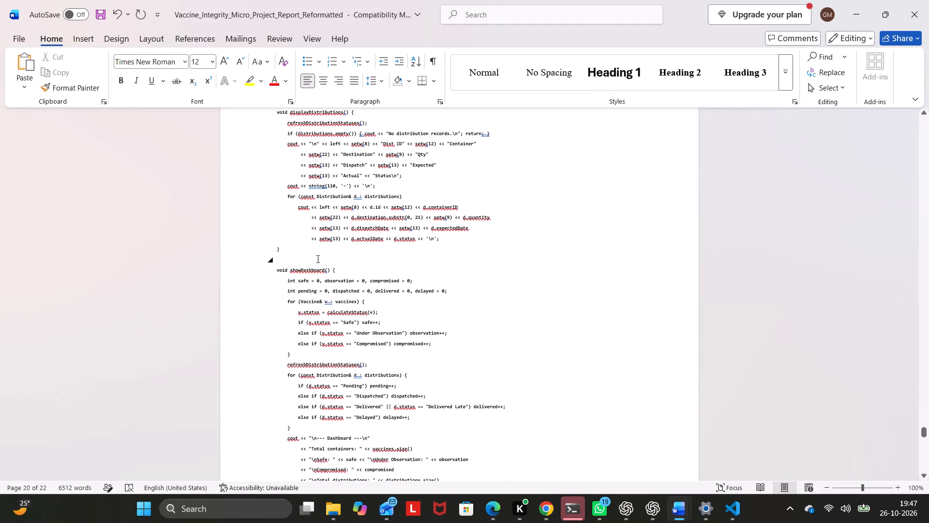
double_click(317, 259)
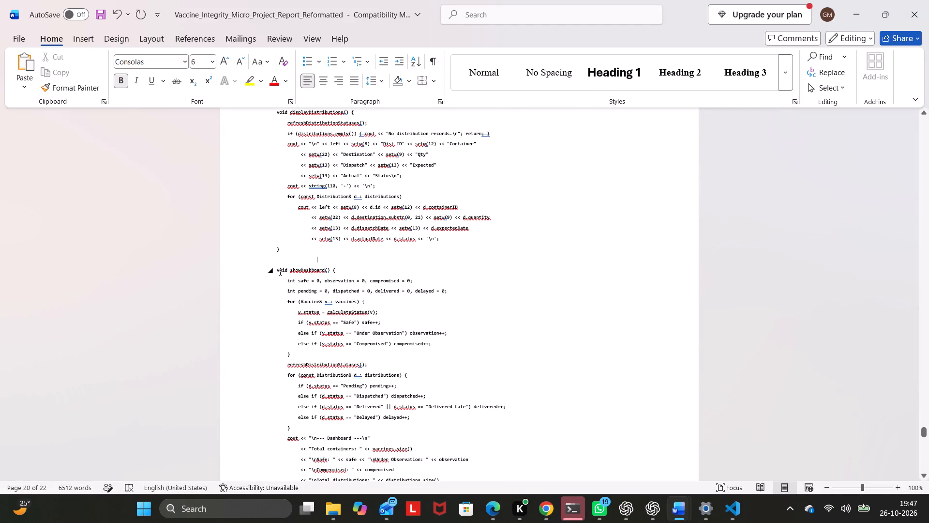
click(277, 271)
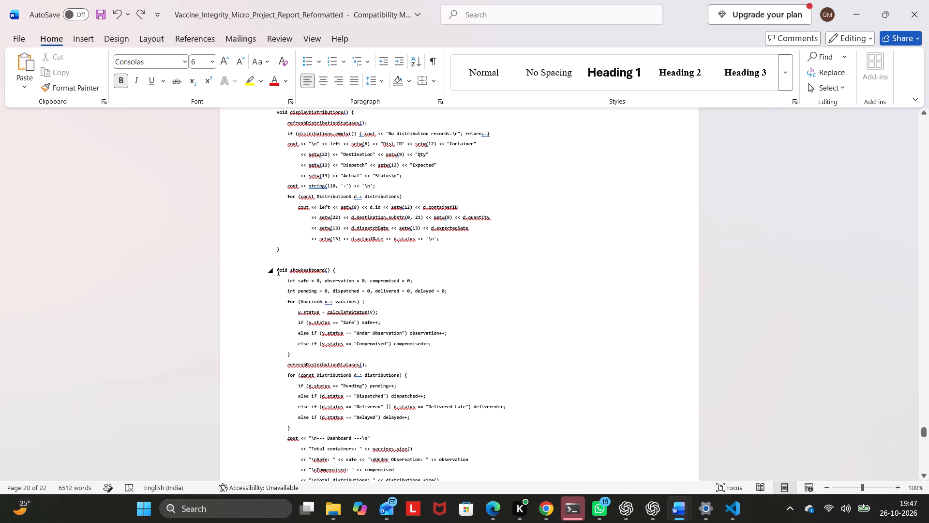
key(BackSpace)
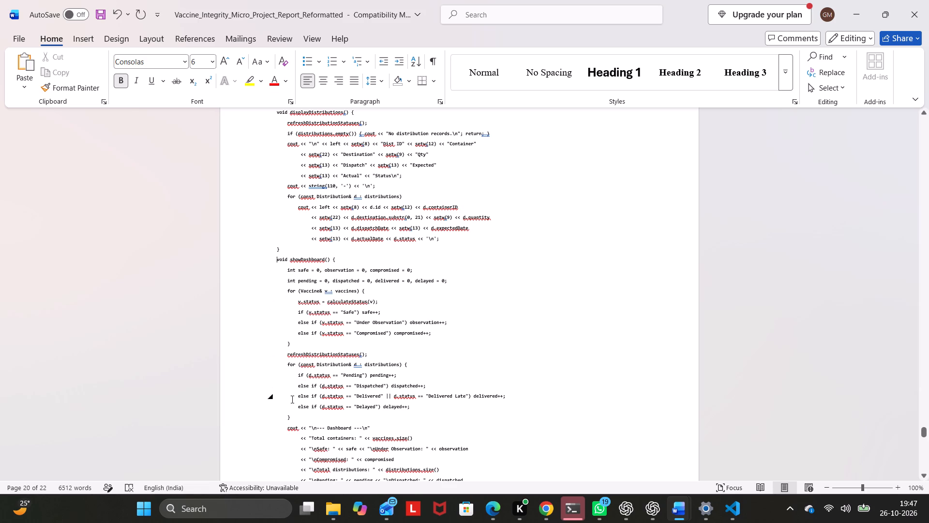
Remove the blank line above int main() in the Appendix A source code.
scroll(291, 437, down, 2)
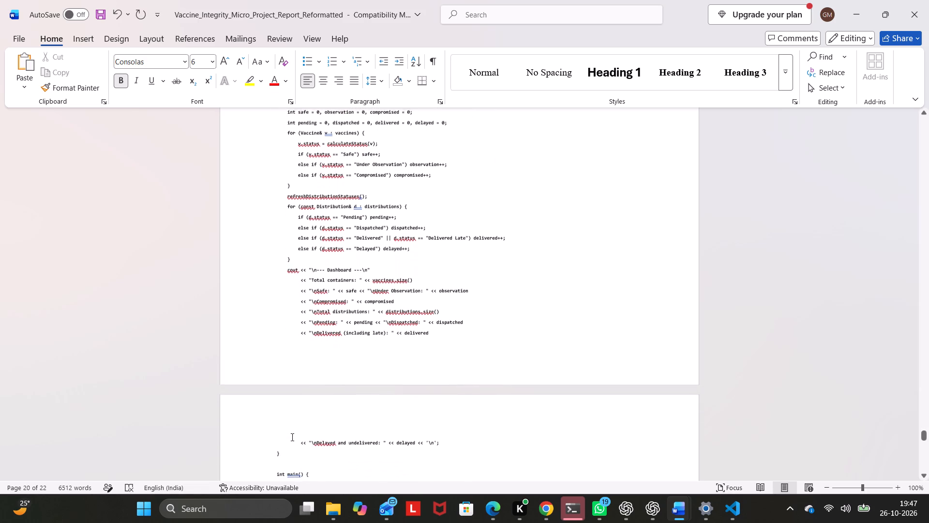
scroll(291, 437, down, 1)
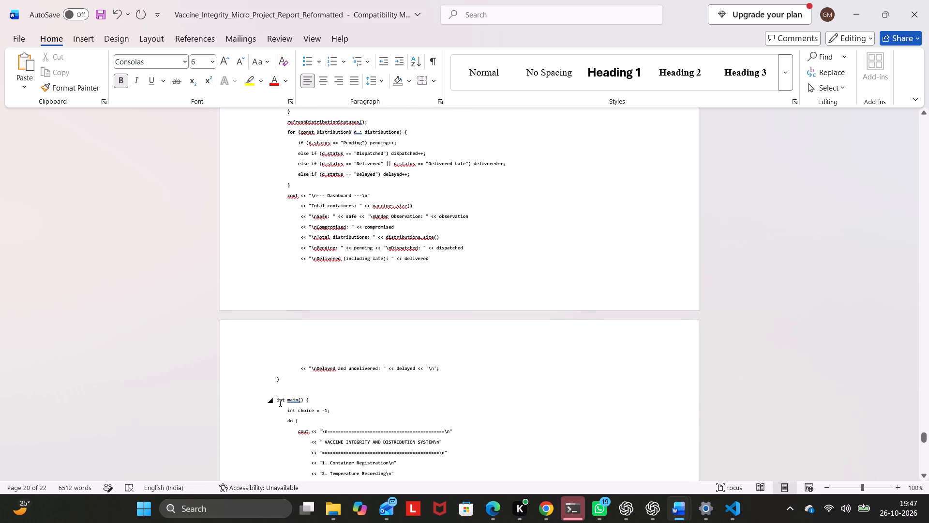
click(278, 401)
key(BackSpace)
Remove the blank line above "if (!(cin >> choice)) {" in main() and indent that line level with the cout line below it.
scroll(275, 415, down, 1)
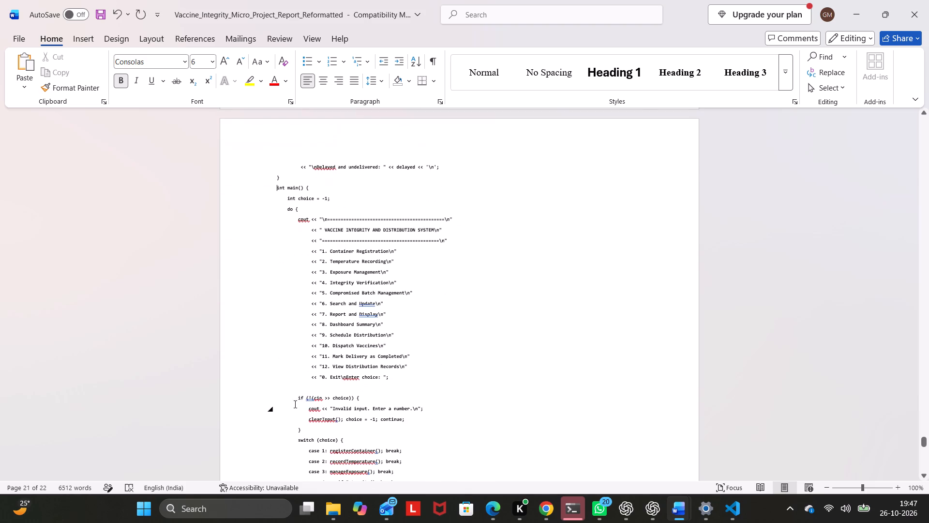
click(297, 400)
key(BackSpace)
key(BackSpace)
key(BackSpace)
key(BackSpace)
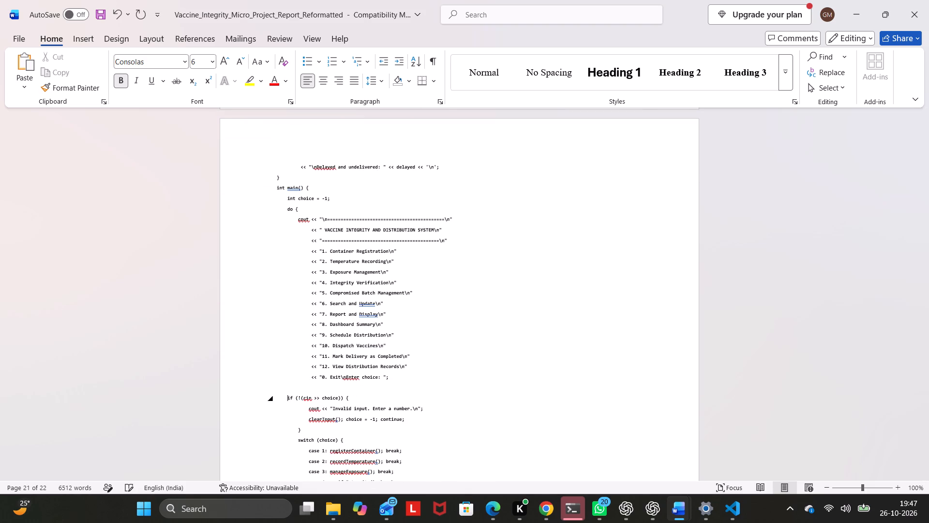
key(BackSpace)
key(BackSpace)
key(BackSpace)
key(BackSpace)
key(BackSpace)
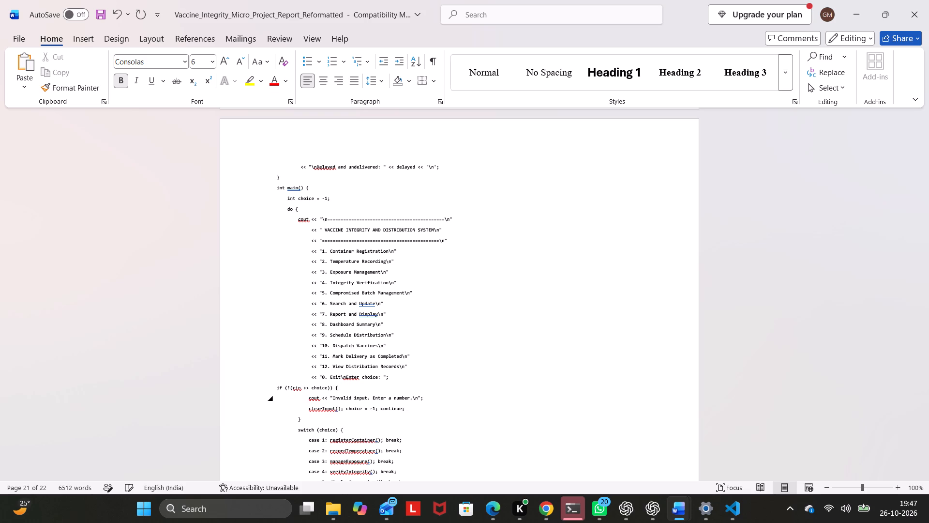
key(space)
key(space)
key(space)
key(space)
key(space)
key(space)
key(space)
key(space)
key(space)
key(space)
key(space)
key(space)
key(space)
key(space)
key(space)
key(BackSpace)
key(BackSpace)
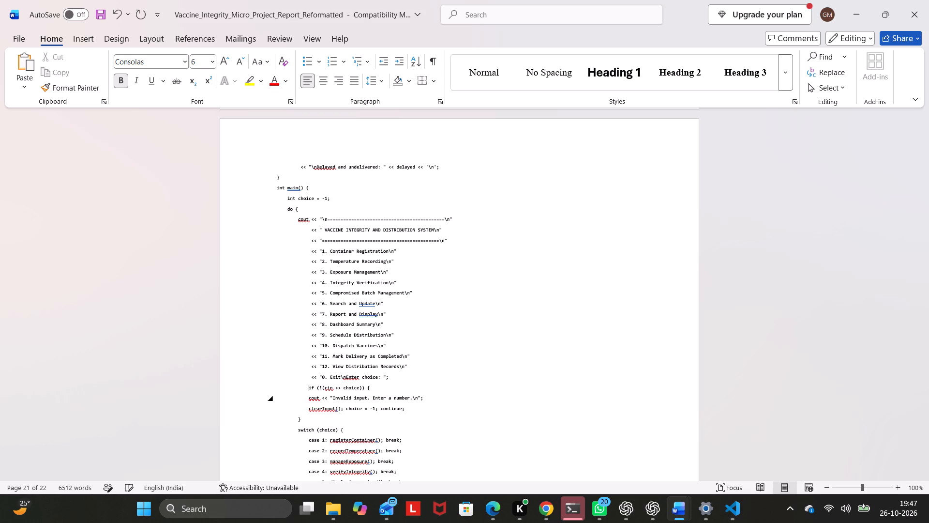
Delete the text of the final "Note:" bullet about in-memory record storage from the Appendix B list.
scroll(297, 400, down, 1)
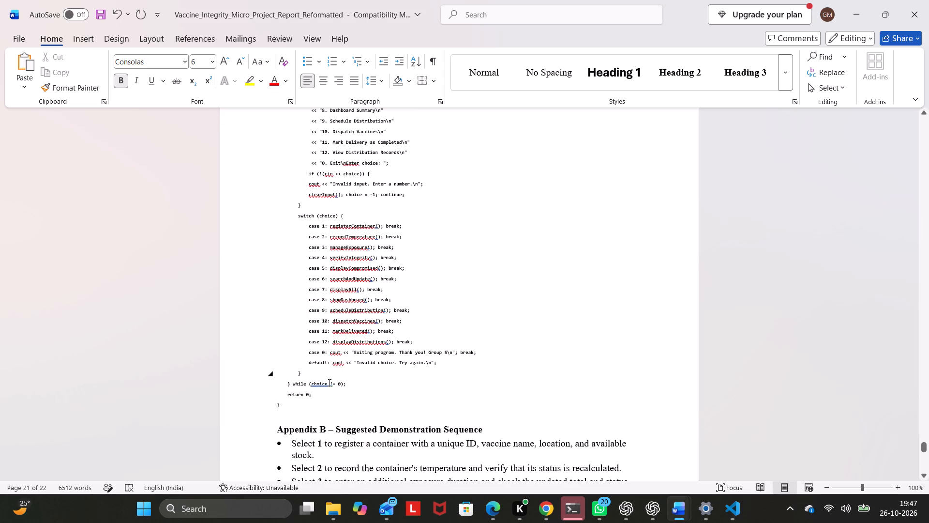
scroll(319, 417, down, 1)
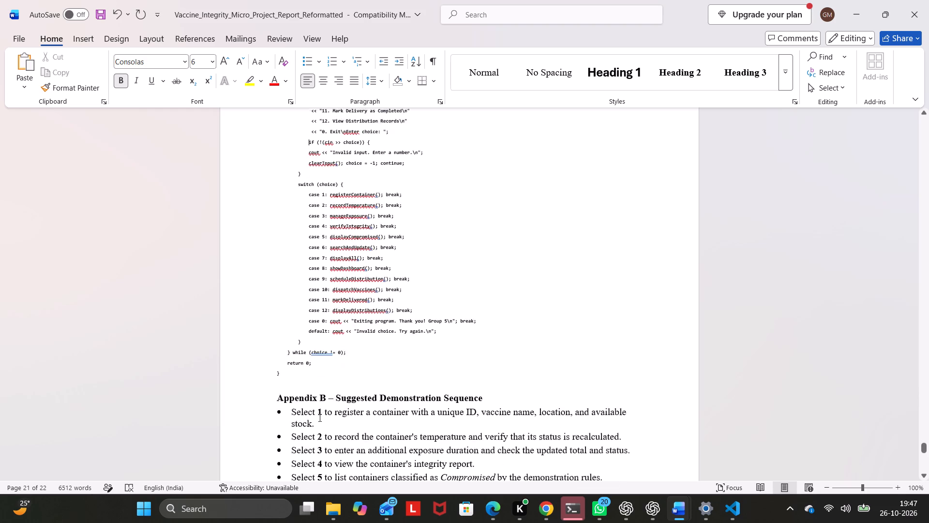
scroll(319, 417, down, 3)
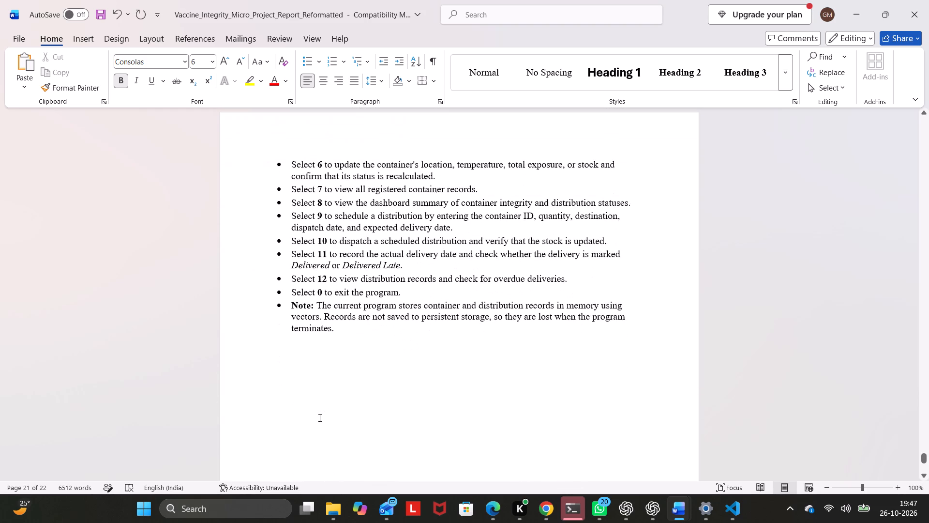
scroll(319, 417, down, 1)
scroll(319, 417, up, 1)
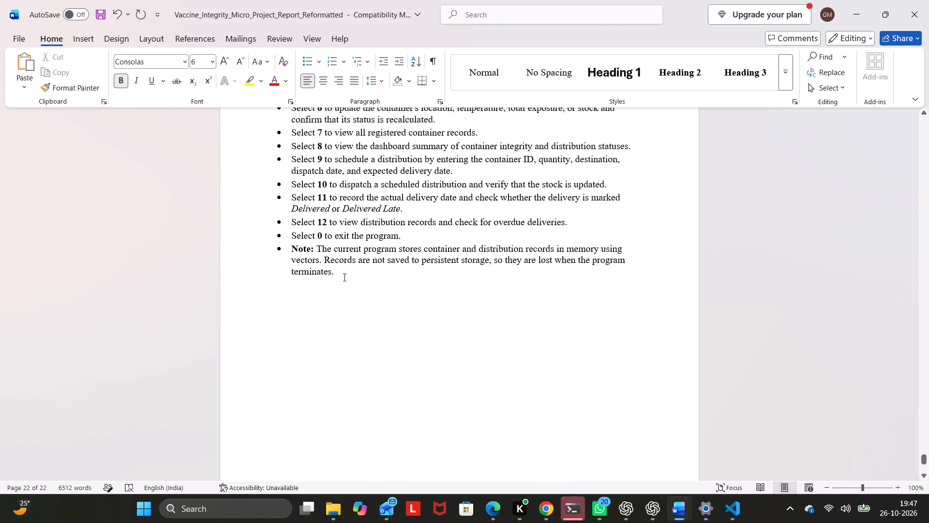
drag(342, 277, 330, 273)
drag(330, 273, 314, 263)
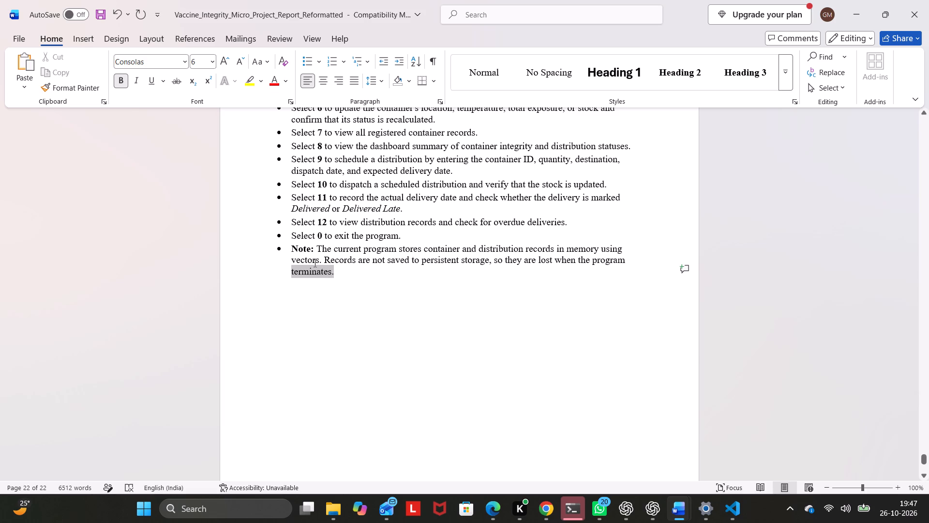
drag(314, 263, 284, 249)
key(BackSpace)
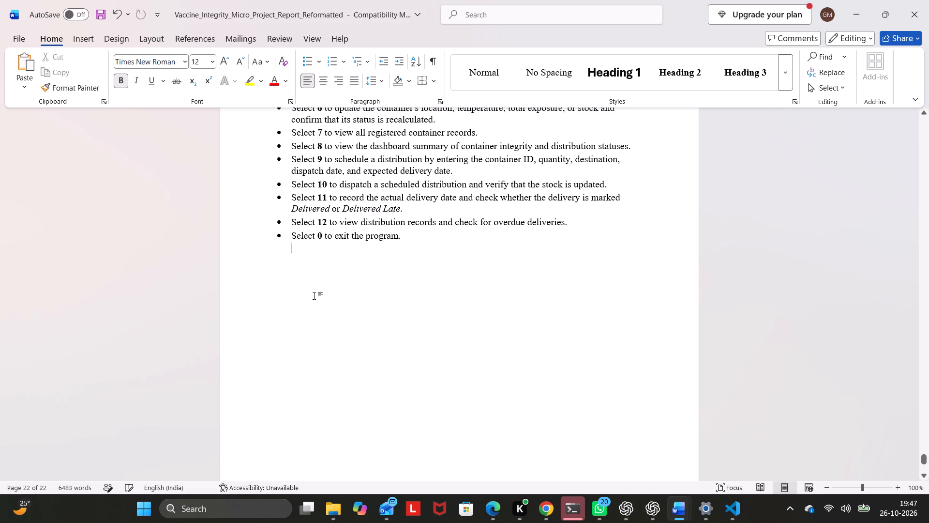
Return to the displayDistributions() function in the Appendix A source code.
scroll(314, 295, up, 7)
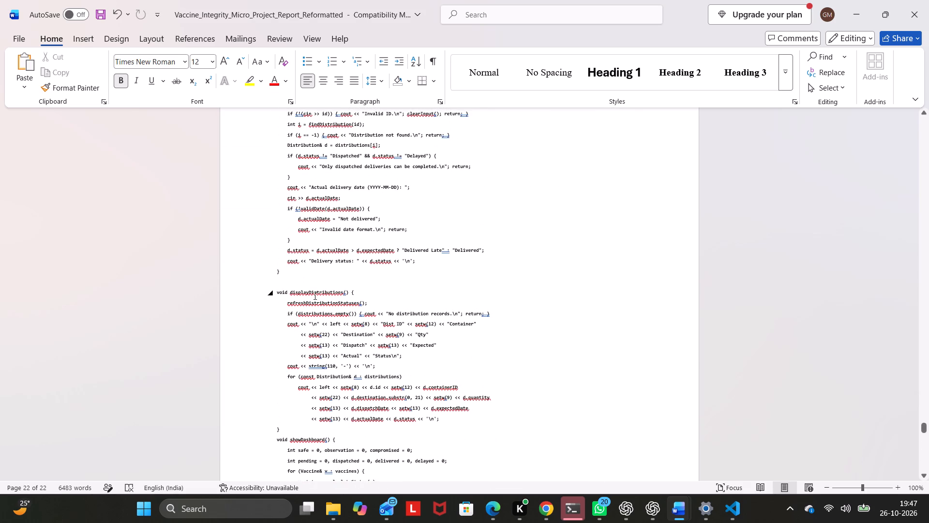
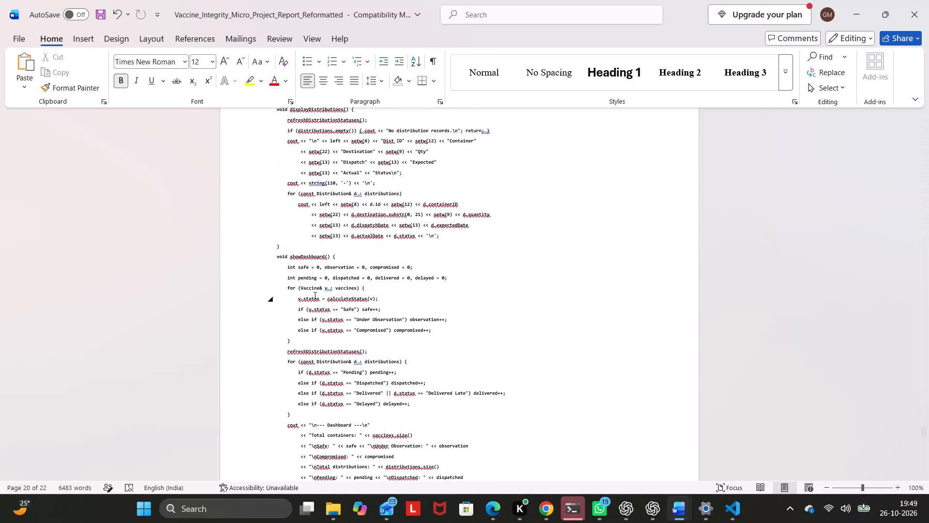
Review the remaining Appendix A source code and the Appendix B list, then return to the Appendix A introduction.
scroll(314, 295, down, 5)
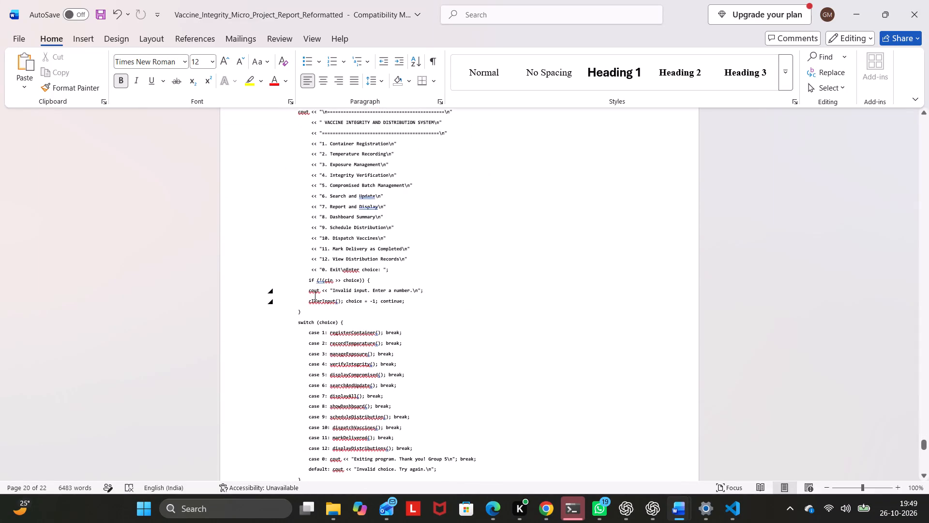
scroll(314, 295, down, 2)
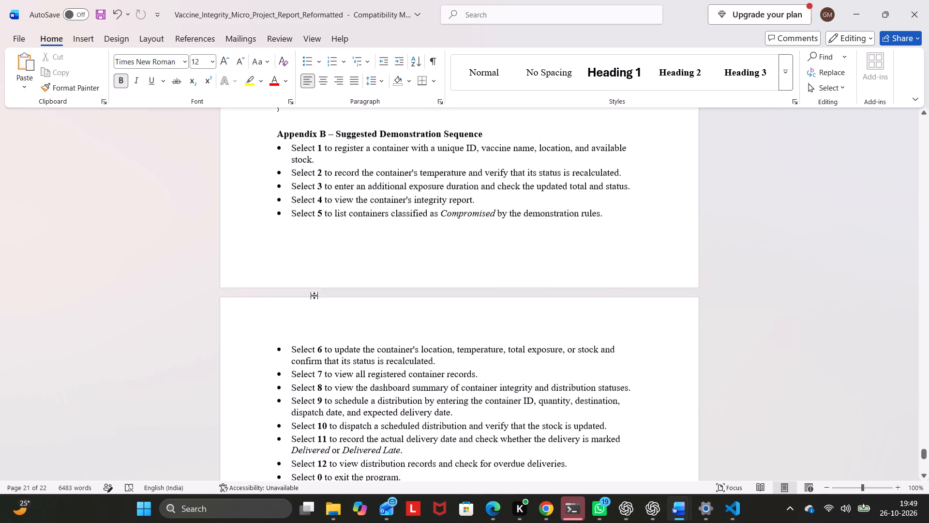
scroll(314, 295, down, 3)
scroll(314, 295, up, 6)
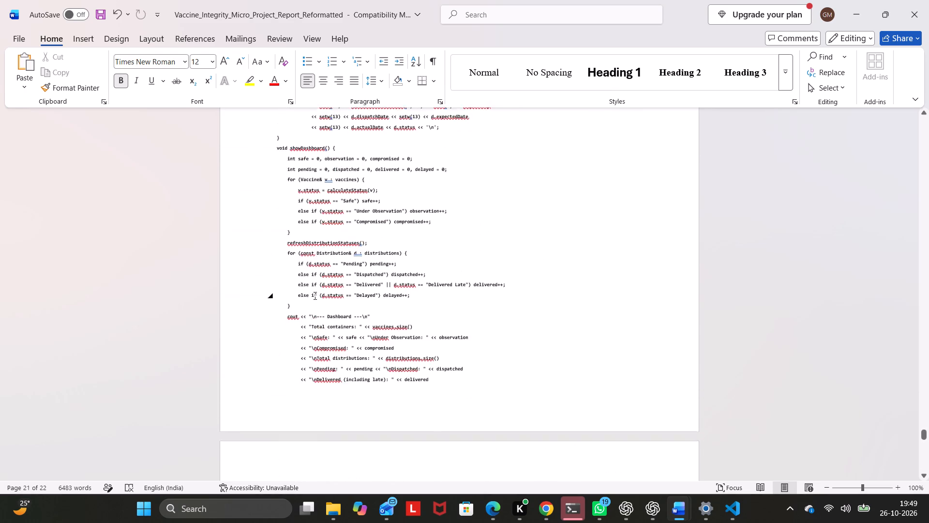
scroll(314, 295, up, 9)
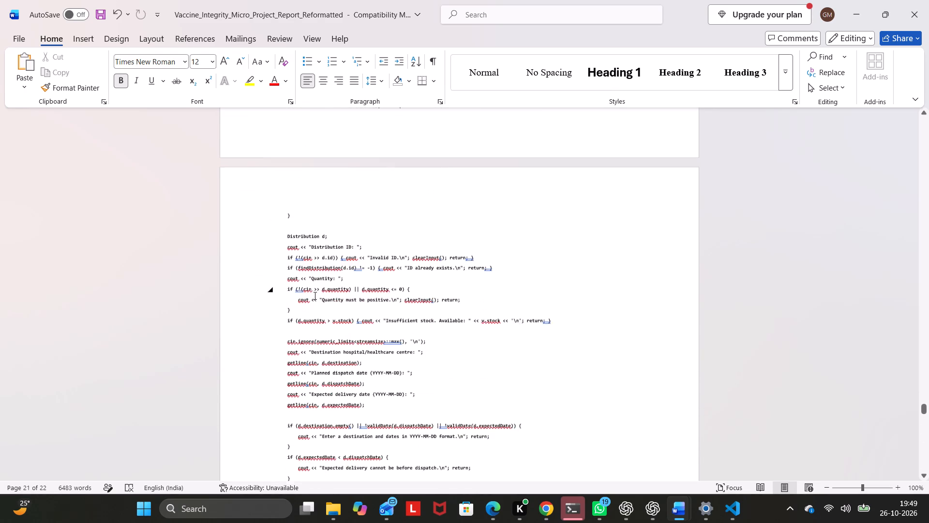
scroll(314, 295, up, 7)
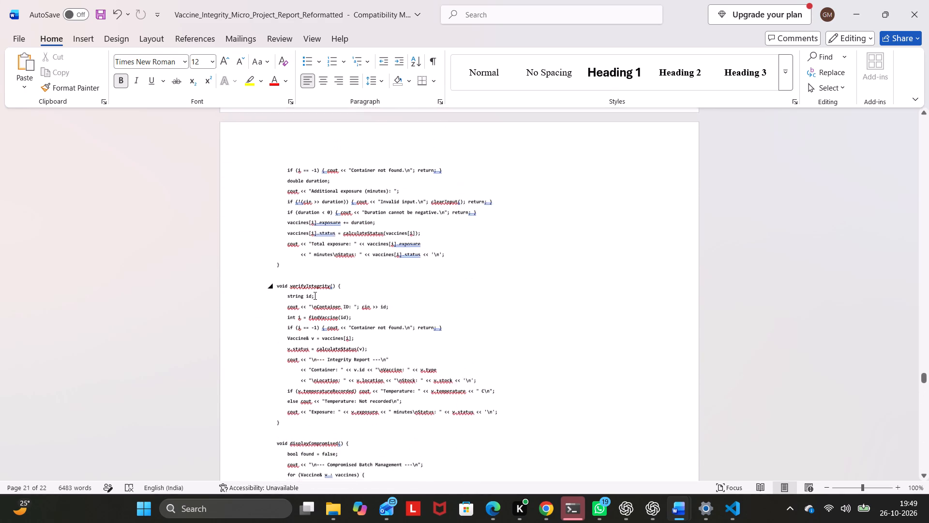
scroll(314, 295, up, 1)
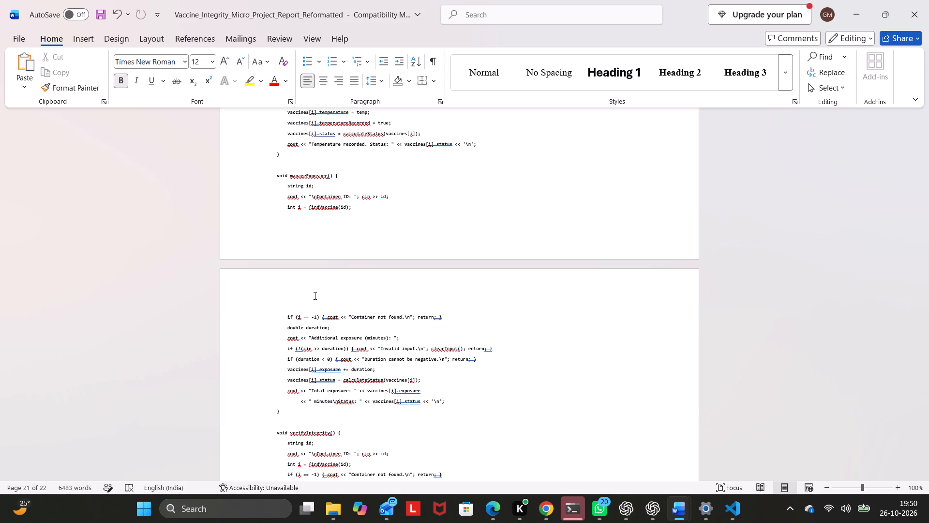
scroll(314, 295, up, 5)
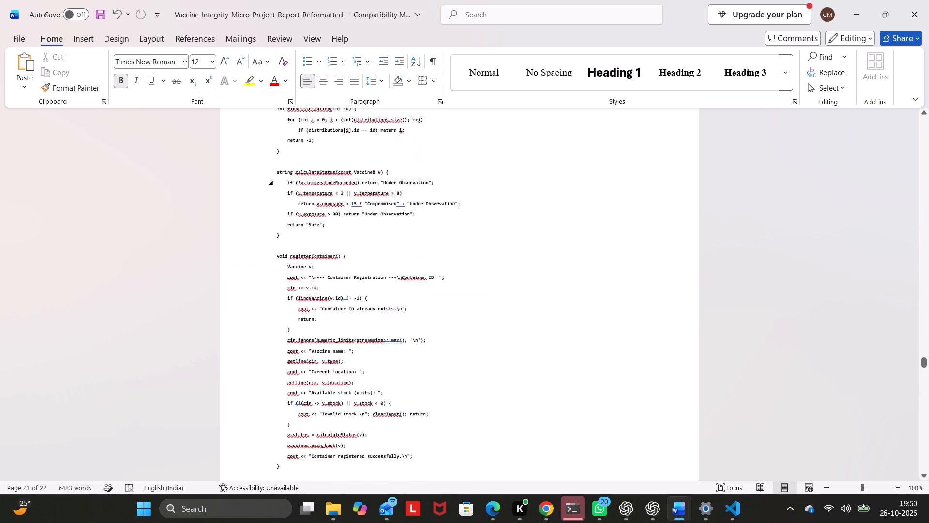
scroll(314, 295, up, 3)
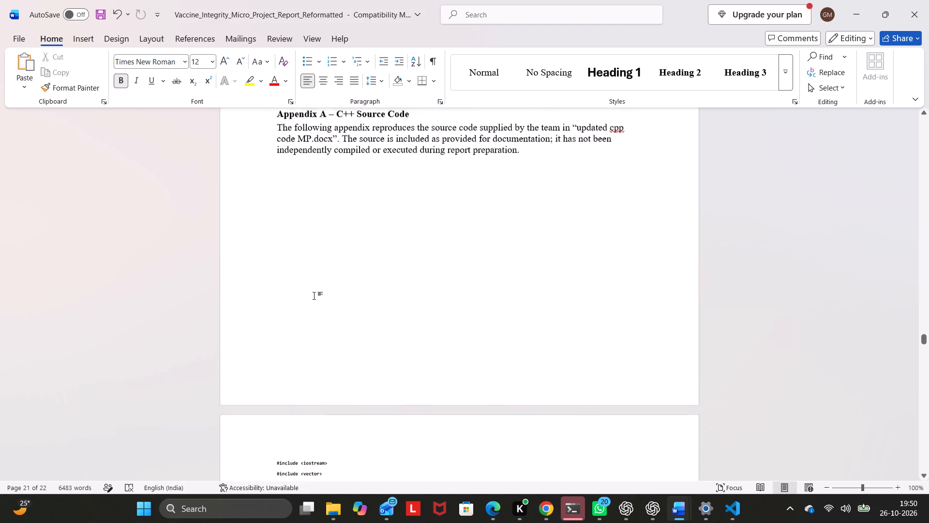
scroll(314, 295, up, 1)
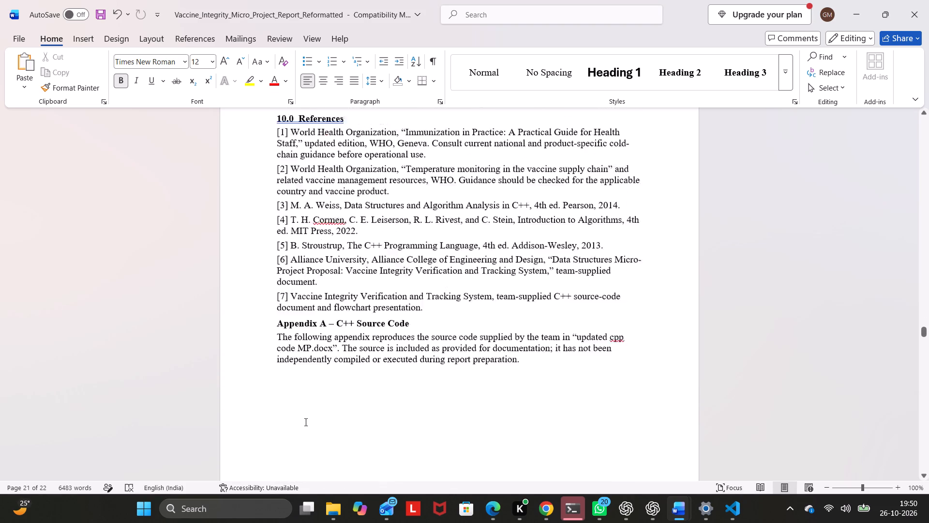
Pull the "#include <iostream>" line up from the following page onto its own line directly under the Appendix A introduction.
scroll(305, 422, down, 1)
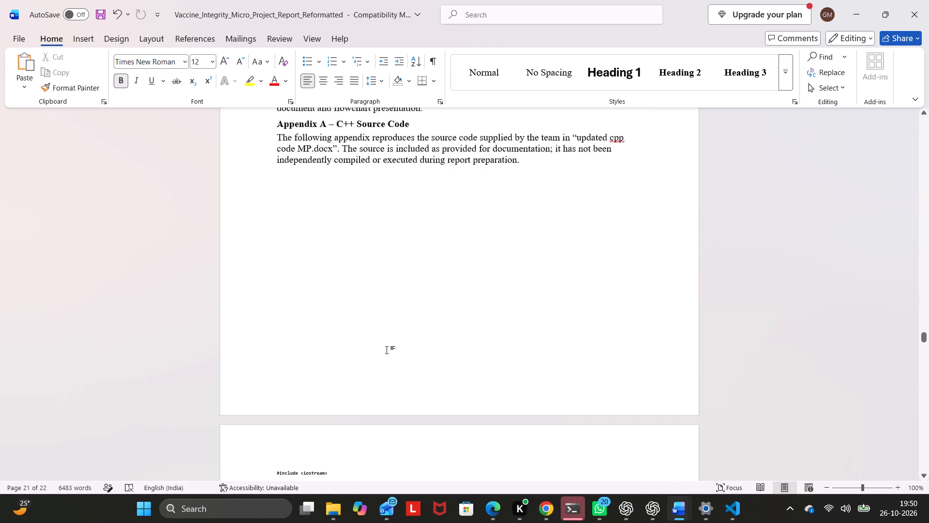
click(372, 427)
scroll(358, 412, down, 1)
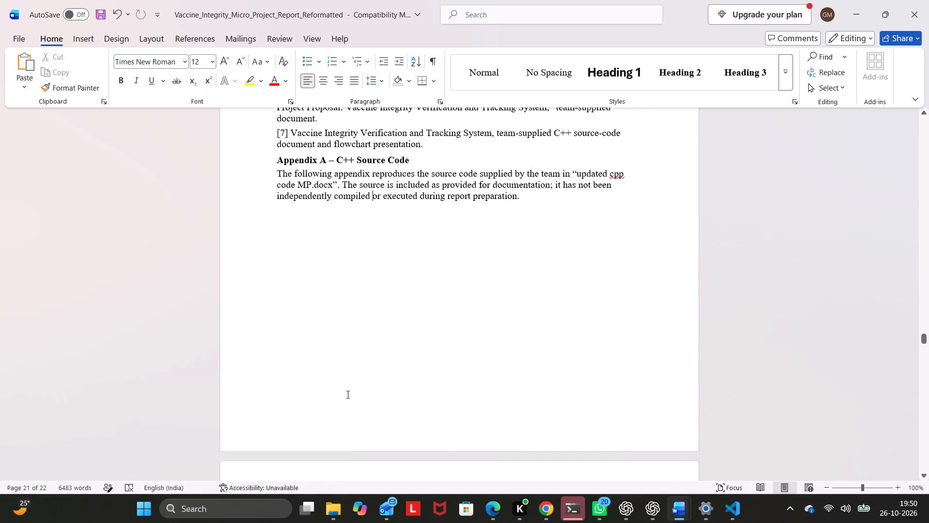
scroll(347, 394, down, 1)
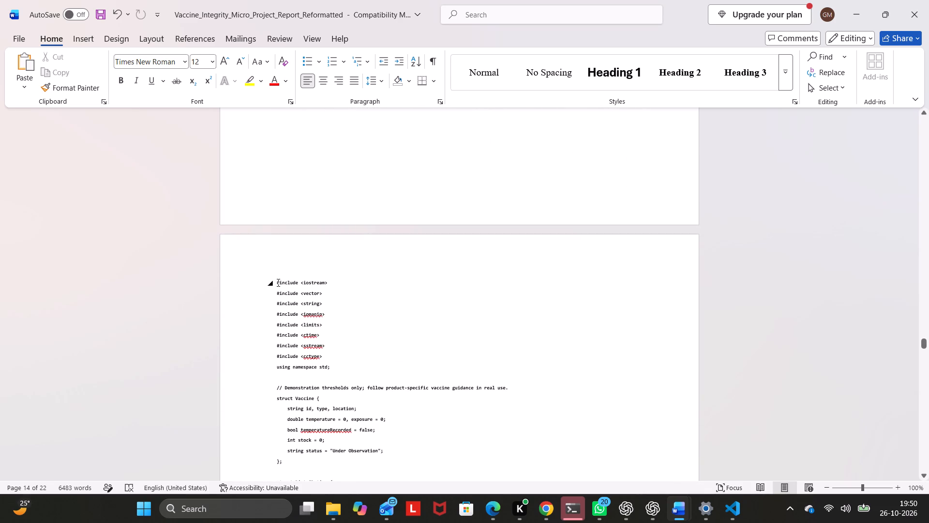
click(277, 282)
key(BackSpace)
scroll(287, 314, up, 1)
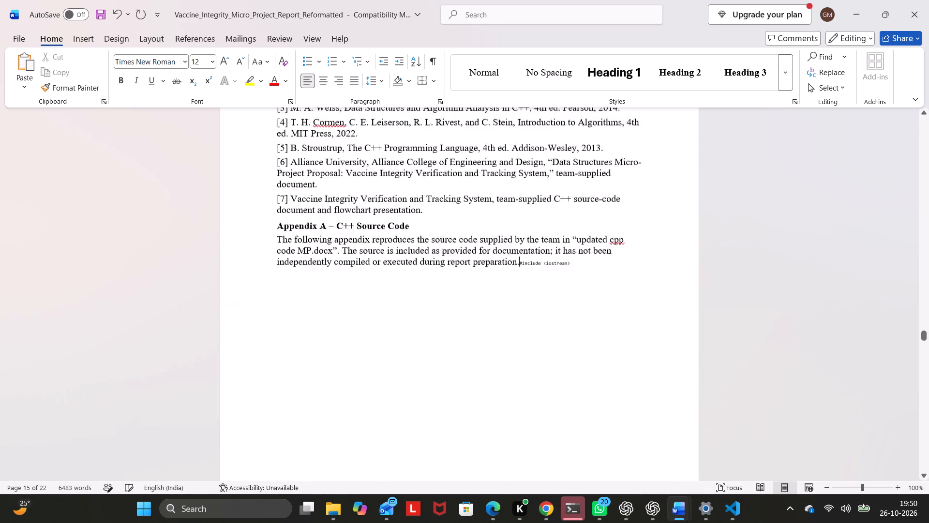
scroll(287, 314, up, 1)
key(Return)
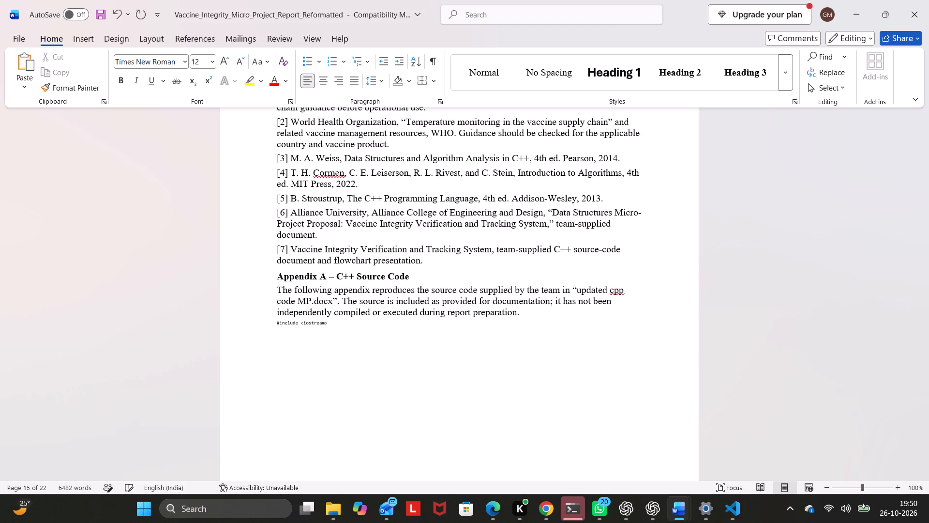
Pull the "#include <vector>" line up from the following page onto its own line directly below "#include <iostream>".
scroll(360, 313, down, 2)
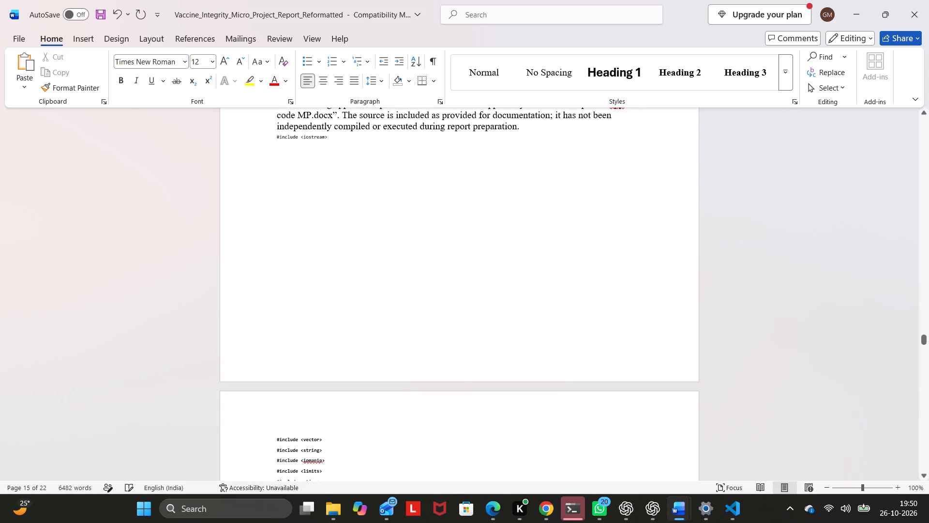
scroll(360, 313, down, 1)
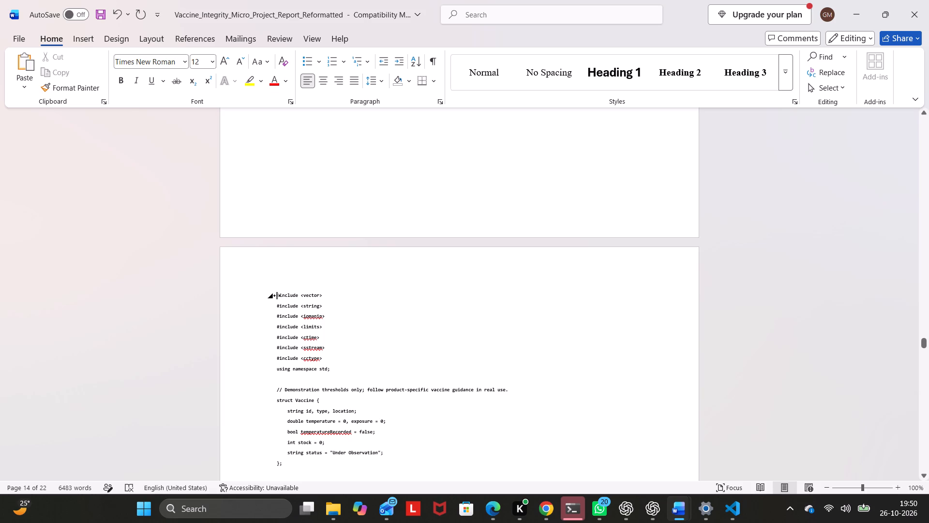
scroll(277, 295, down, 1)
scroll(277, 295, up, 2)
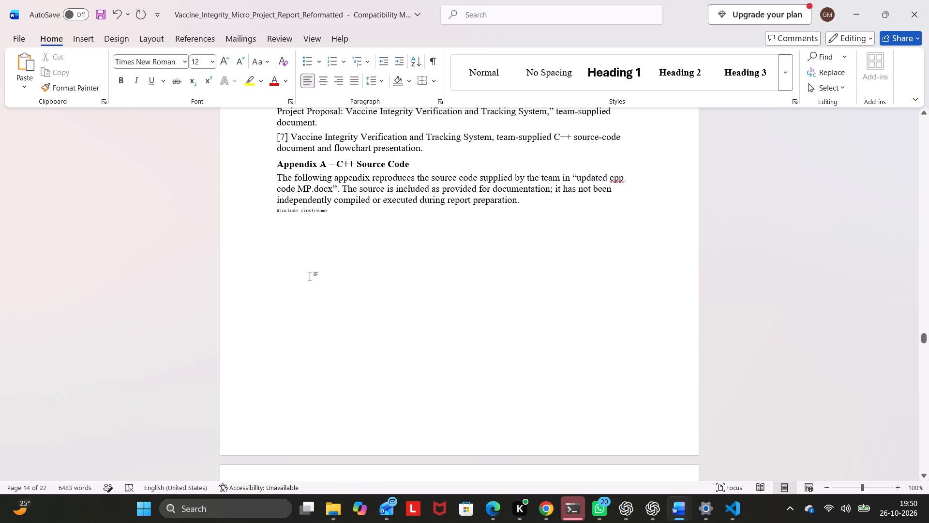
scroll(263, 427, down, 1)
click(275, 351)
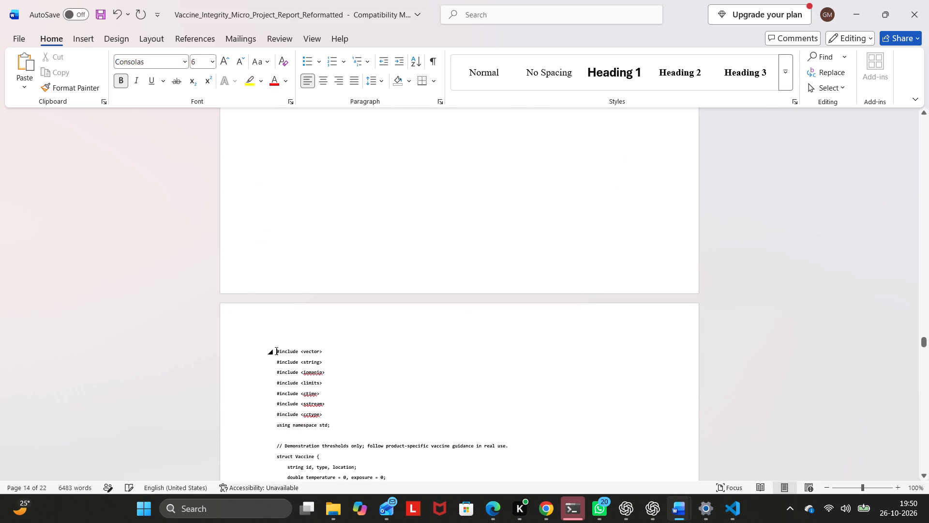
key(BackSpace)
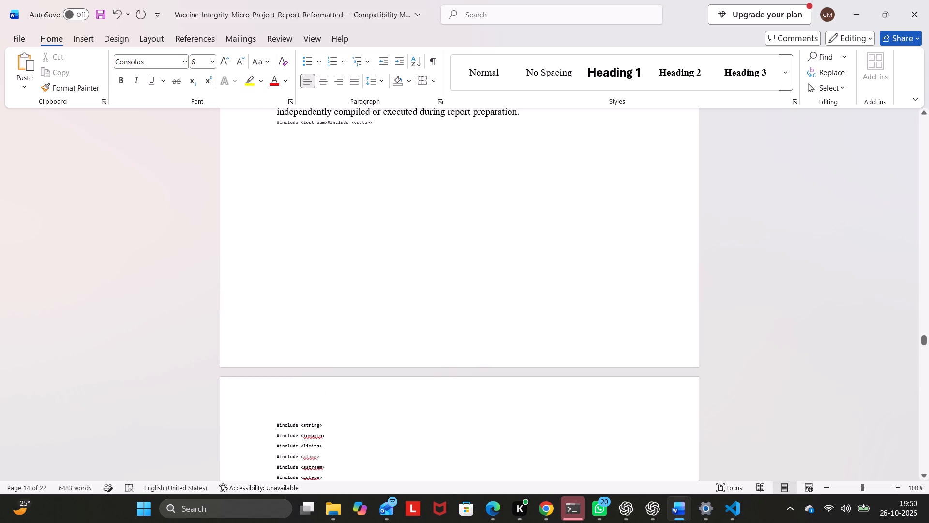
key(Return)
Move the lines from "#include <string>" through "using namespace std;" from the following page to directly below "#include <vector>".
scroll(292, 365, down, 1)
drag(337, 443, 271, 382)
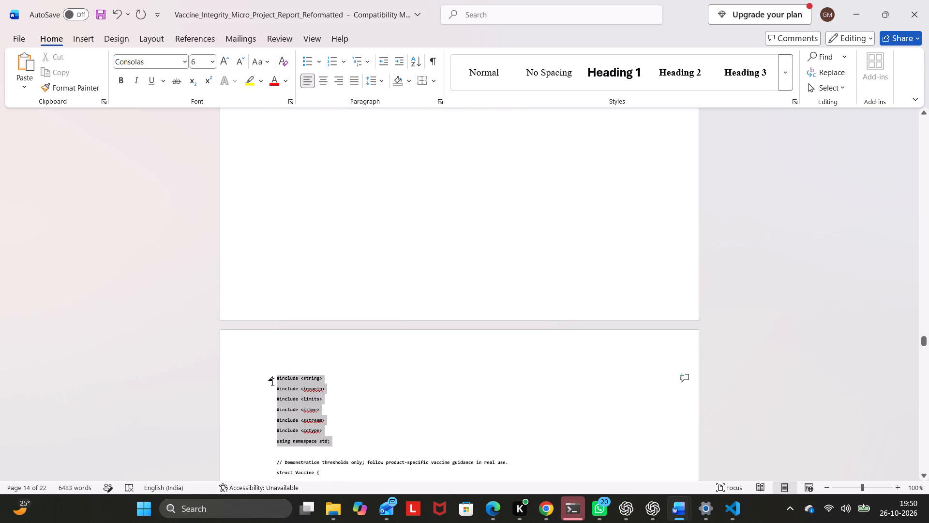
drag(271, 382, 270, 380)
key(ctrl+x)
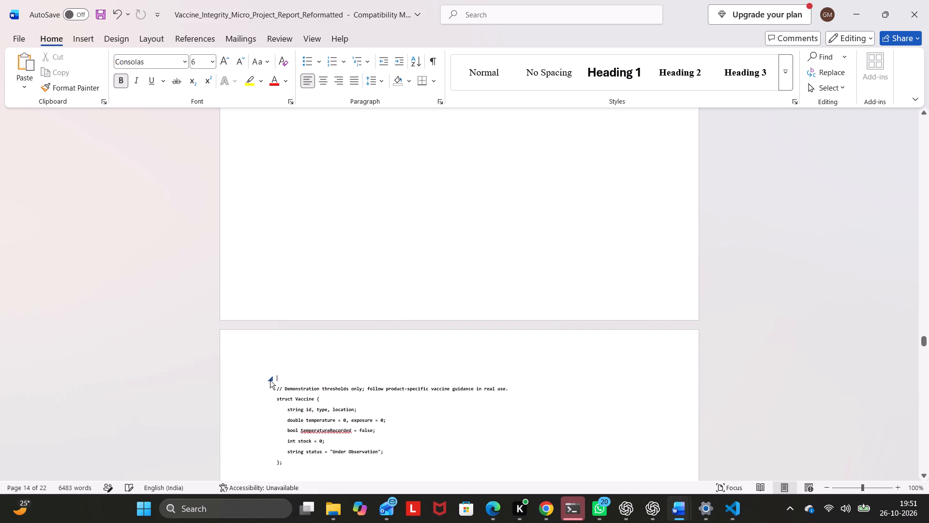
scroll(281, 215, up, 1)
click(330, 188)
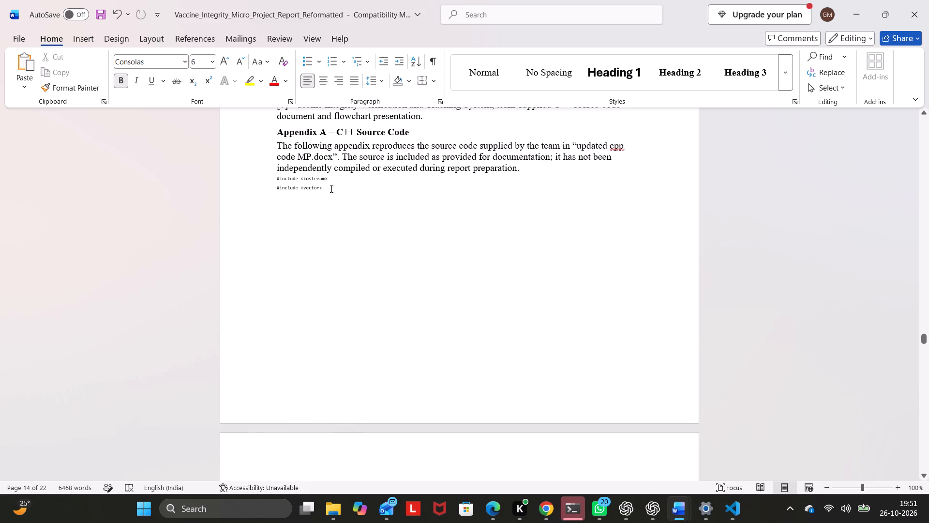
key(Return)
key(ctrl+v)
Move the "// Demonstration thresholds only" comment and the struct Vaccine block from the following page to directly below "using namespace std;".
scroll(330, 188, down, 1)
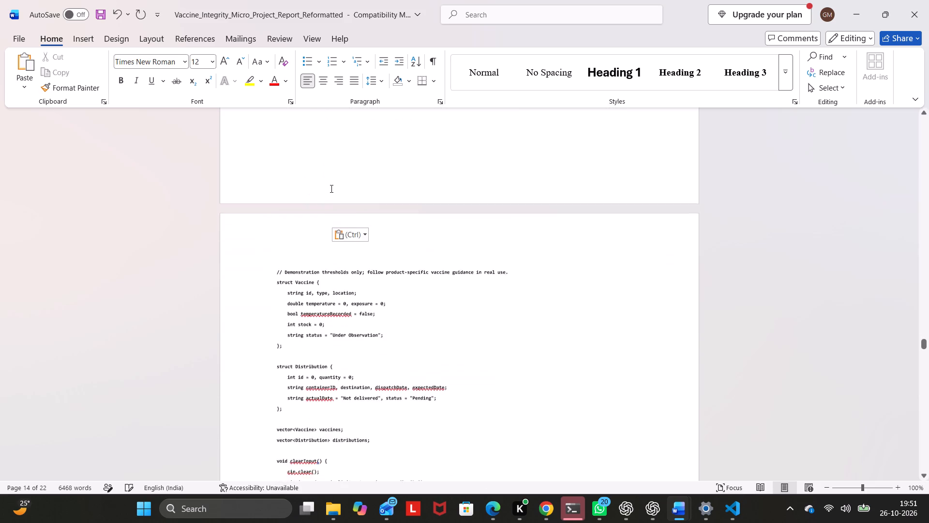
scroll(330, 188, down, 1)
drag(301, 299, 268, 206)
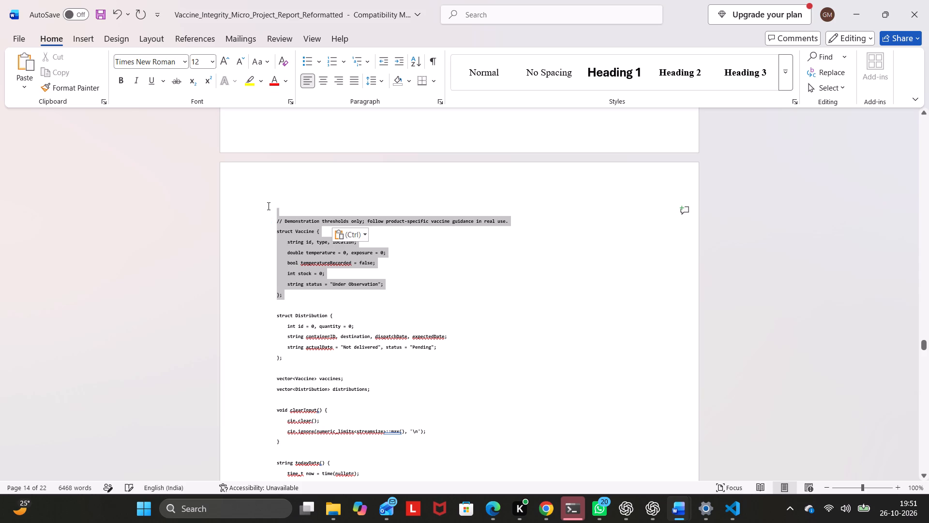
drag(268, 206, 272, 222)
drag(272, 222, 272, 221)
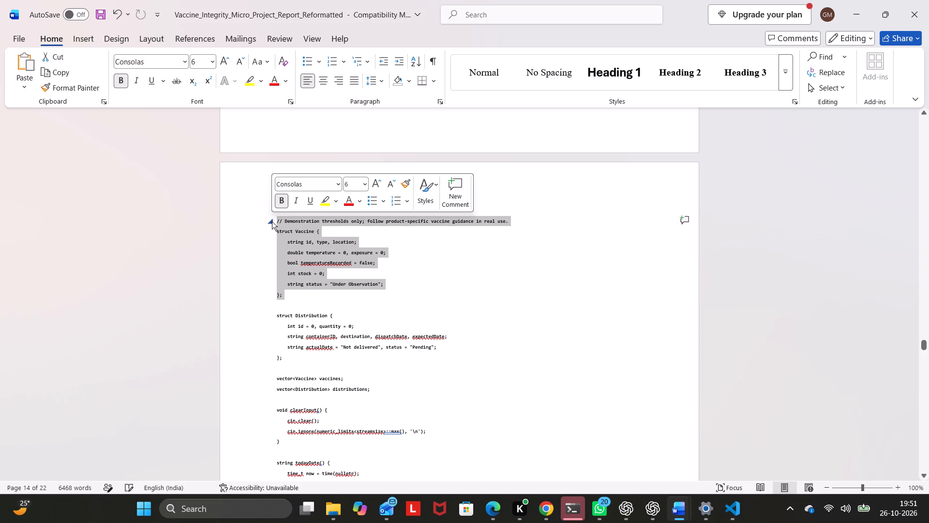
key(ctrl+x)
scroll(272, 221, up, 2)
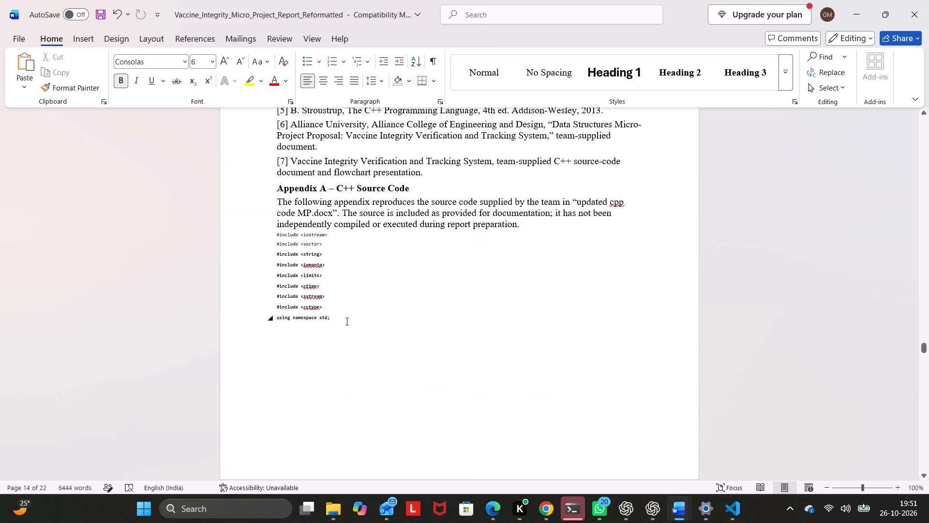
click(341, 319)
key(Return)
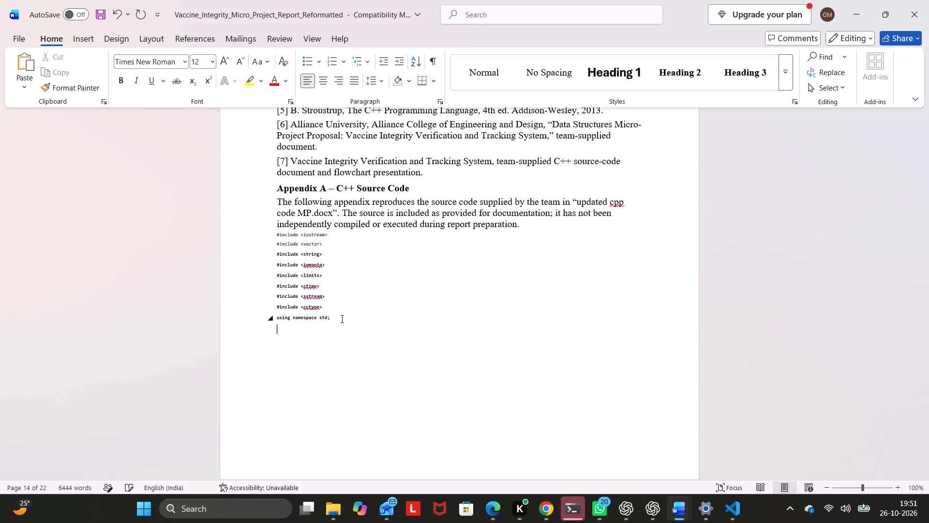
key(ctrl+v)
key(ctrl+space)
Delete the text of the "// Demonstration thresholds only" comment above struct Vaccine, leaving that line blank.
click(515, 328)
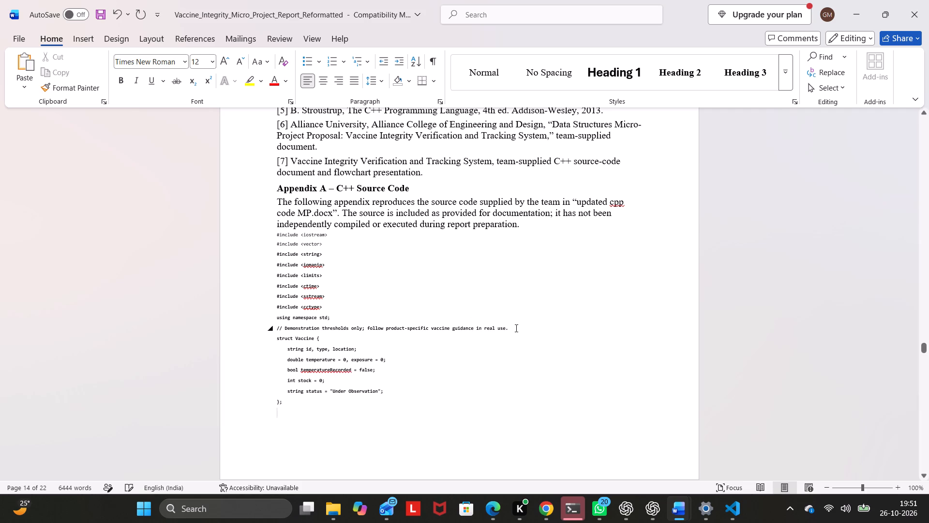
key(BackSpace)
key(BackSpace)
key(BackSpace)
key(BackSpace)
key(BackSpace)
key(BackSpace)
key(BackSpace)
key(BackSpace)
key(BackSpace)
key(BackSpace)
key(BackSpace)
key(BackSpace)
key(BackSpace)
key(BackSpace)
key(BackSpace)
key(BackSpace)
key(BackSpace)
key(BackSpace)
key(BackSpace)
key(BackSpace)
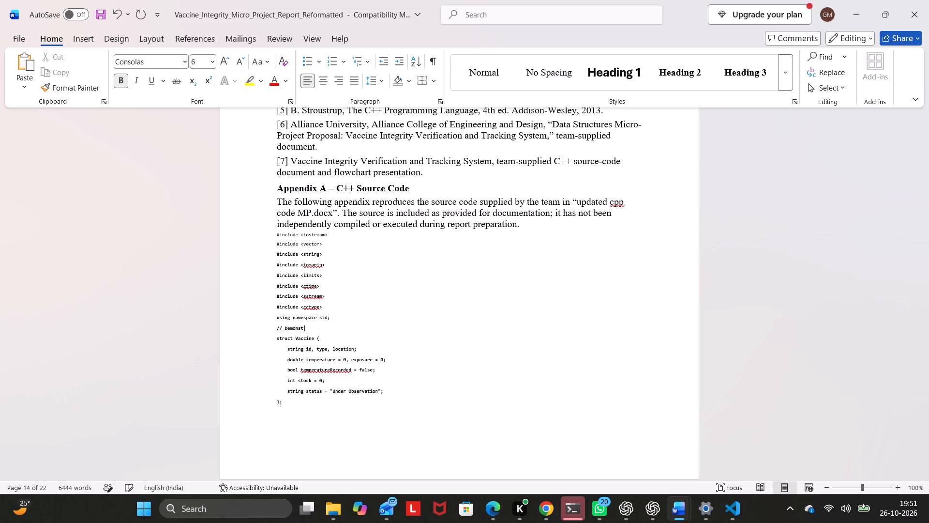
key(BackSpace)
key(BackSpace)
key(BackSpace)
key(BackSpace)
key(BackSpace)
Review the C++ source code in Appendix A from the struct Vaccine block through the main() function for layout problems.
scroll(515, 328, down, 5)
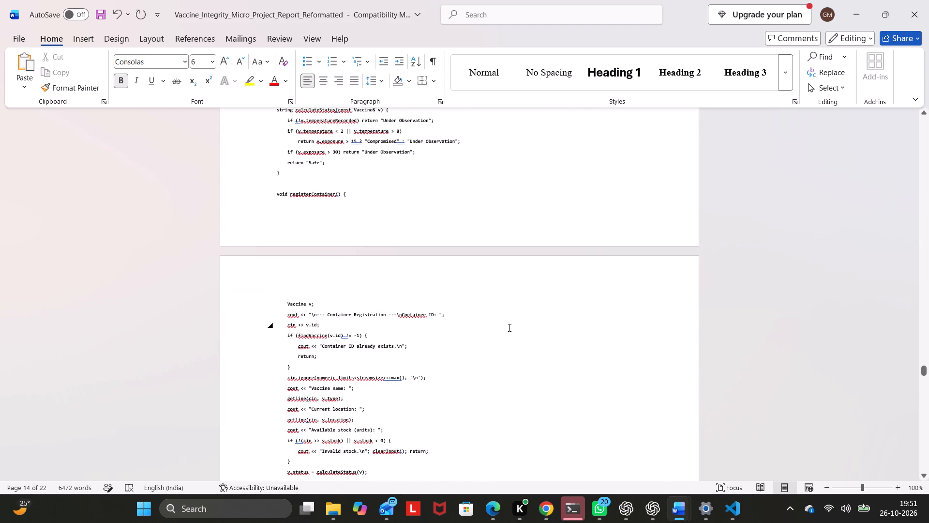
scroll(509, 327, down, 4)
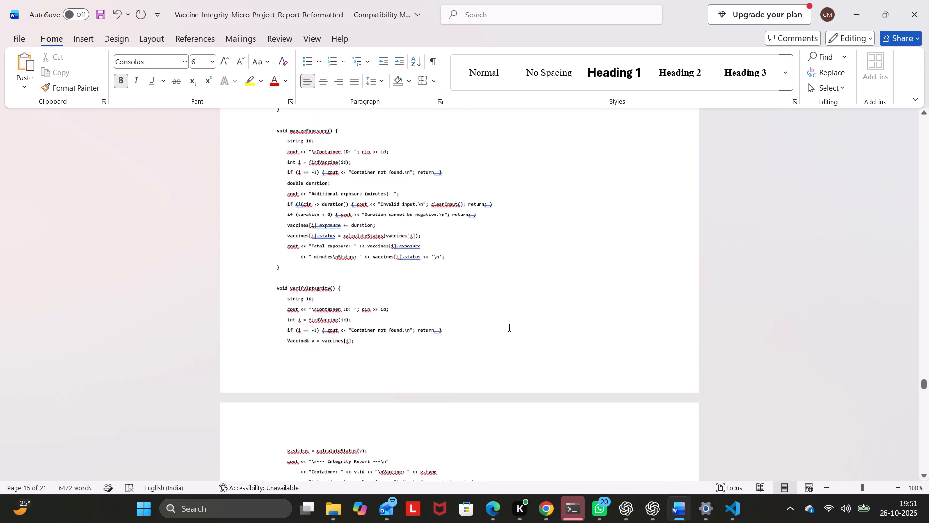
scroll(509, 327, down, 3)
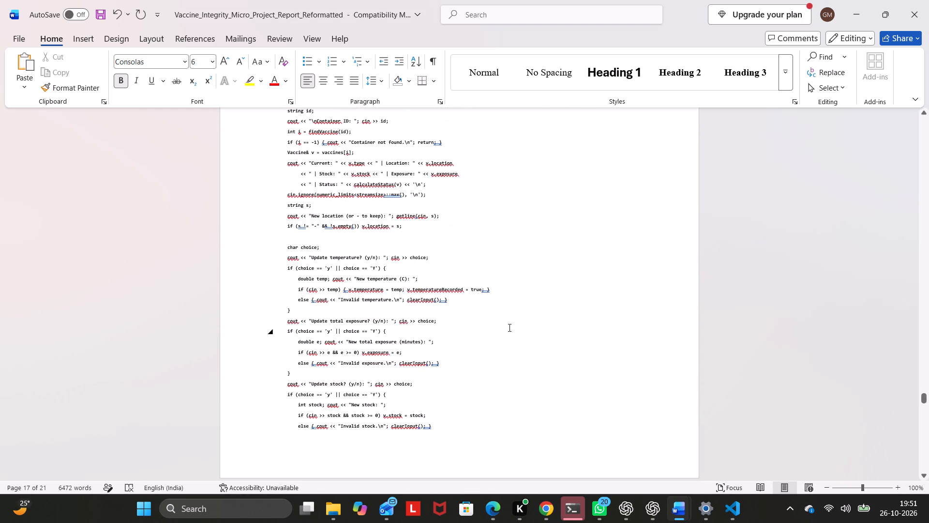
scroll(509, 327, down, 4)
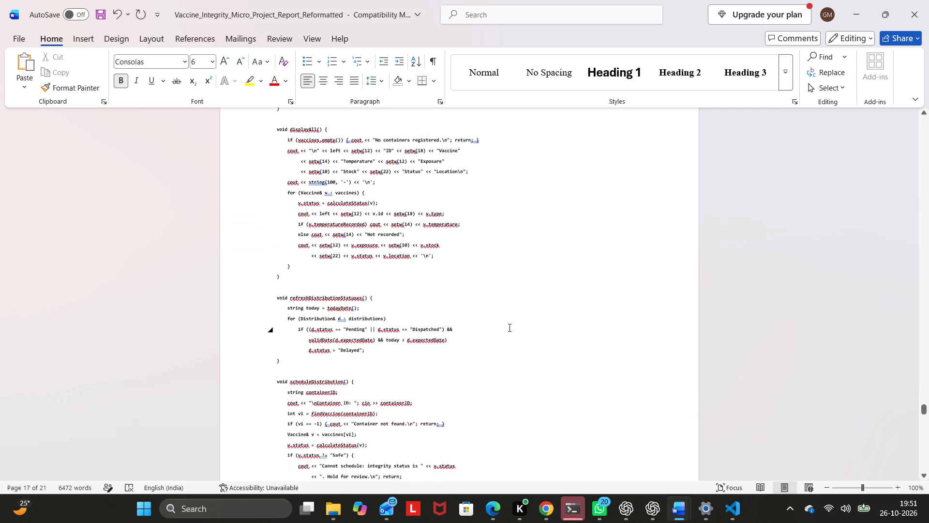
scroll(509, 327, down, 4)
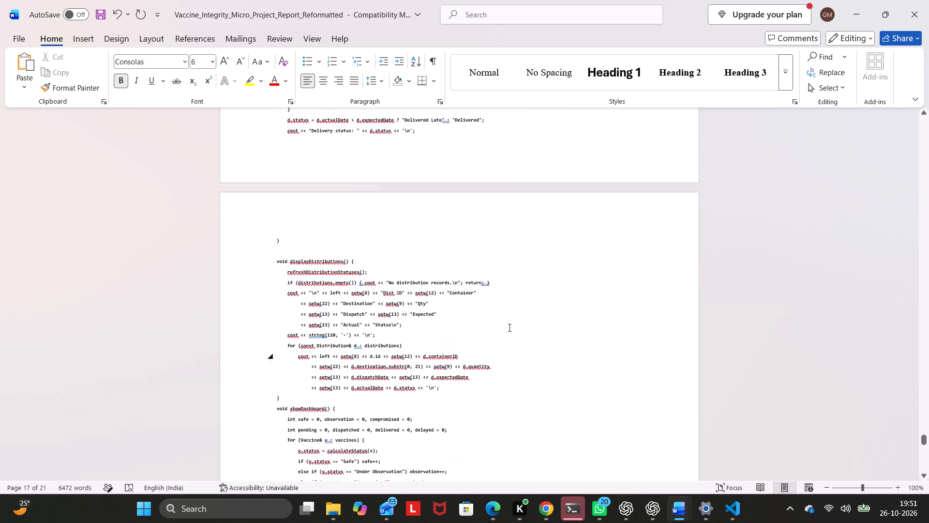
scroll(509, 327, down, 4)
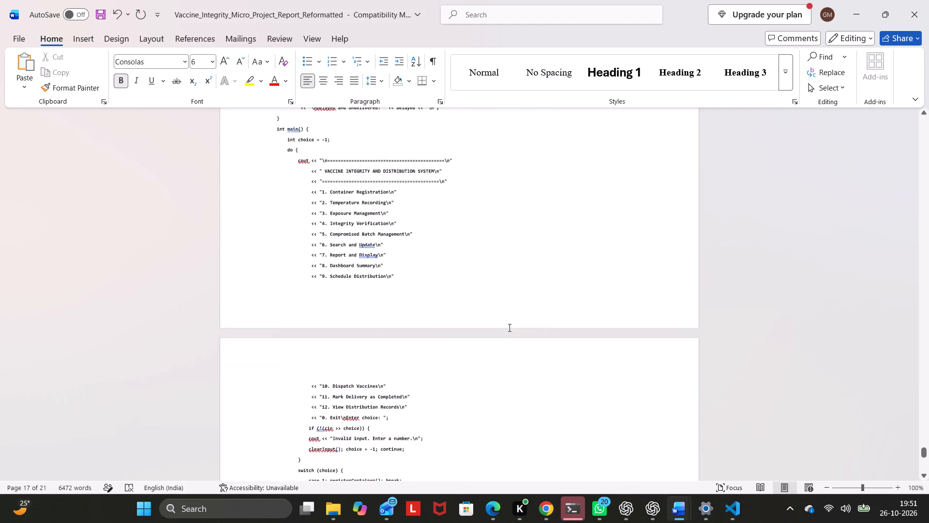
scroll(509, 327, down, 2)
Review the report's layout from section 1.0 Rationale through the section 5.0 Actual Methodology Followed table.
scroll(509, 327, up, 19)
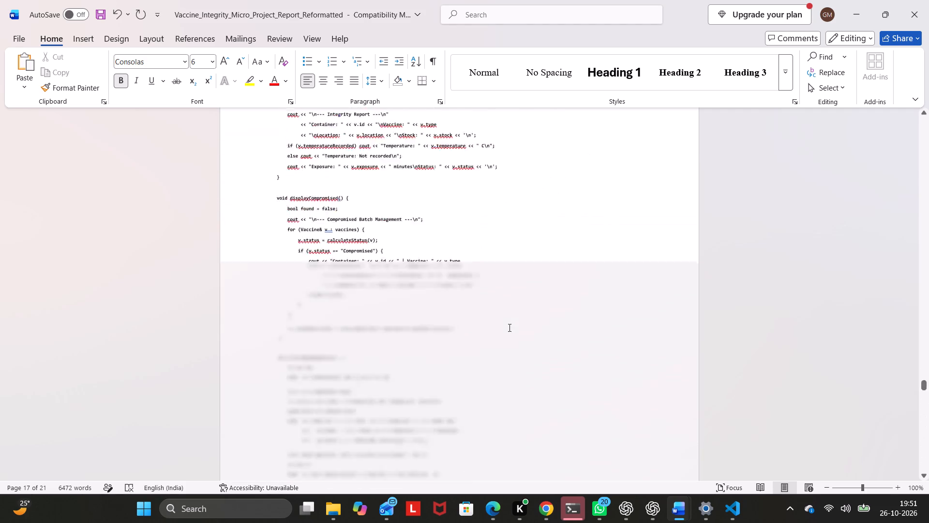
scroll(509, 327, up, 10)
scroll(509, 327, down, 2)
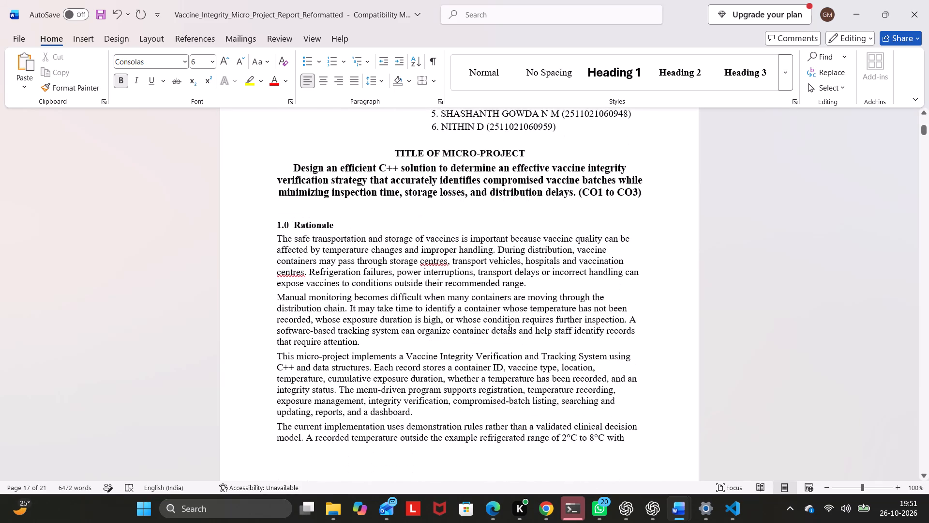
scroll(509, 327, down, 3)
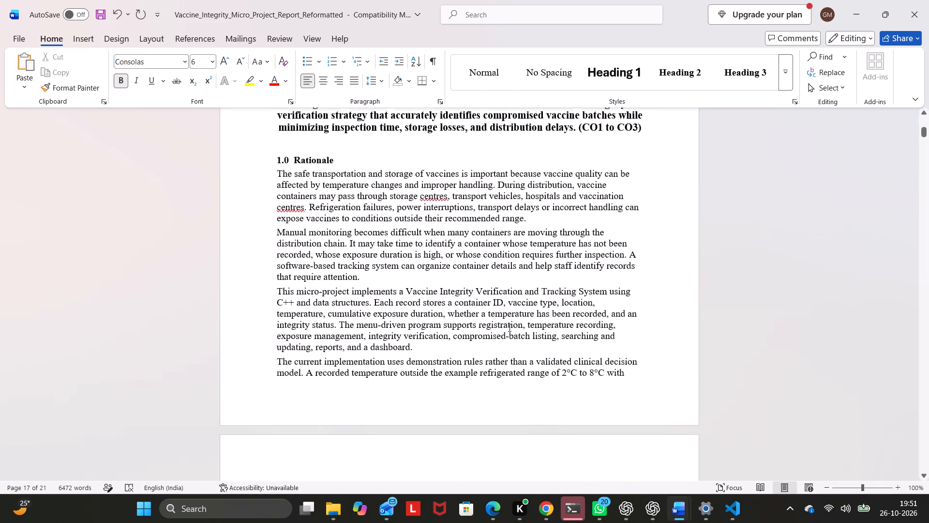
scroll(509, 327, down, 2)
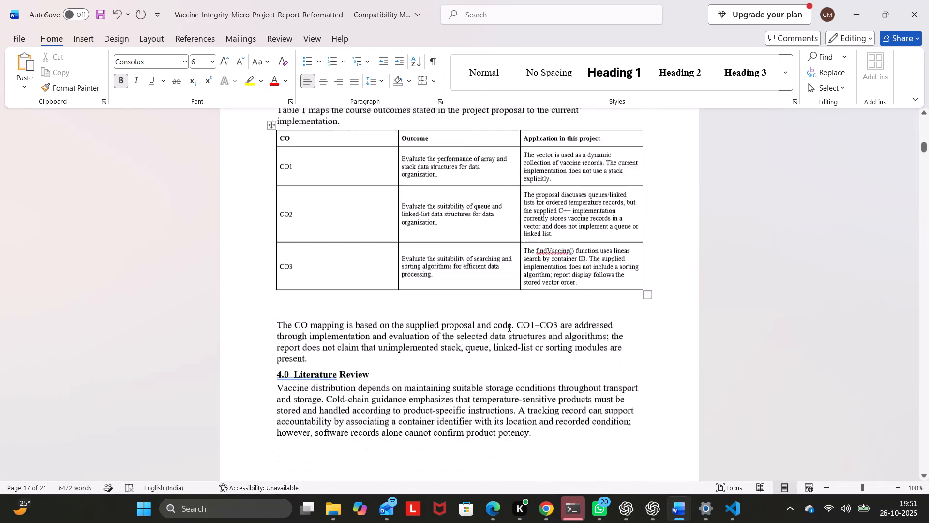
scroll(509, 327, down, 2)
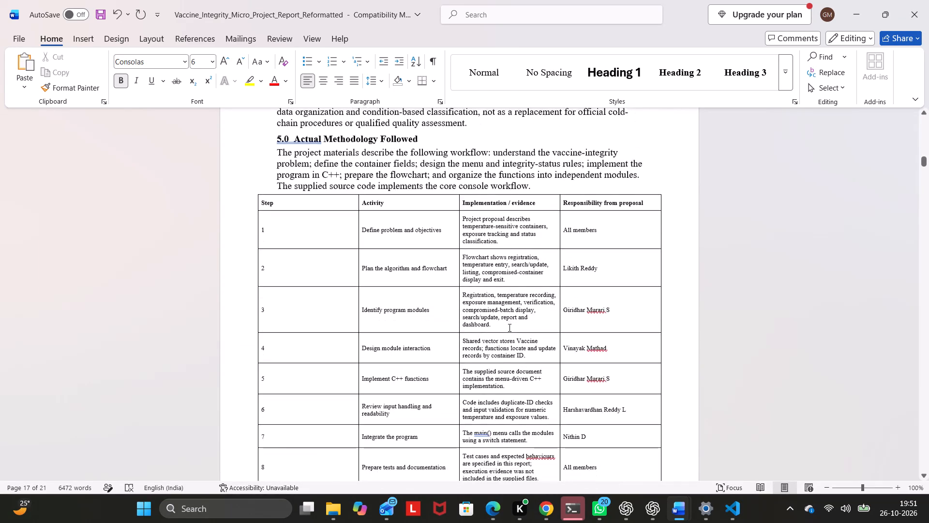
scroll(509, 327, down, 2)
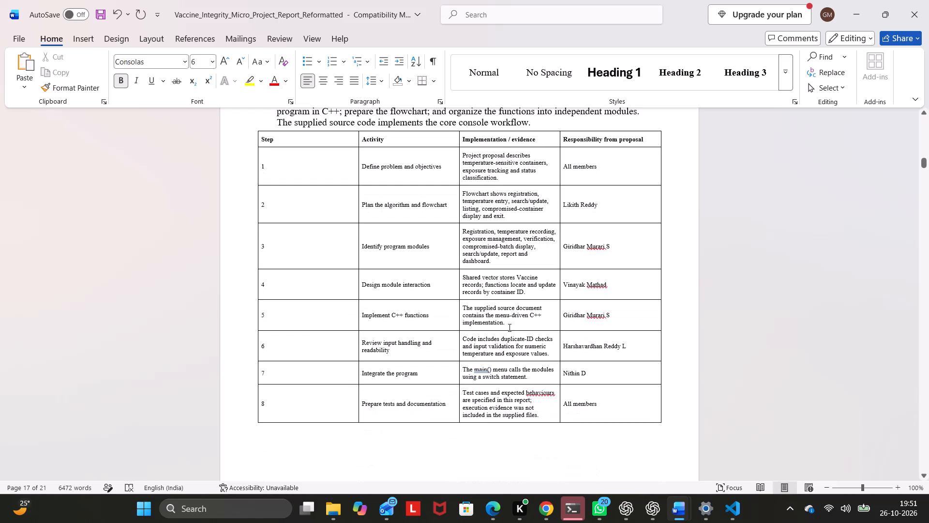
scroll(509, 327, down, 4)
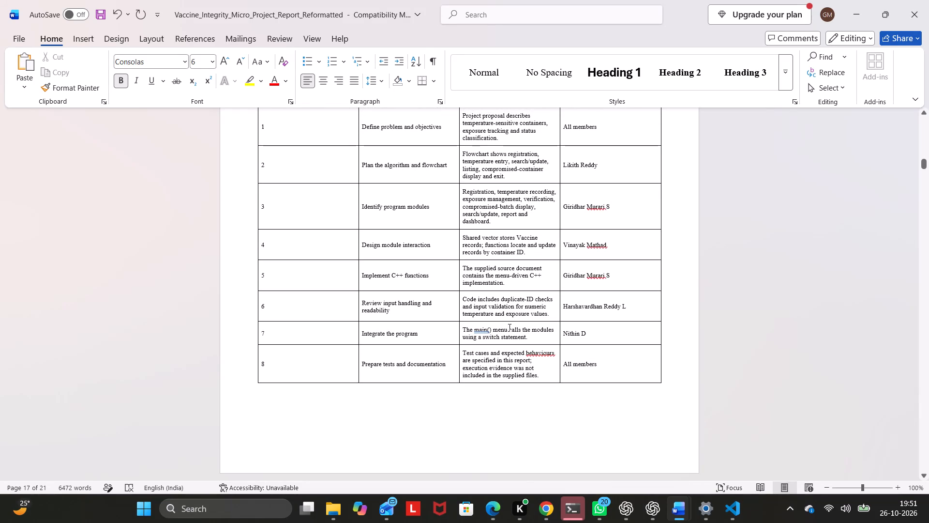
scroll(509, 327, down, 3)
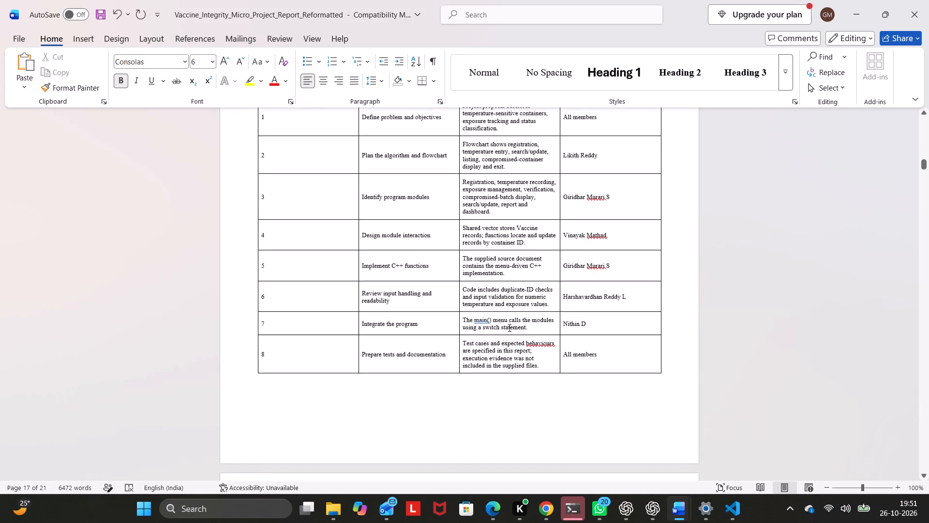
scroll(509, 327, down, 4)
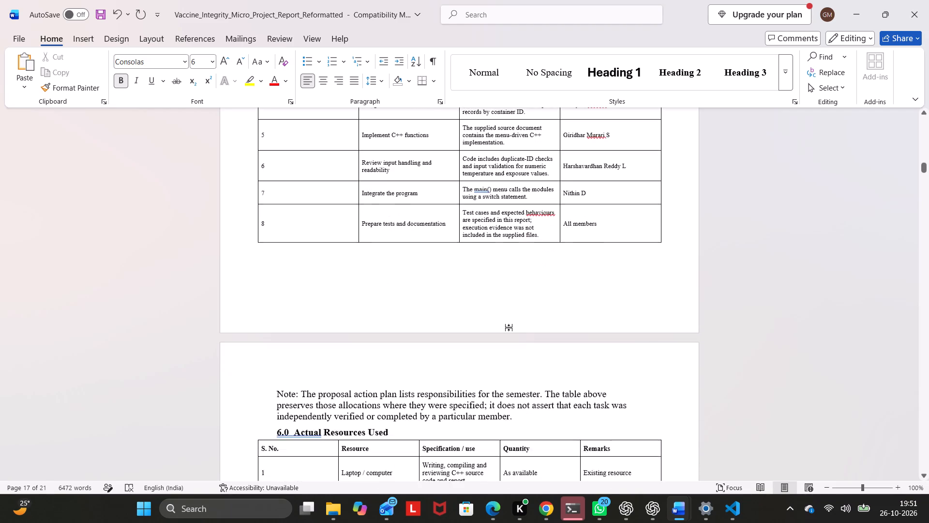
Examine section 7.0's data model table, flowchart, integrity rules and complexity tables, and the page break before heading 7.4.
scroll(509, 327, down, 1)
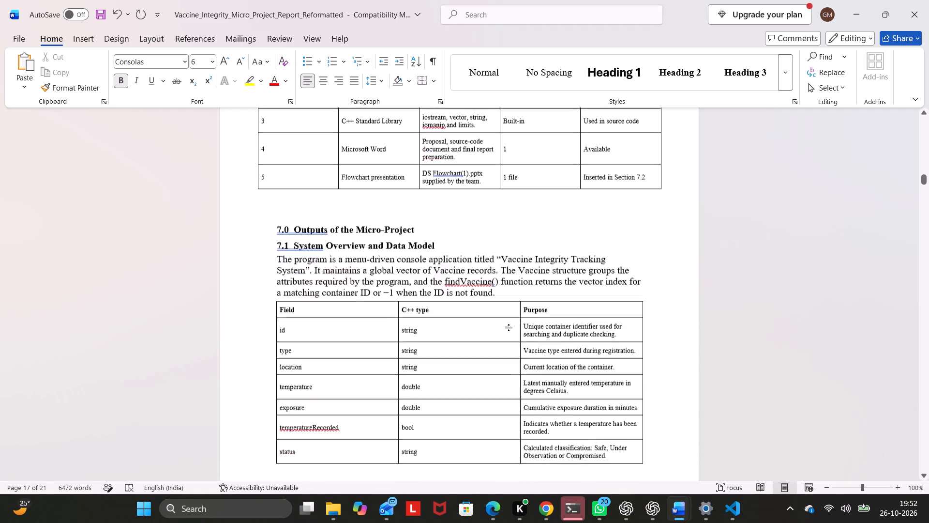
scroll(509, 327, down, 1)
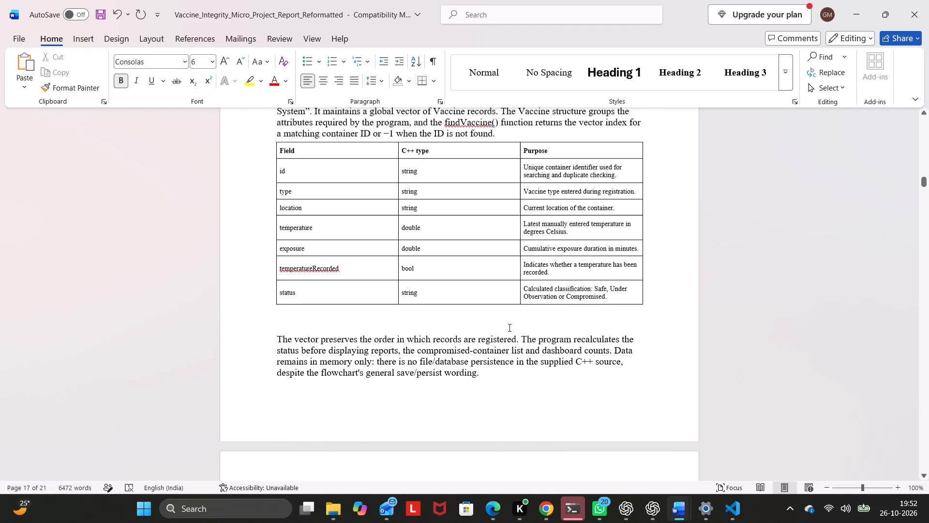
scroll(509, 327, down, 4)
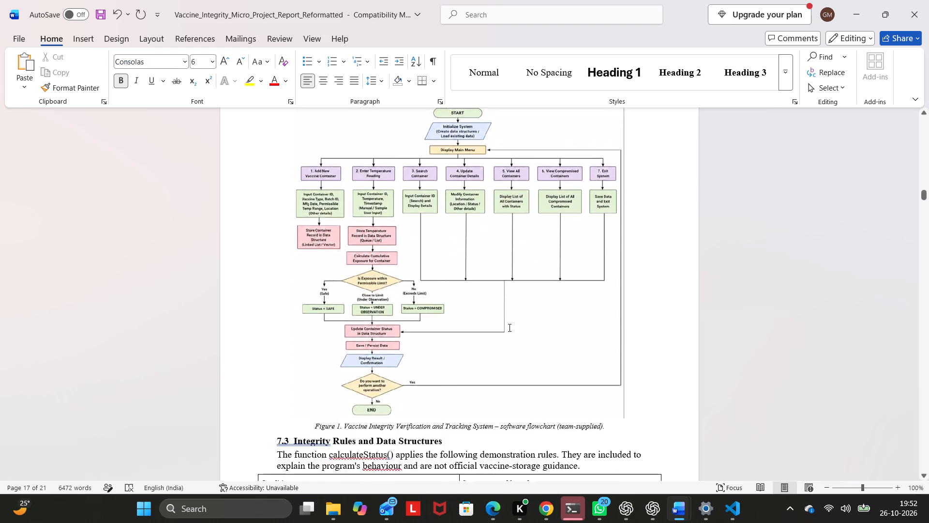
scroll(509, 327, down, 4)
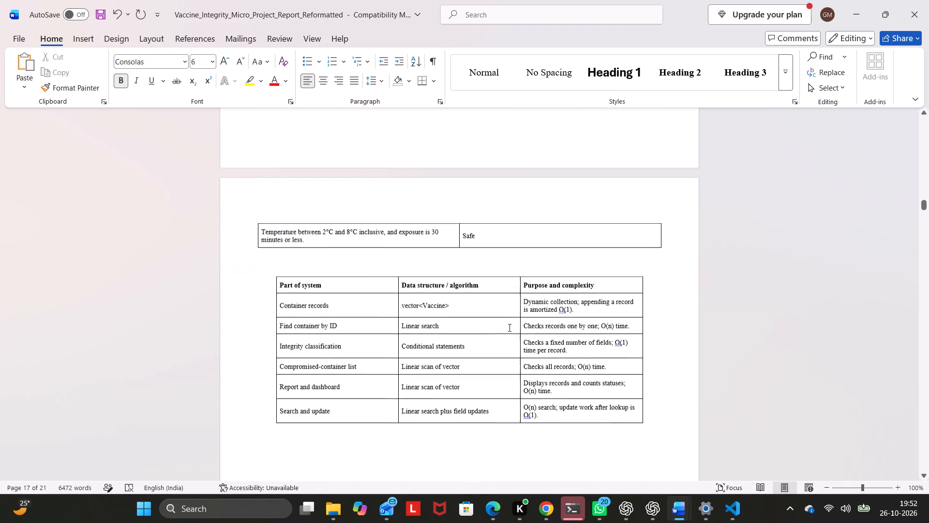
scroll(509, 327, down, 2)
scroll(509, 327, up, 1)
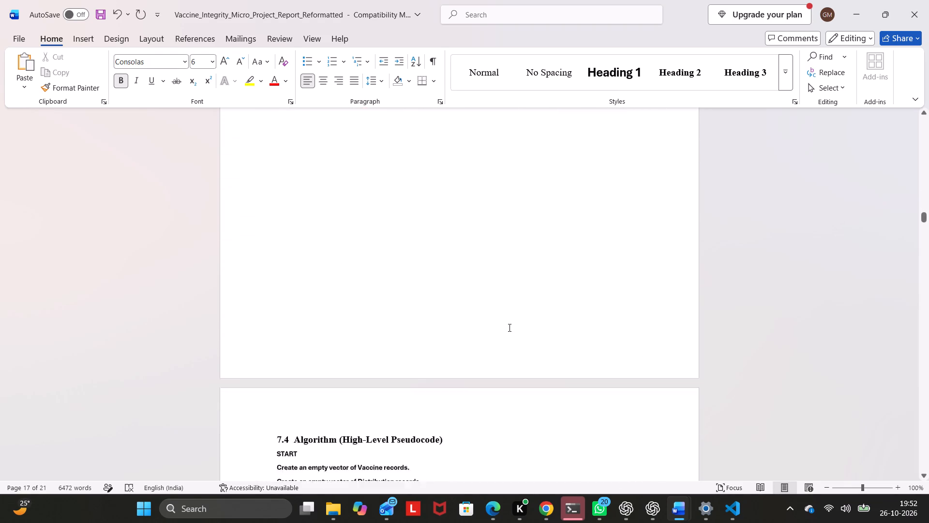
scroll(509, 327, up, 1)
scroll(509, 327, down, 1)
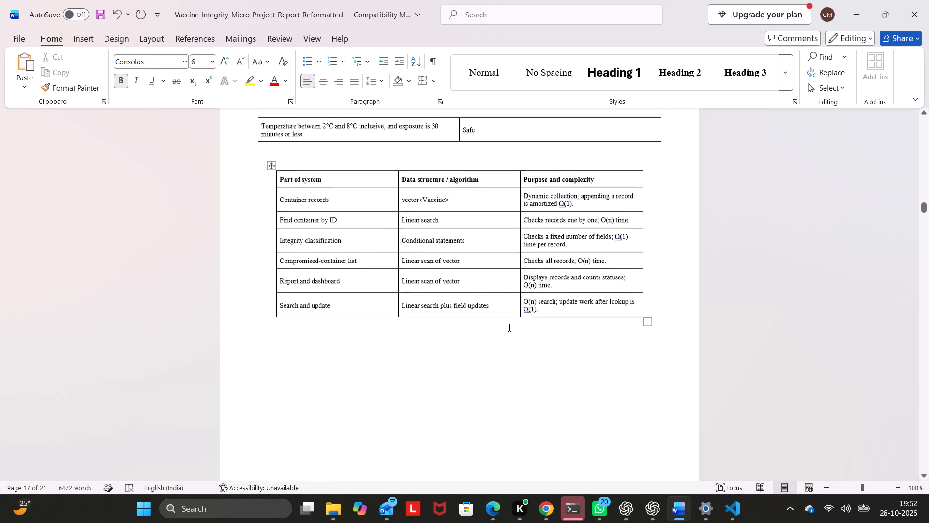
scroll(509, 327, down, 2)
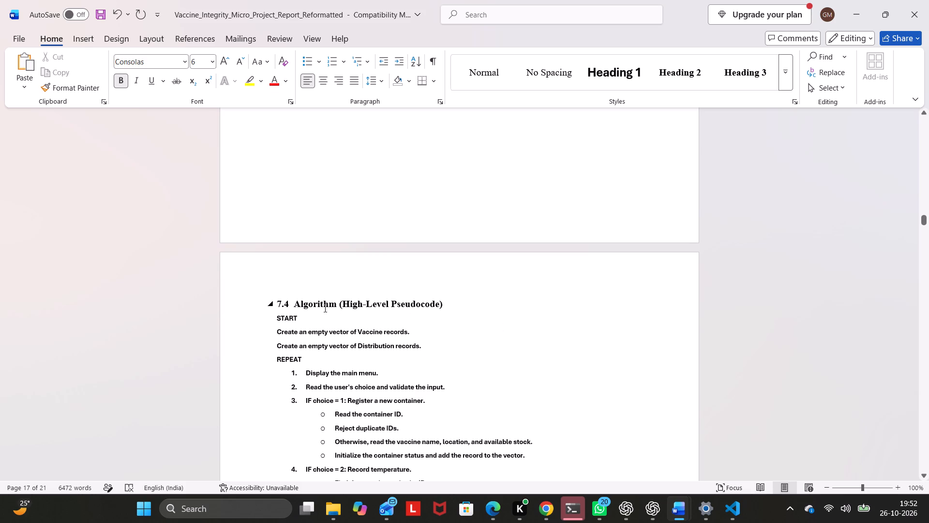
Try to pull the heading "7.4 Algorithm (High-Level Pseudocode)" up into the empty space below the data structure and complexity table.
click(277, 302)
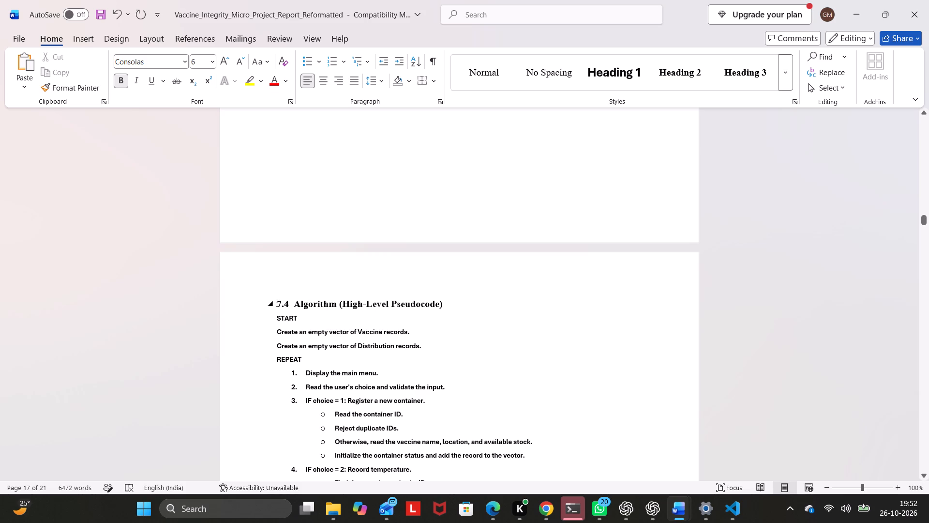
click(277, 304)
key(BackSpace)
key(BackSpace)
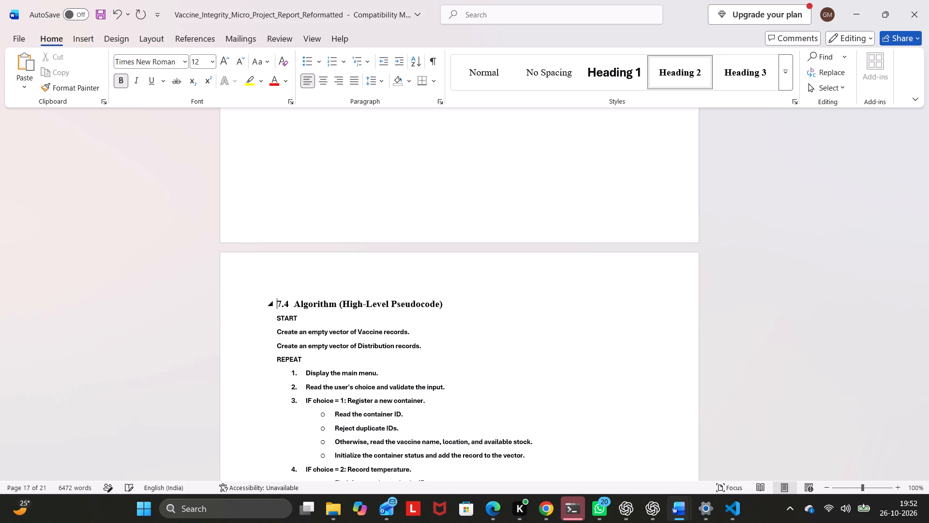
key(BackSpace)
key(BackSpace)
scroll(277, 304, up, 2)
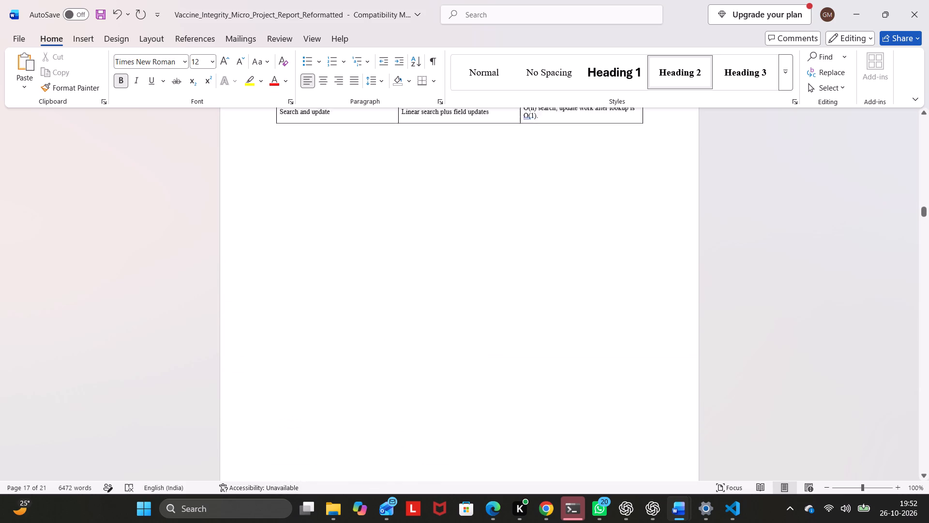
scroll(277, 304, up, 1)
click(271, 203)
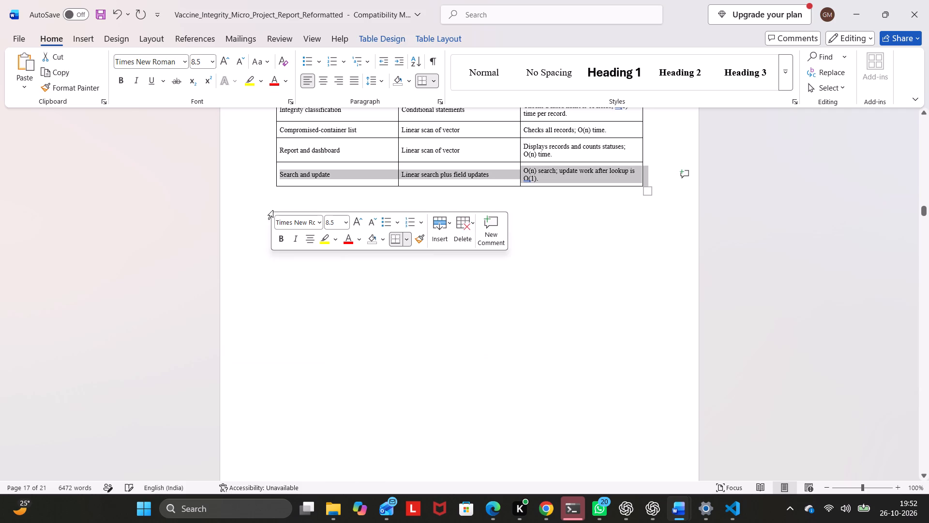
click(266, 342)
Insert nine blank lines before the heading "7.3 Integrity Rules and Data Structures" so the section starts on a new page with its table unsplit.
scroll(266, 342, up, 2)
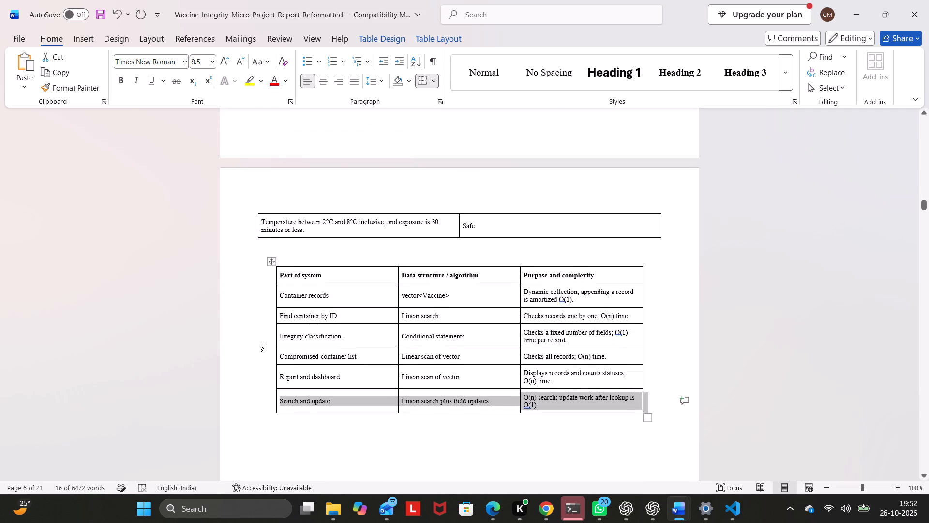
scroll(266, 342, up, 2)
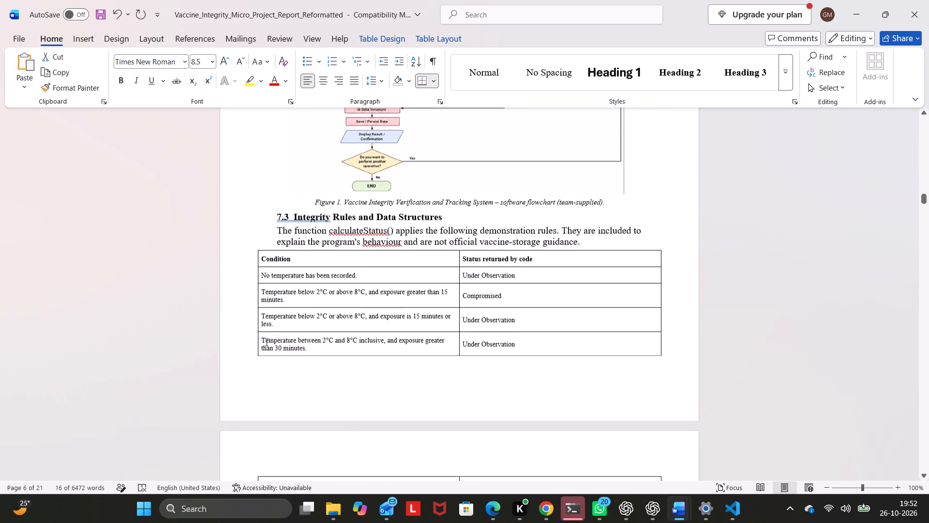
scroll(266, 342, up, 1)
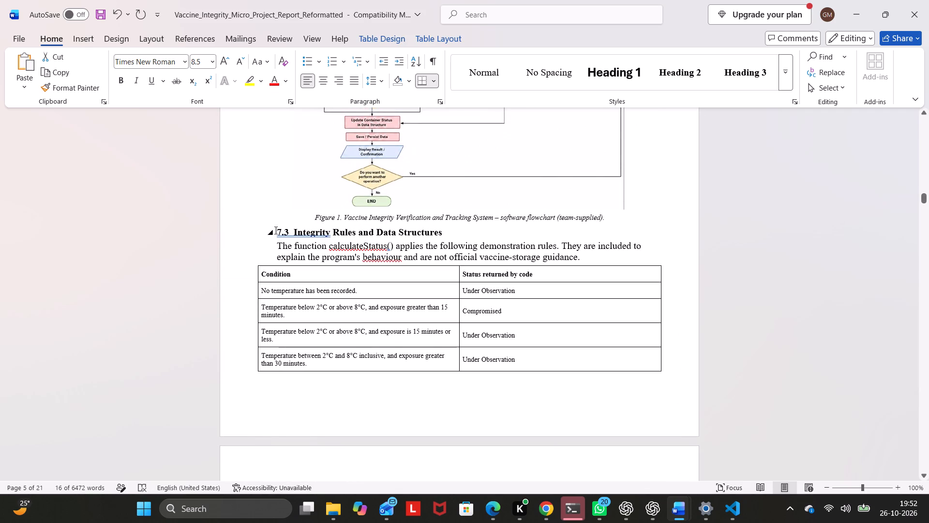
click(275, 230)
key(Return)
key(Return)
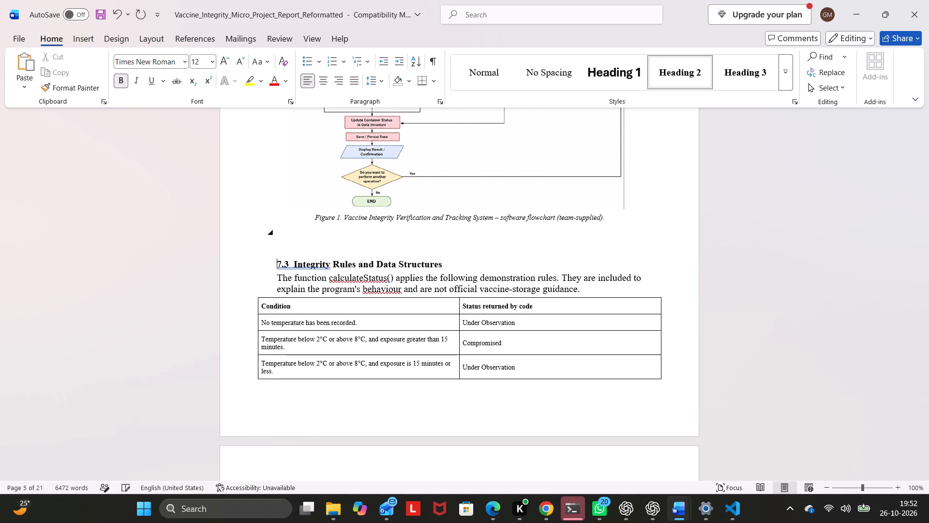
key(Return)
key(Return)
key(Return)
key(Return)
key(Return)
key(Return)
key(Return)
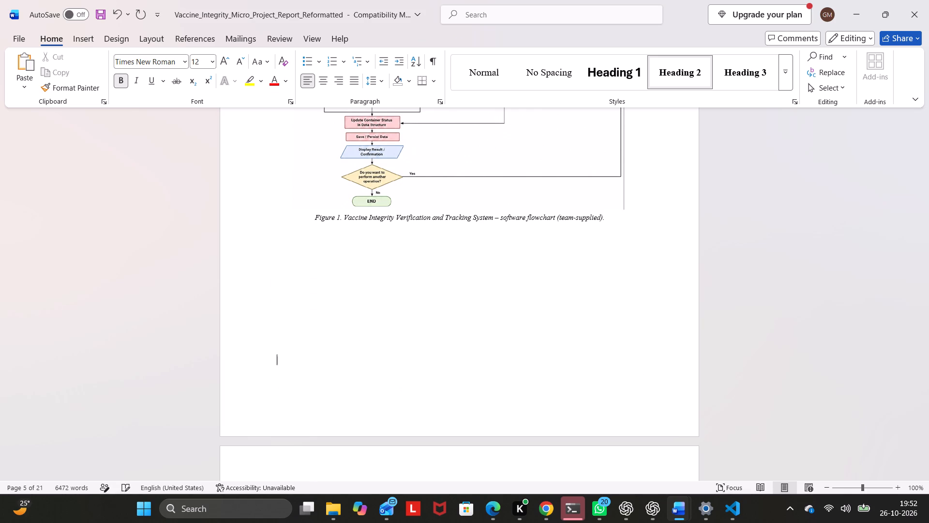
scroll(275, 230, down, 2)
scroll(275, 230, up, 1)
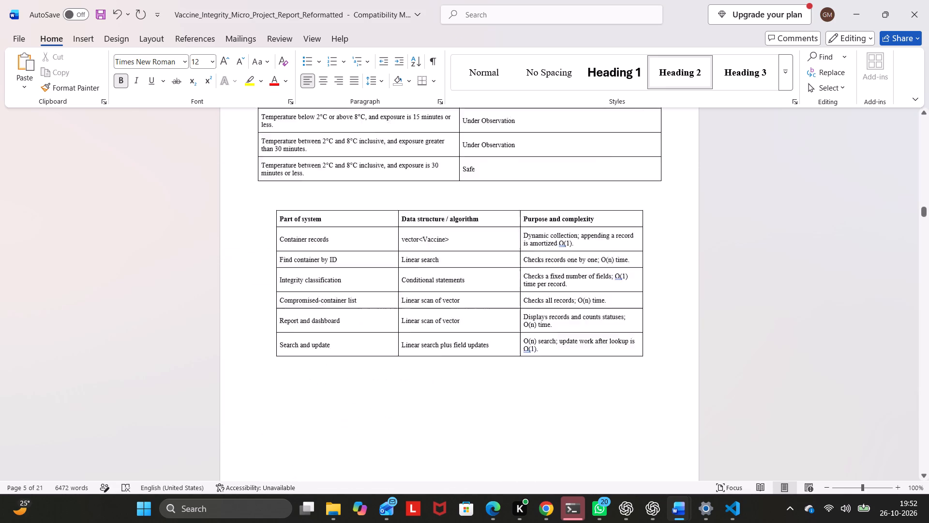
Remove one blank line above the heading "7.3 Integrity Rules and Data Structures" to reduce the gap before it.
scroll(275, 230, up, 1)
scroll(311, 178, up, 1)
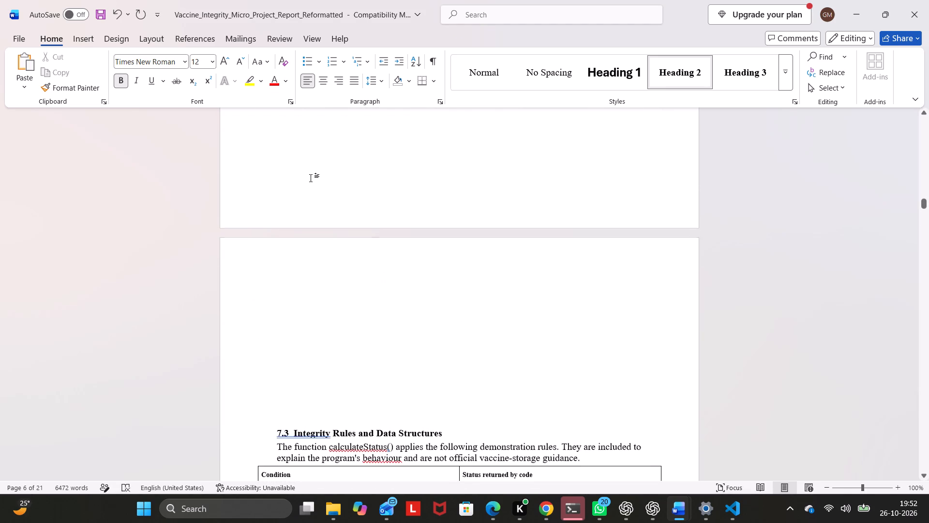
scroll(311, 178, up, 1)
key(BackSpace)
key(Return)
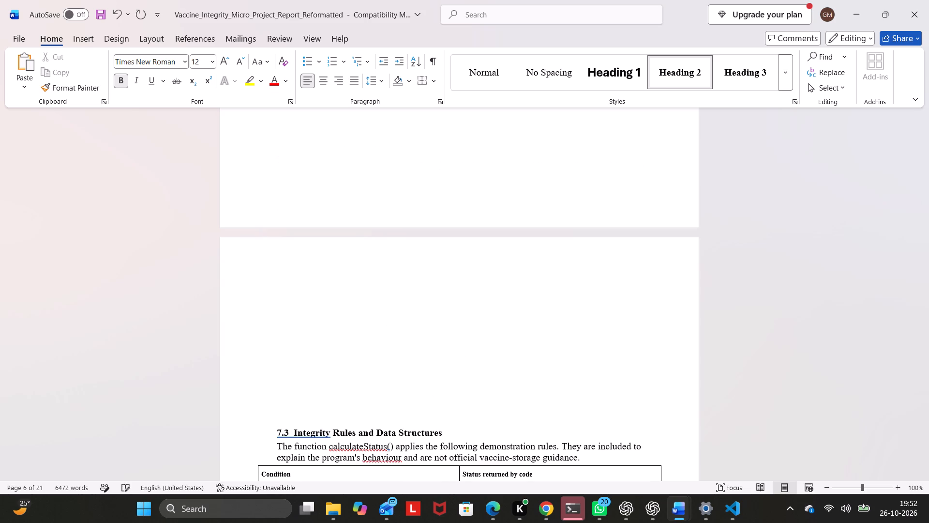
key(BackSpace)
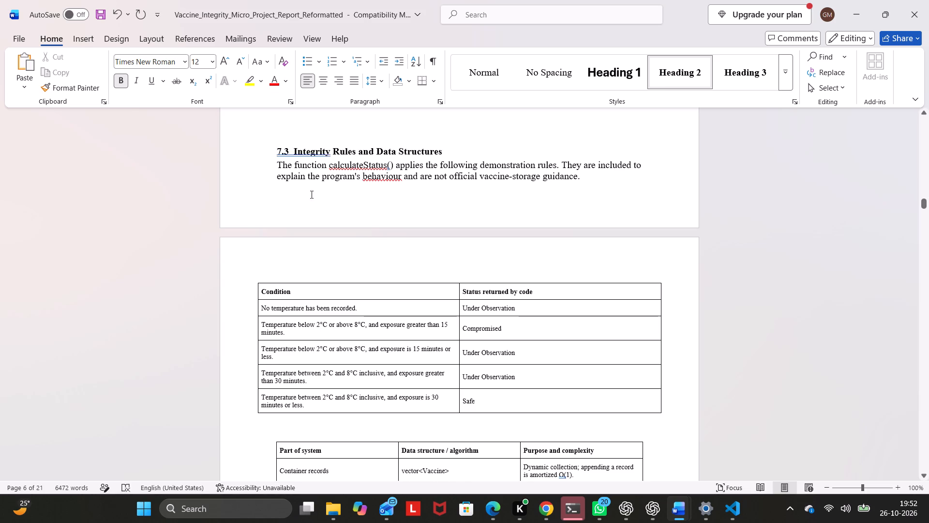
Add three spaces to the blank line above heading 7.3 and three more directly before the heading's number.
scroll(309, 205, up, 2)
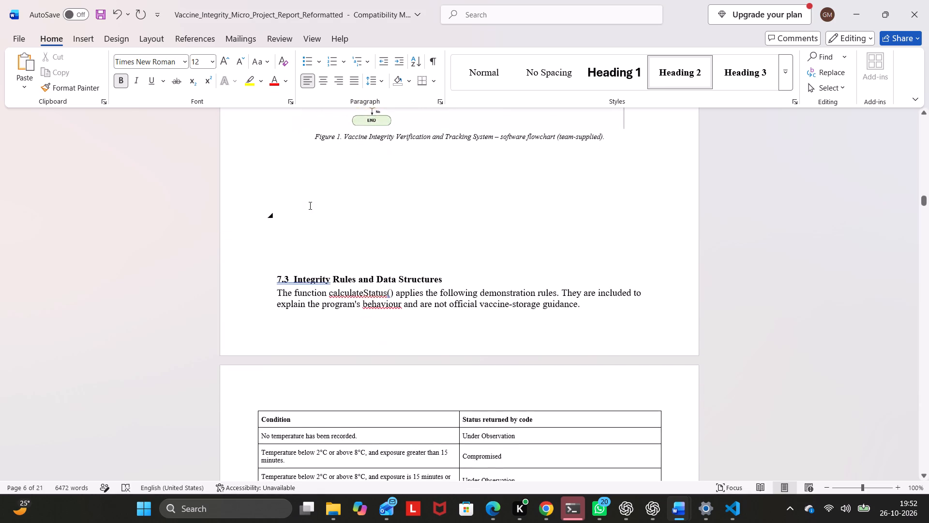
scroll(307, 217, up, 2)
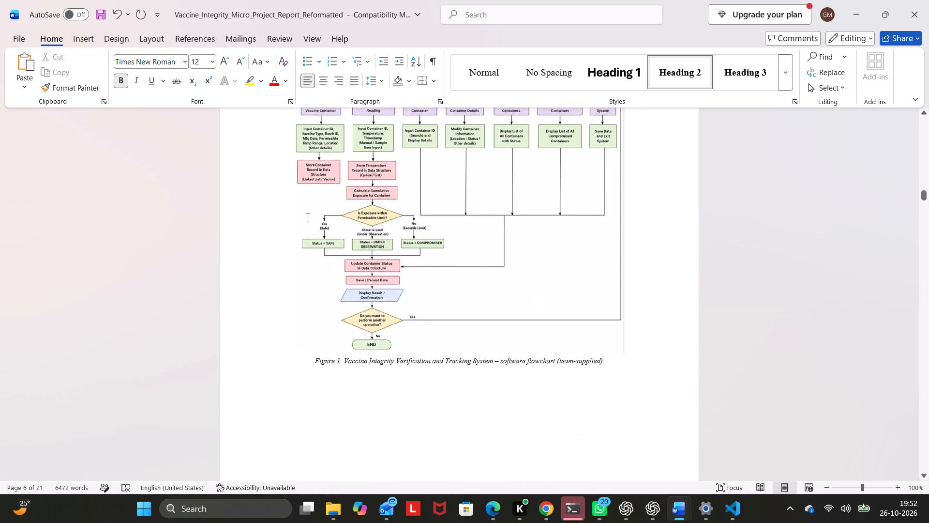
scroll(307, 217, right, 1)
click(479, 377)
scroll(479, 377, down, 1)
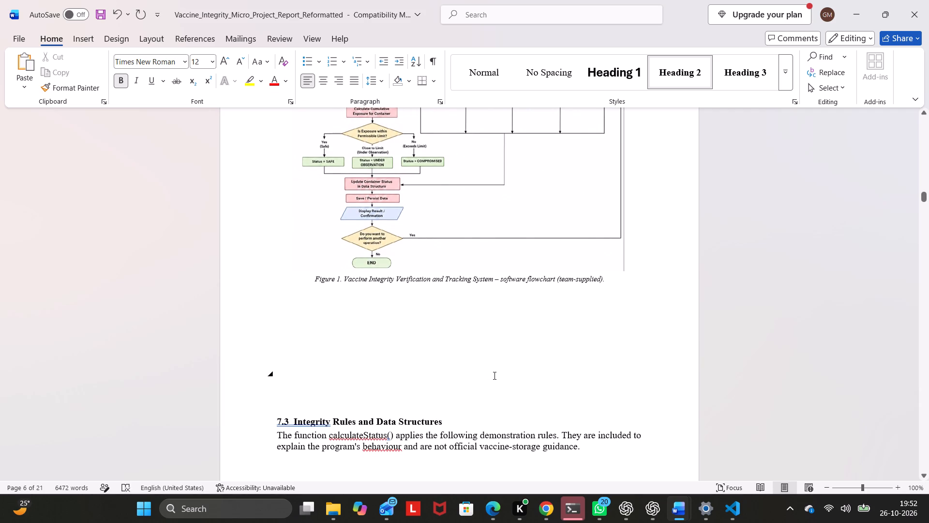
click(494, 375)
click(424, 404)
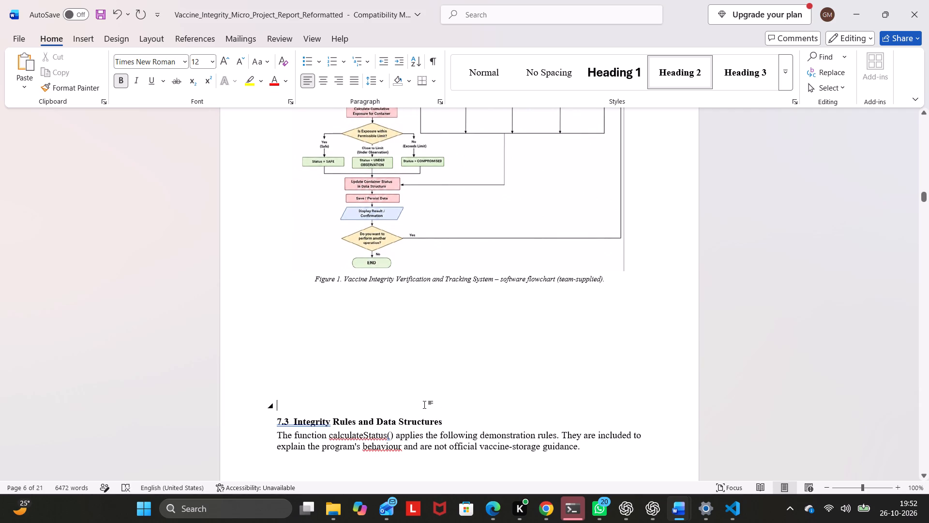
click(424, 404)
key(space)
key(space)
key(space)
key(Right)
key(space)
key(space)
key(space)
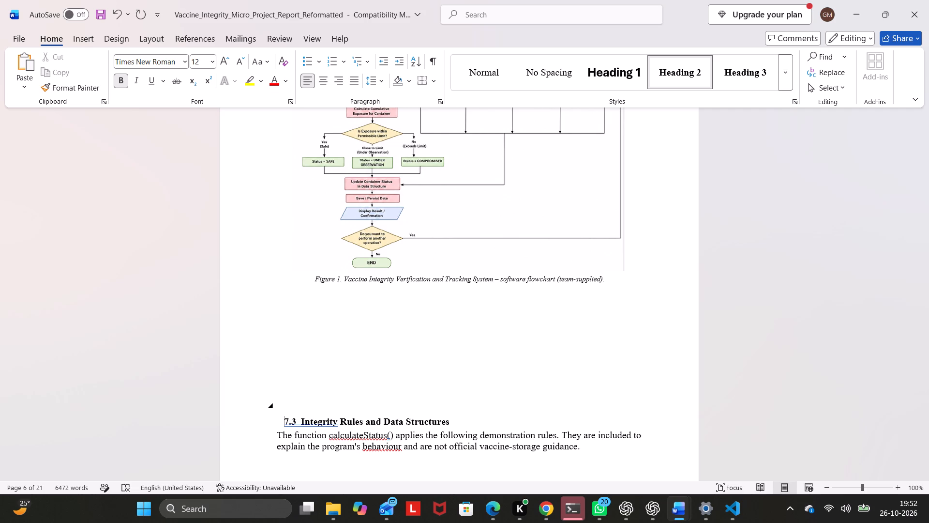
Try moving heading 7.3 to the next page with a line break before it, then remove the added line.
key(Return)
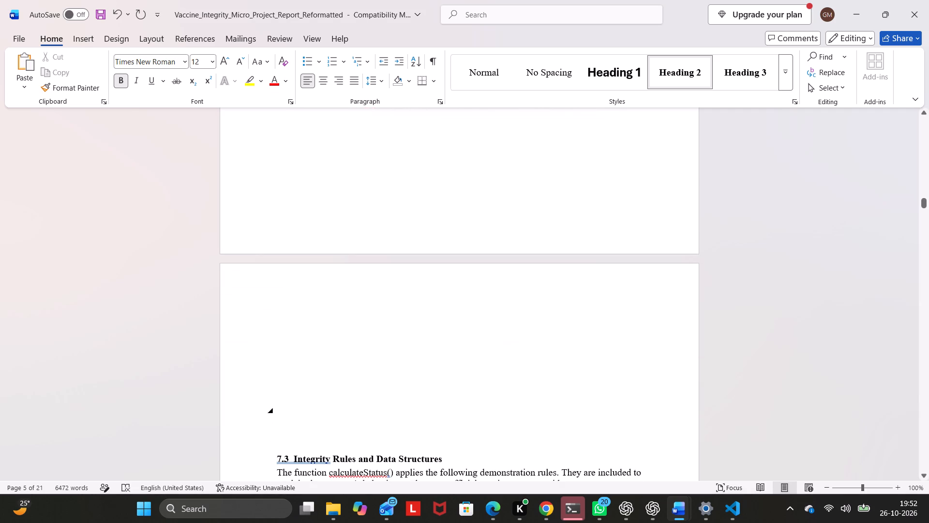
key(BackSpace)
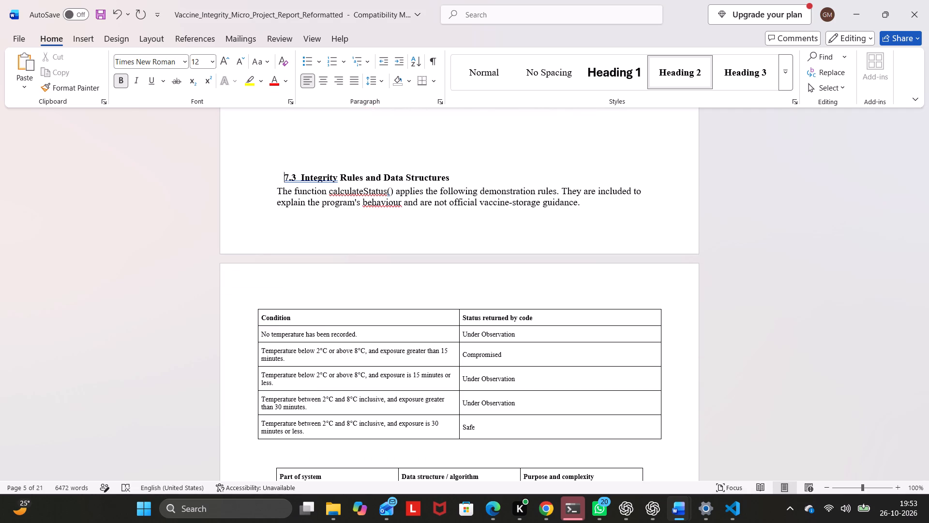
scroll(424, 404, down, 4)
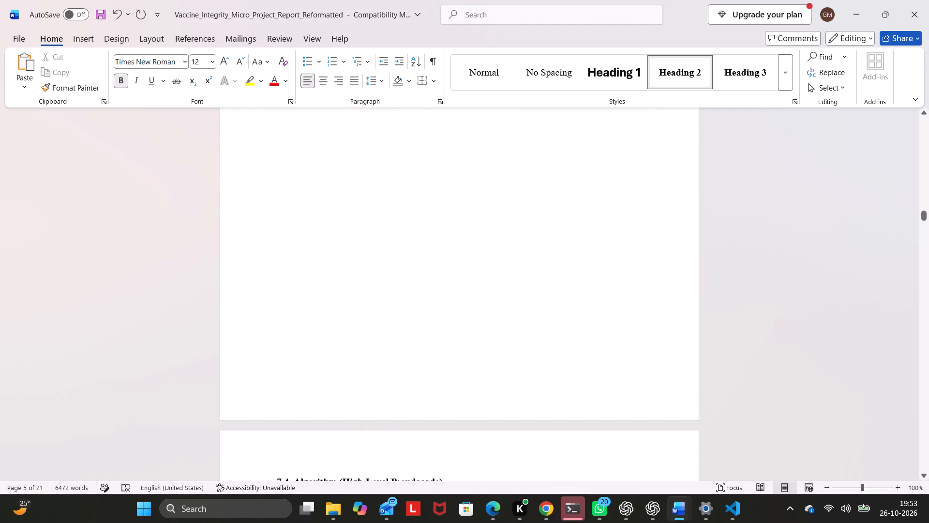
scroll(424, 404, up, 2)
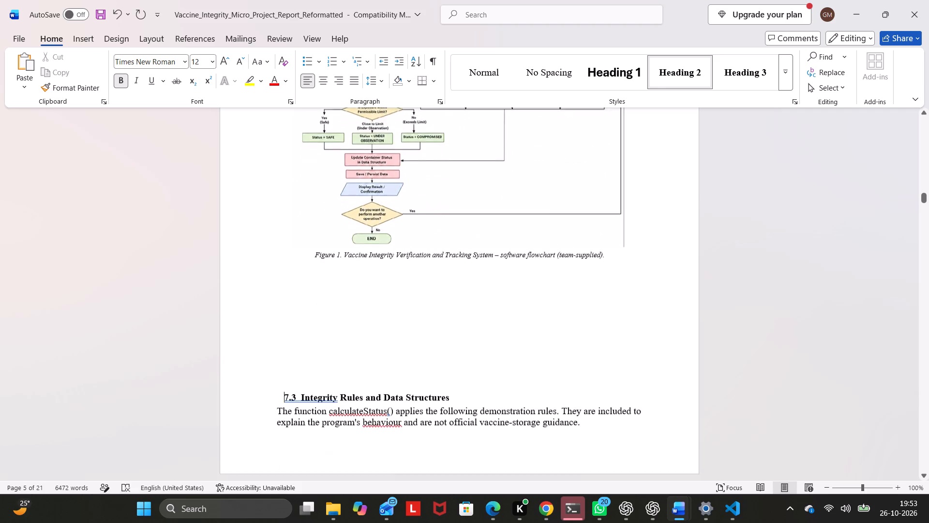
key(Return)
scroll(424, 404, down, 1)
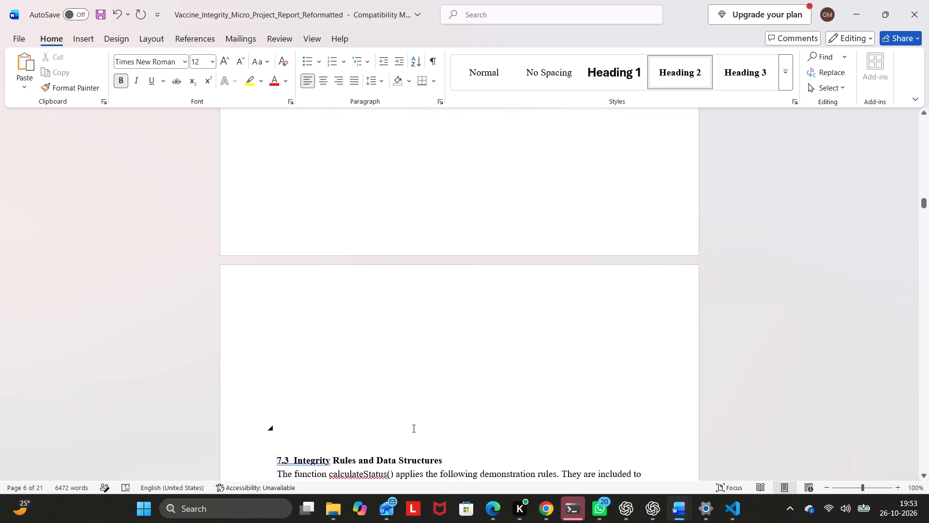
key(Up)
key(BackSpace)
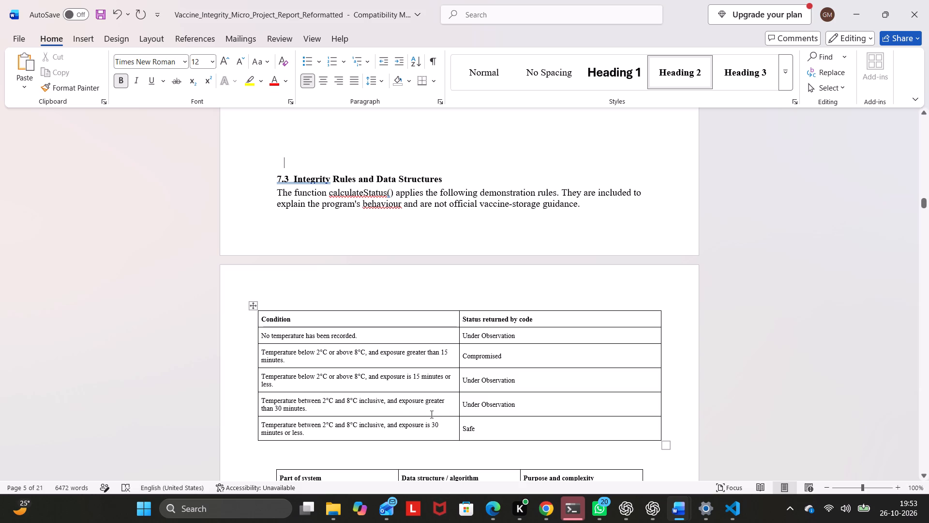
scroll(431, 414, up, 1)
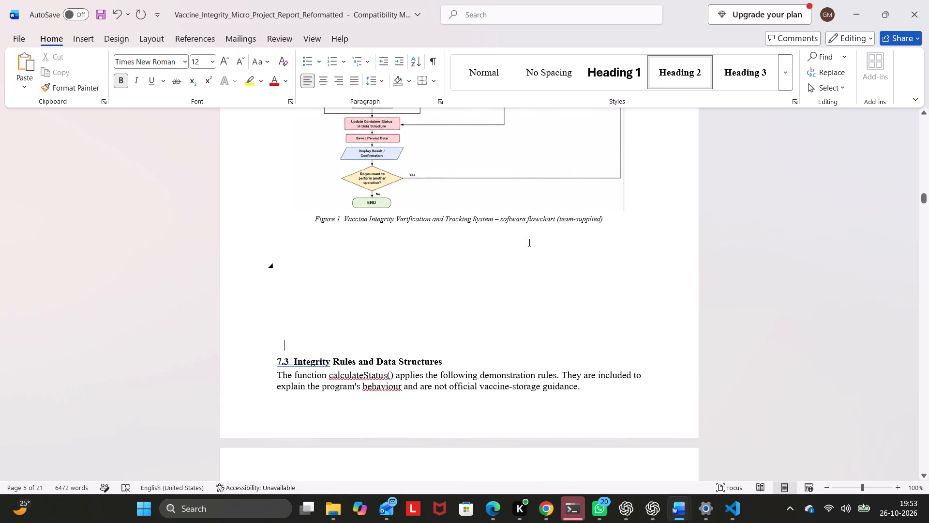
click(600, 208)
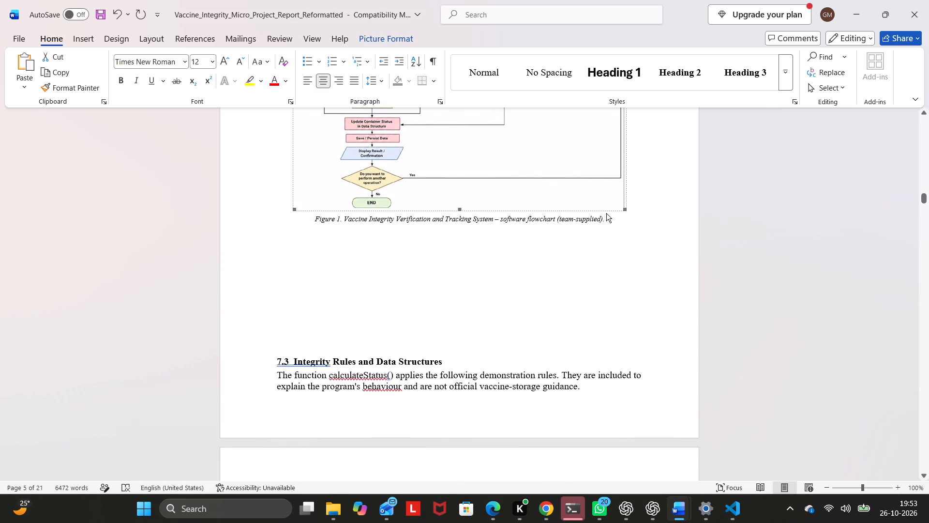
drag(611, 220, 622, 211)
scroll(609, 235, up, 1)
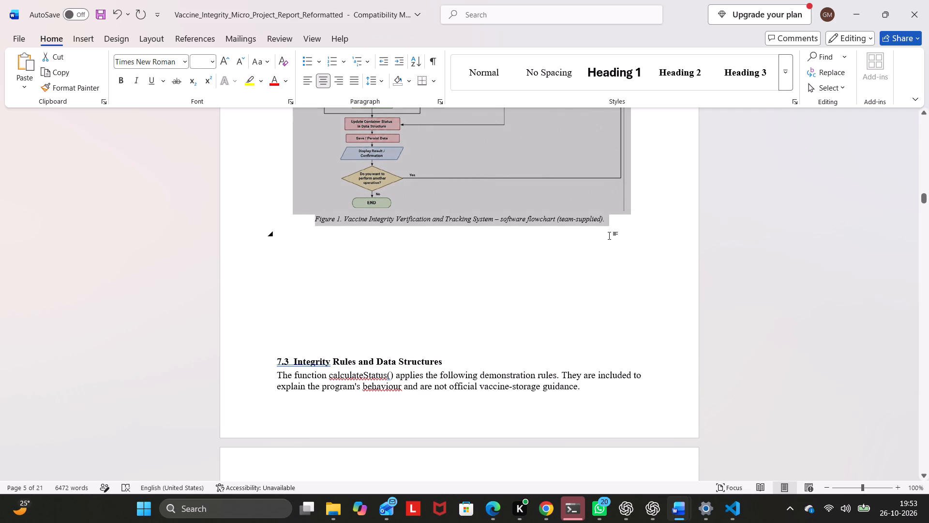
Replace three blank lines between the Figure 1 caption and heading 7.3 with three new ones so the section starts on the next page.
click(542, 322)
click(464, 349)
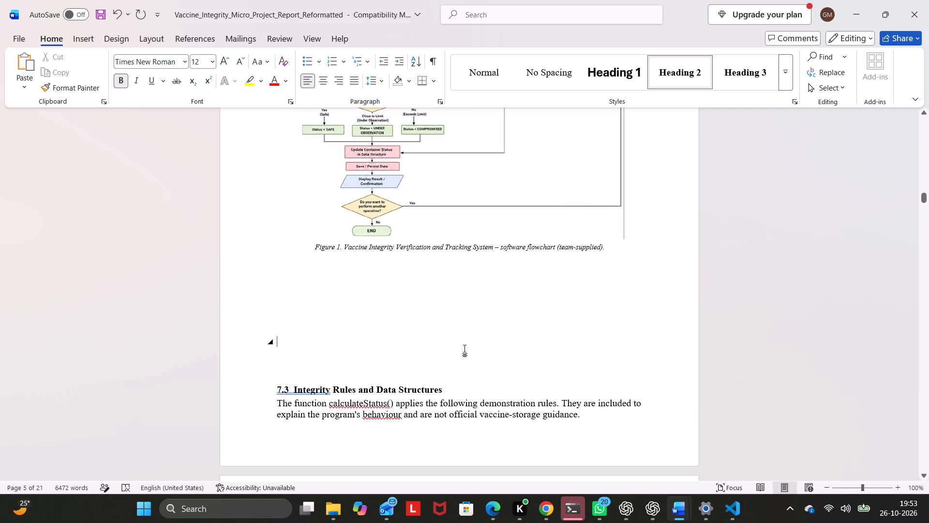
double_click(464, 349)
key(BackSpace)
key(BackSpace)
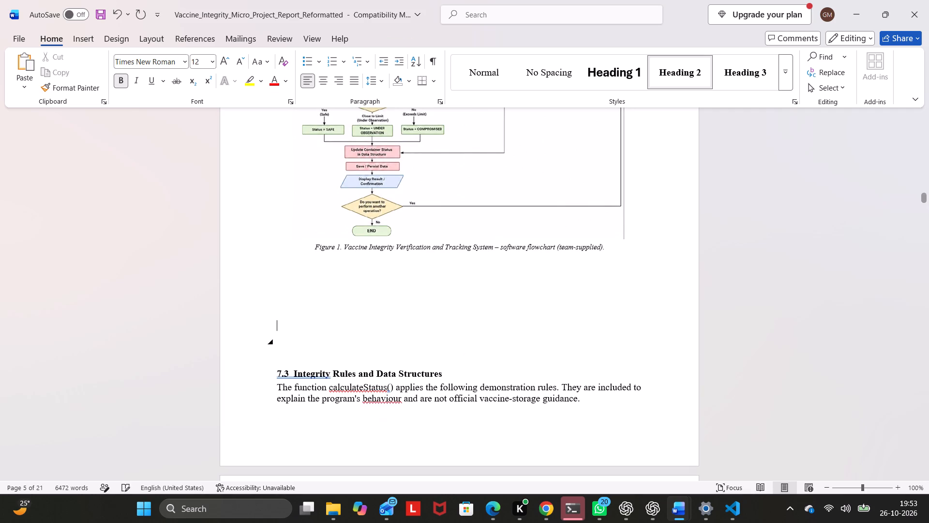
key(BackSpace)
key(Return)
key(Return)
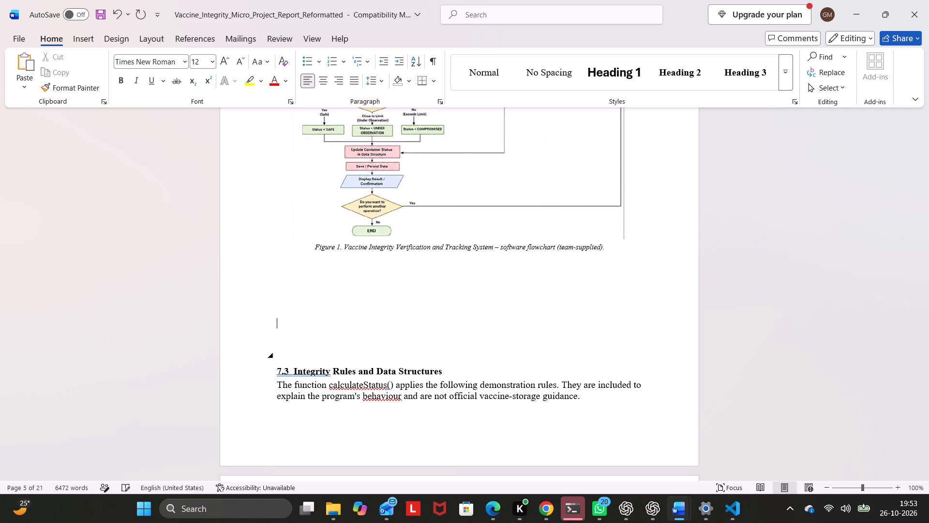
key(Return)
Check how section 7.3's tables and the section 7.4 pseudocode are laid out across the pages.
scroll(464, 349, down, 2)
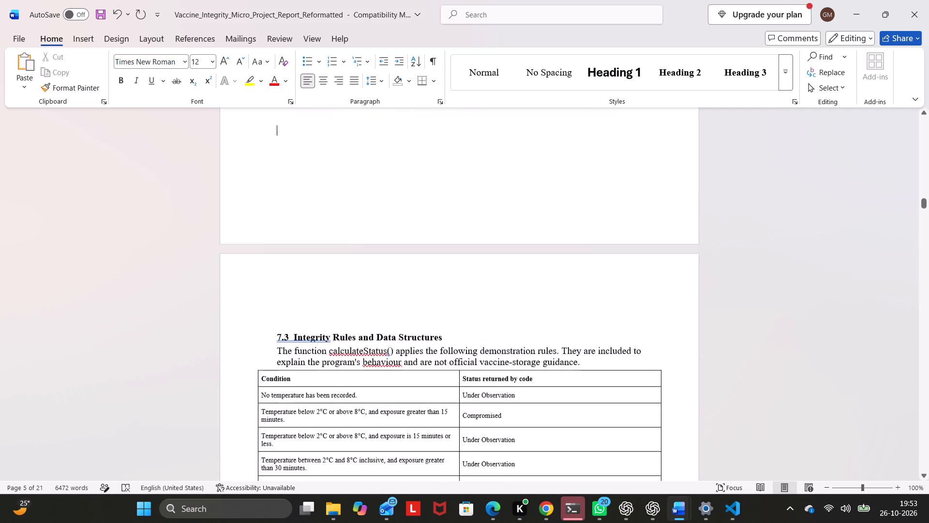
scroll(464, 349, down, 2)
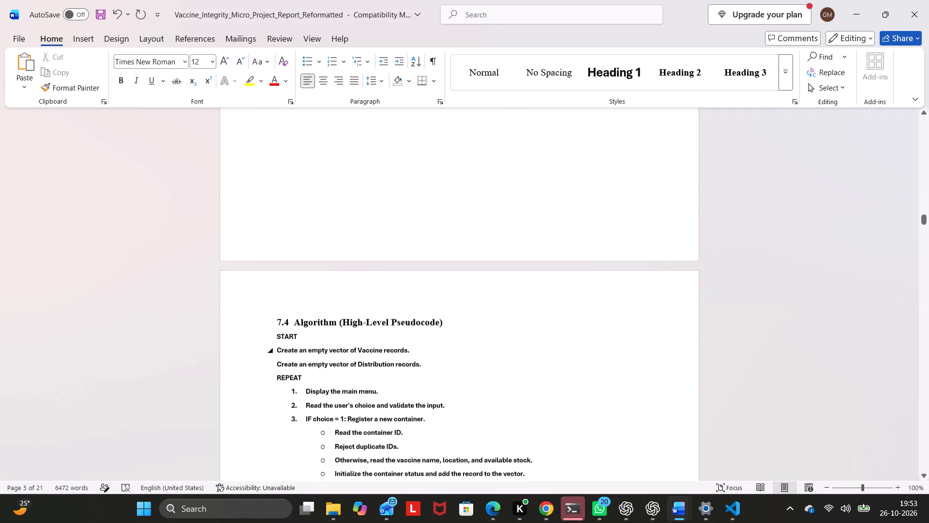
scroll(464, 349, up, 1)
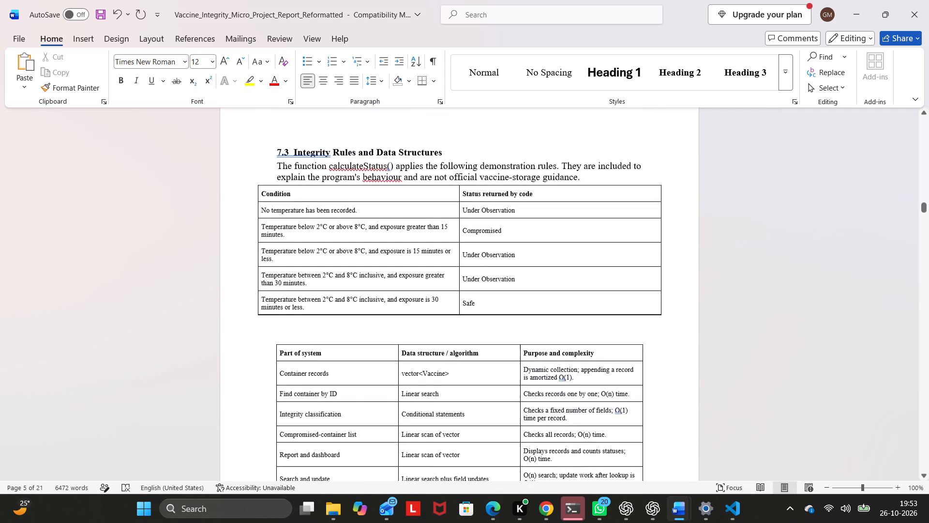
scroll(464, 349, up, 1)
scroll(464, 349, down, 2)
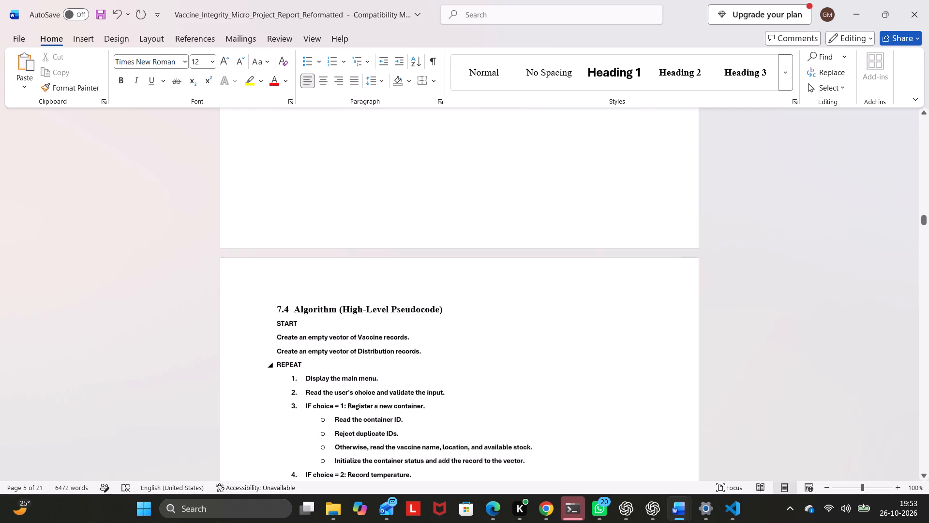
scroll(464, 349, down, 5)
scroll(464, 349, up, 1)
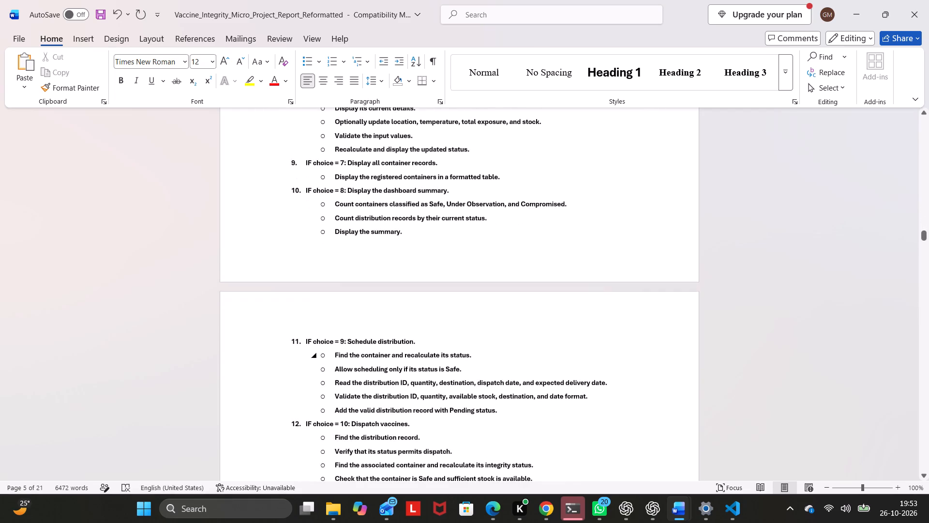
scroll(464, 349, up, 1)
scroll(464, 349, down, 1)
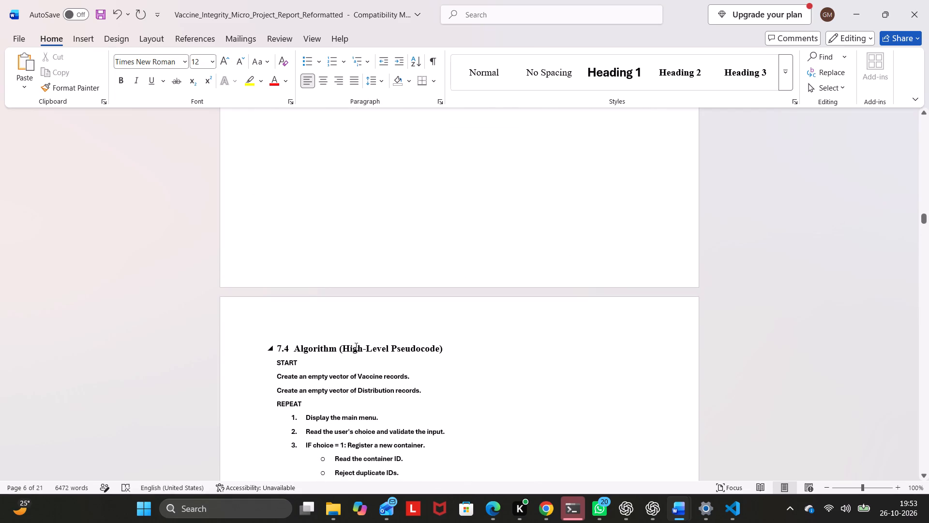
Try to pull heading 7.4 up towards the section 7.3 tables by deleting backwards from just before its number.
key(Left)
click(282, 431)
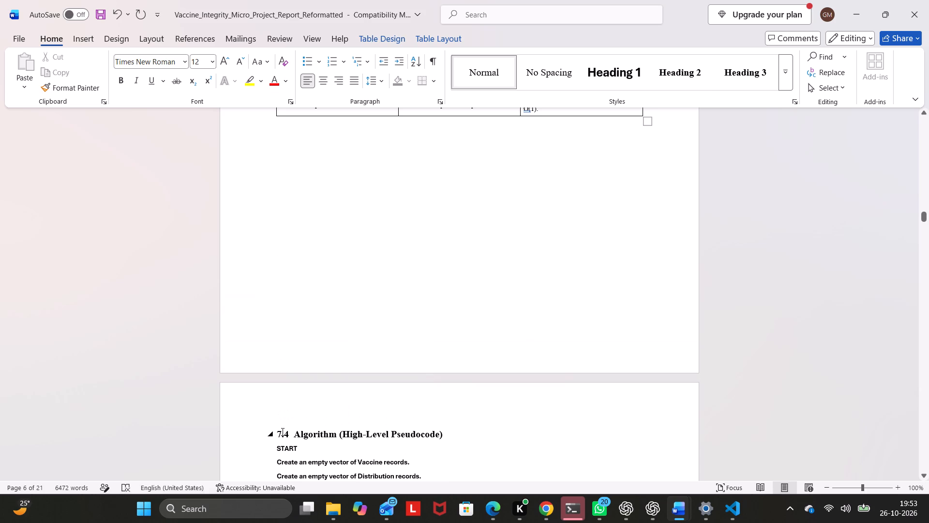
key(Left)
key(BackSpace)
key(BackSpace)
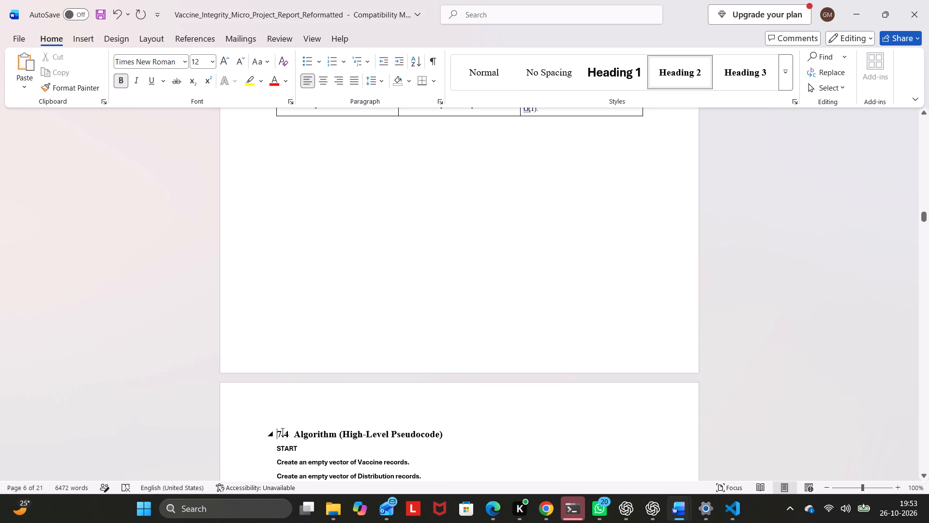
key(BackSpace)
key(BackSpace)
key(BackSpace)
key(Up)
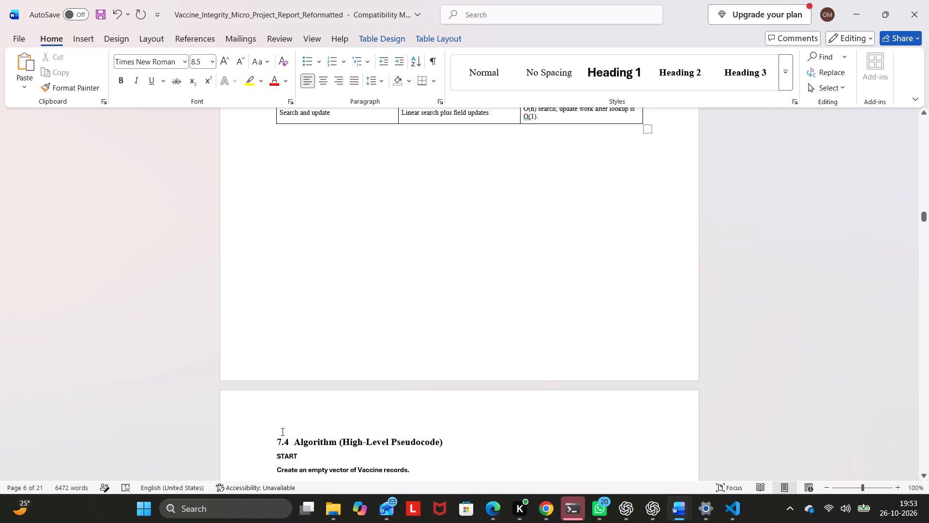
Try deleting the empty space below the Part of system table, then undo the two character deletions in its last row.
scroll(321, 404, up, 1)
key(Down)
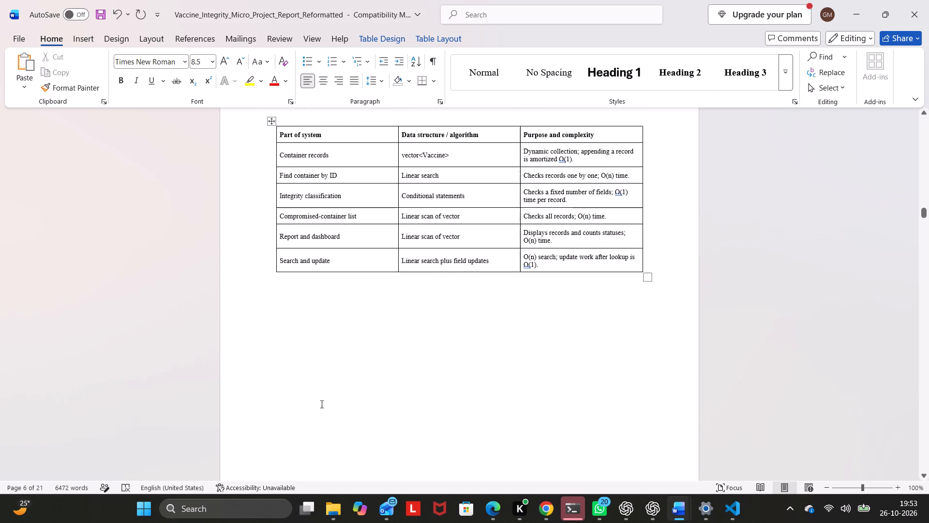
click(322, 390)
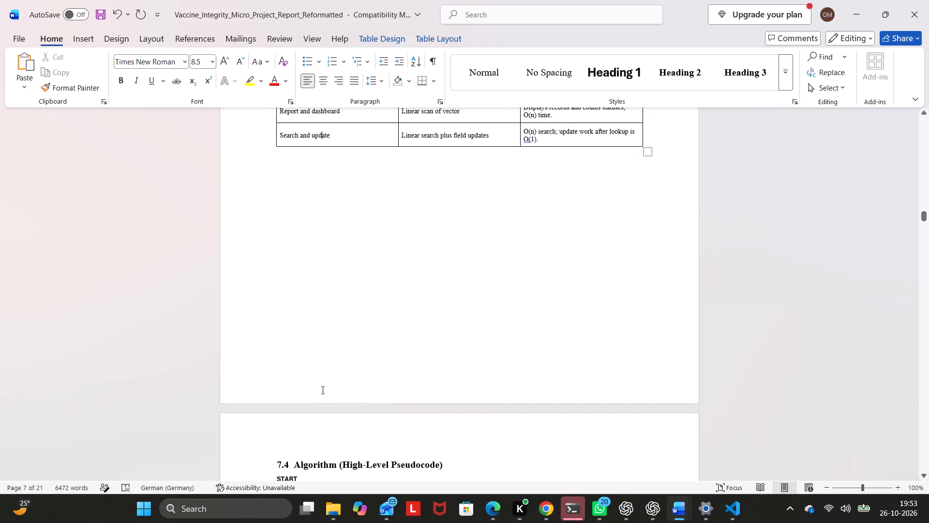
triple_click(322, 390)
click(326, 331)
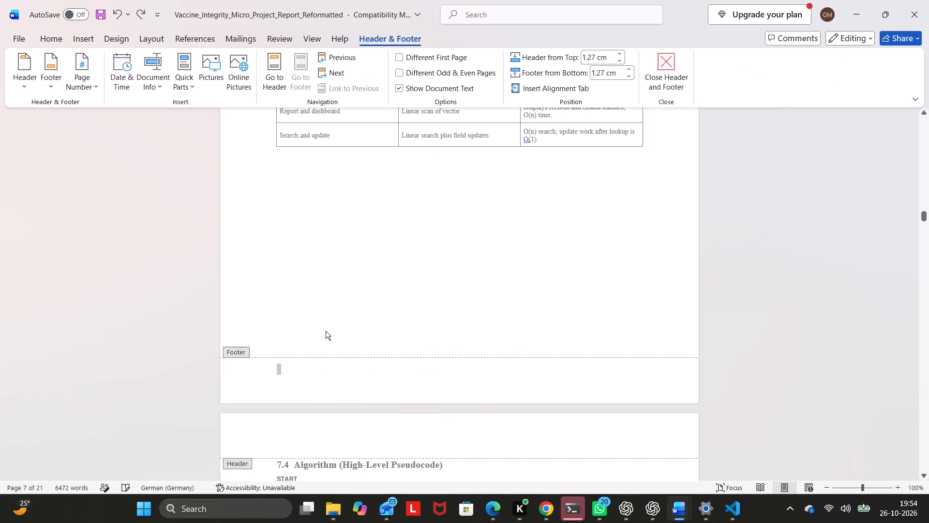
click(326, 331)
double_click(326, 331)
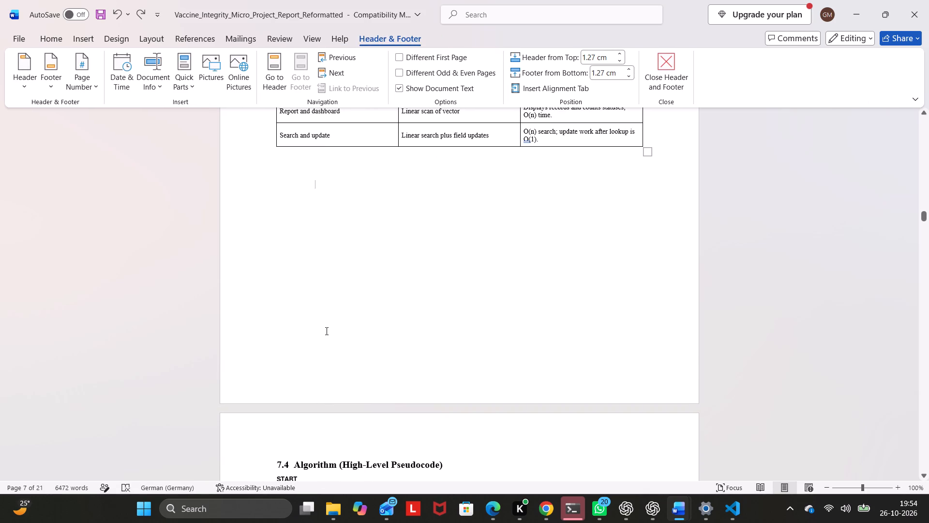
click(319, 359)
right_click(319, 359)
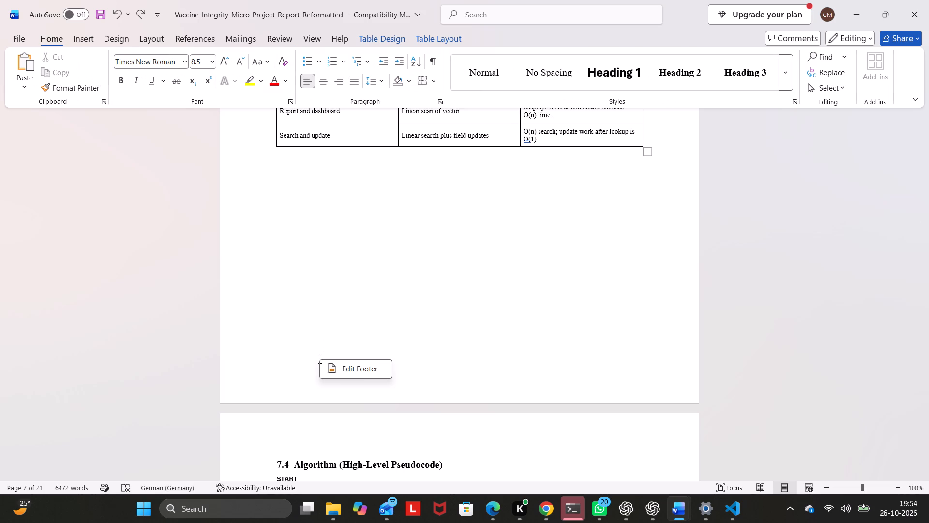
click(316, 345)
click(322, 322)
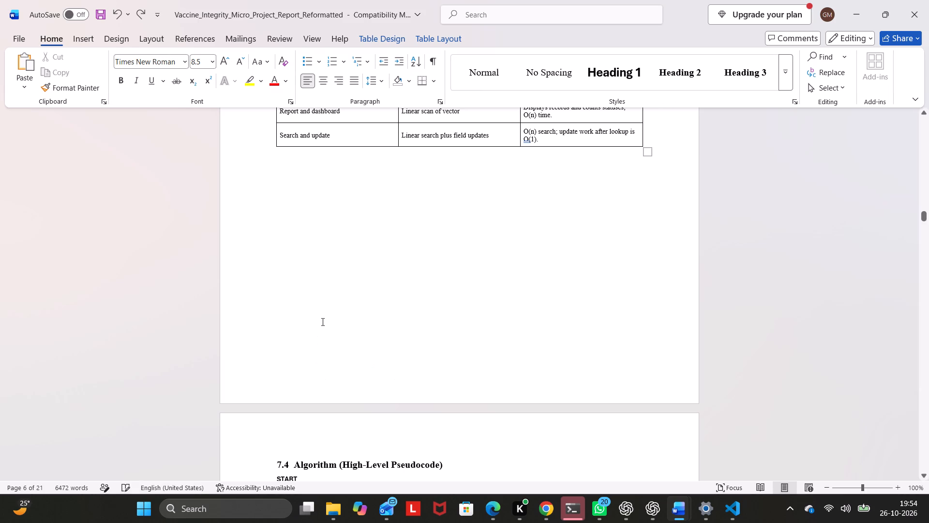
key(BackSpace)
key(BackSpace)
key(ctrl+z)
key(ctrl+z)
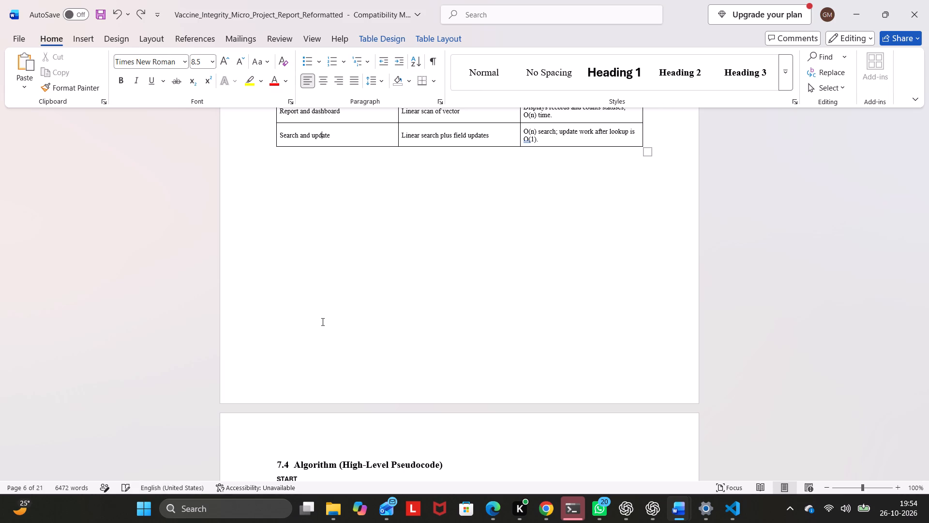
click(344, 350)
Add two blank lines between section 7.3's introductory paragraph and the Condition table.
scroll(358, 312, up, 3)
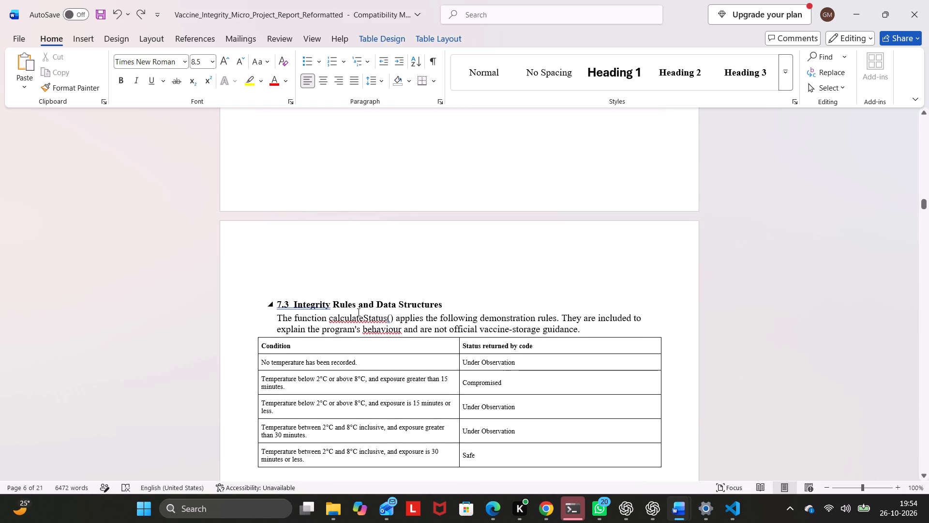
click(586, 326)
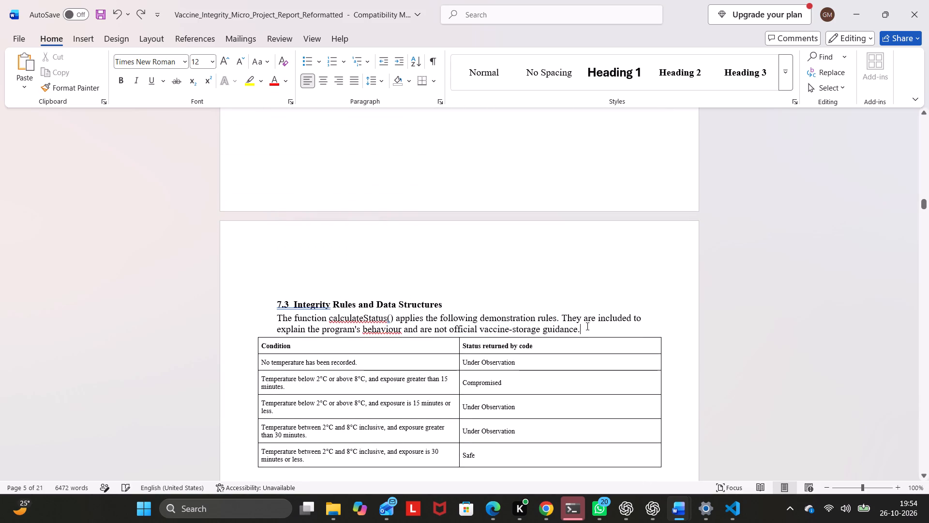
key(Return)
key(Return)
Add two blank lines between the Condition table and the Part of system table in section 7.3.
scroll(586, 326, down, 1)
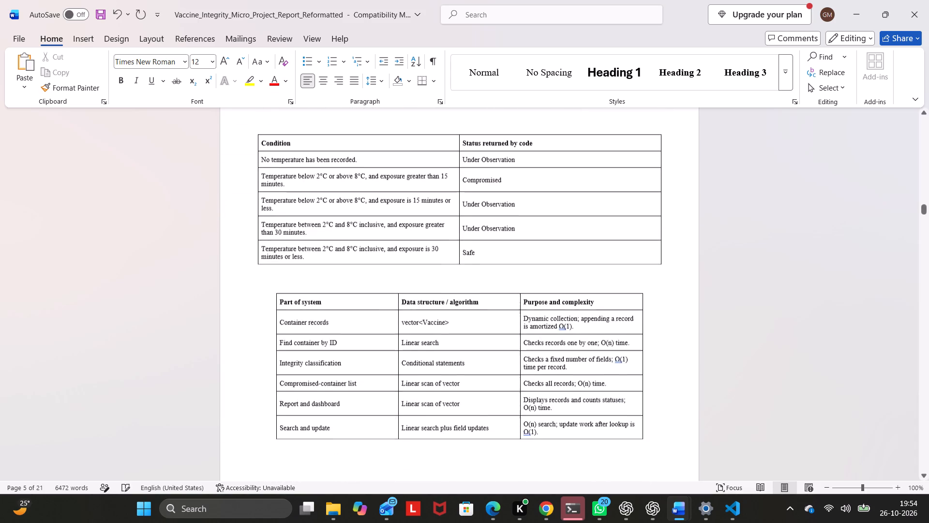
scroll(586, 326, down, 2)
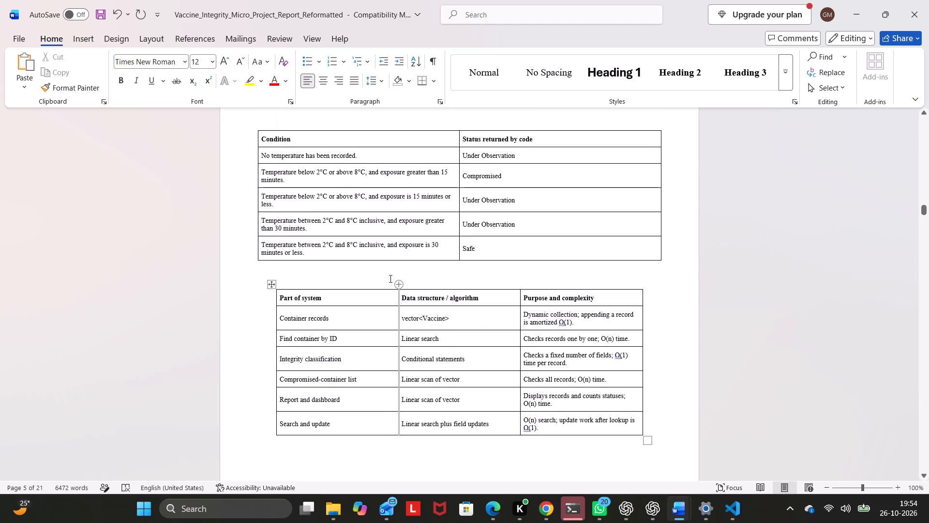
click(390, 278)
key(Return)
key(Return)
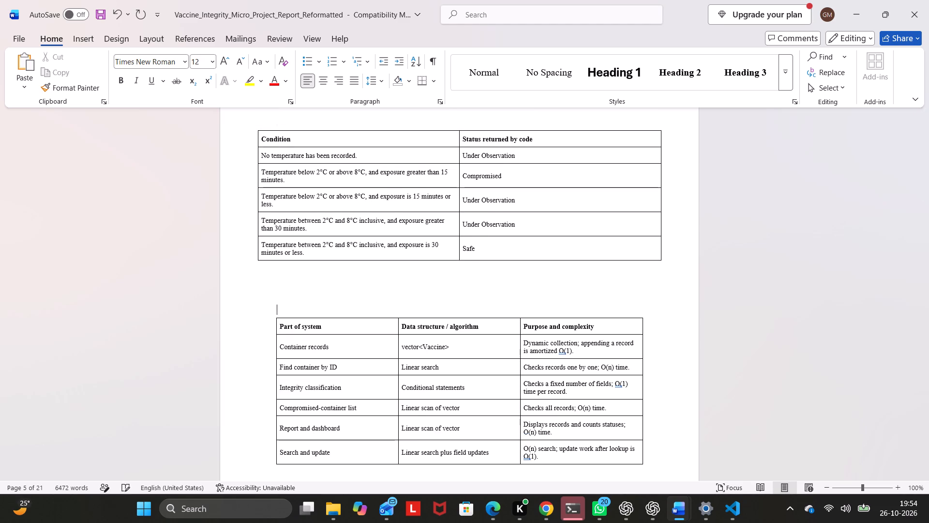
Review the page layout from section 7.3 through the module descriptions, tables, figures and Appendix A to the end of Appendix B.
scroll(390, 278, down, 2)
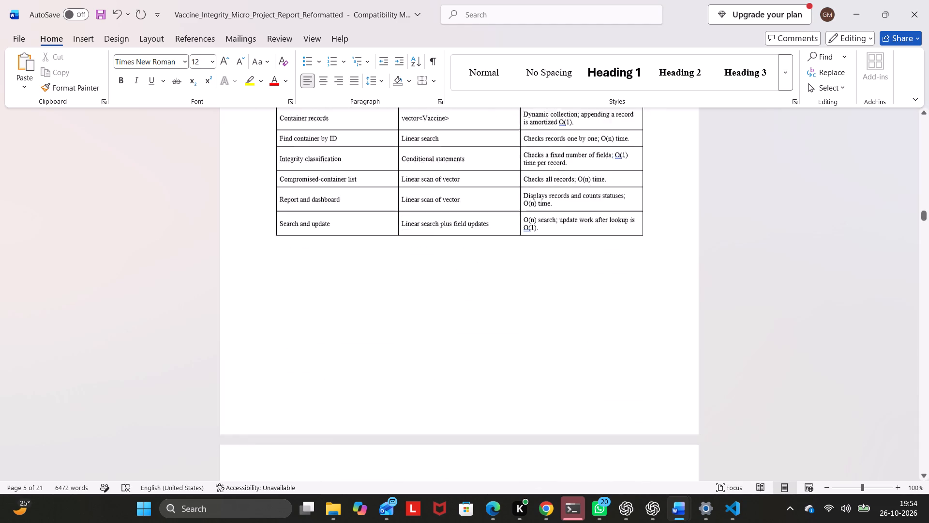
scroll(390, 278, down, 2)
scroll(390, 278, up, 3)
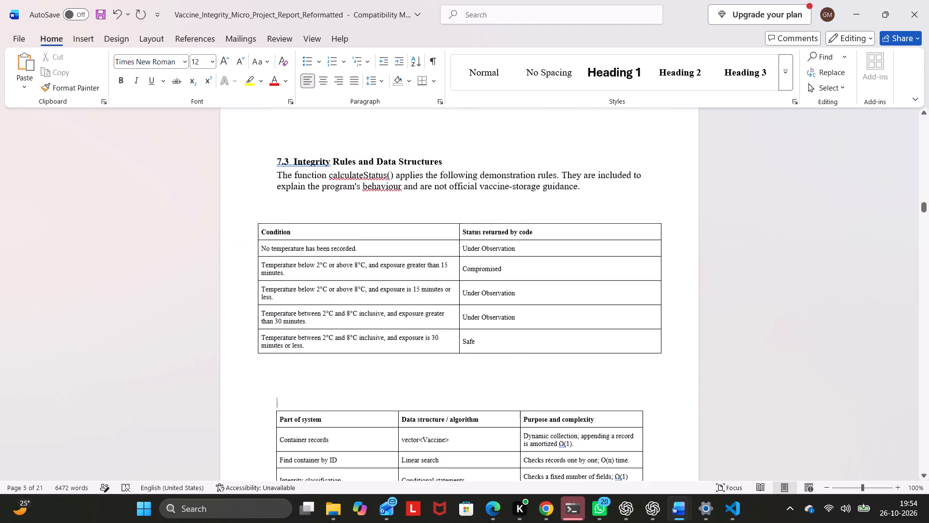
scroll(390, 278, down, 6)
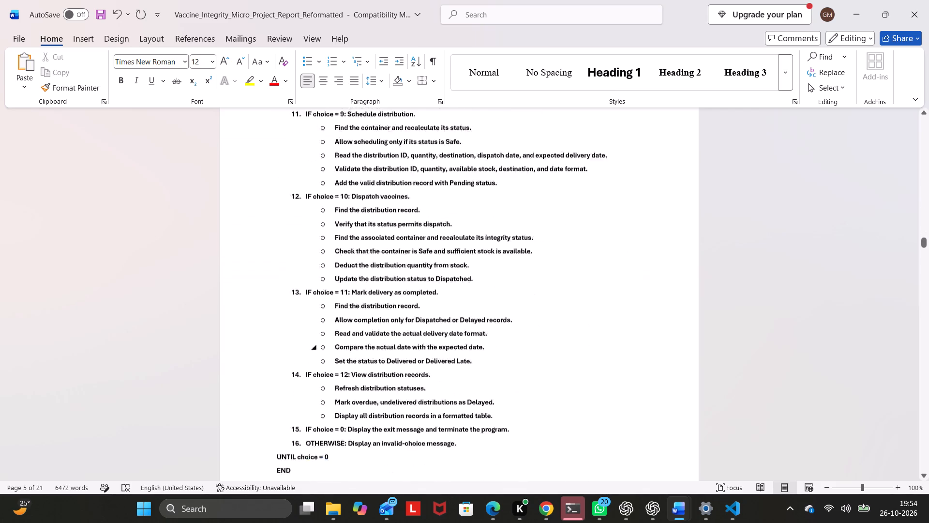
scroll(390, 278, down, 5)
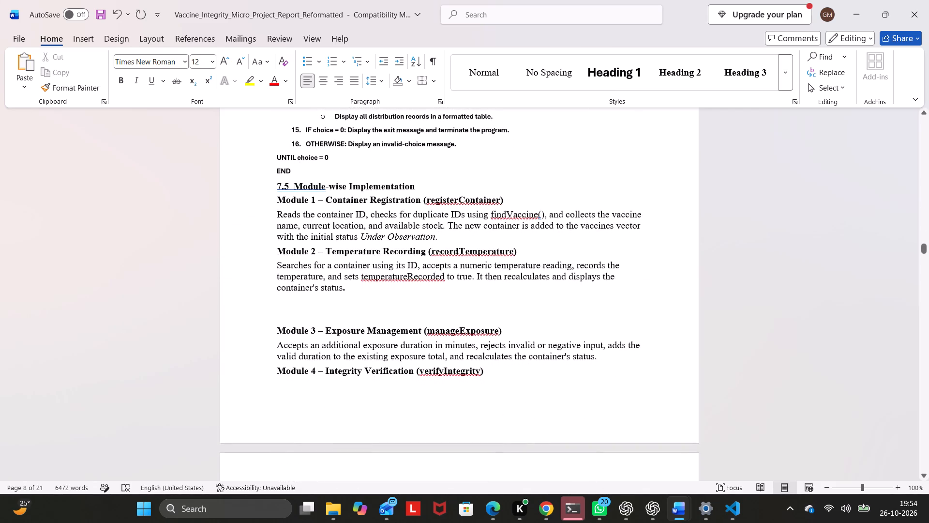
scroll(390, 278, down, 2)
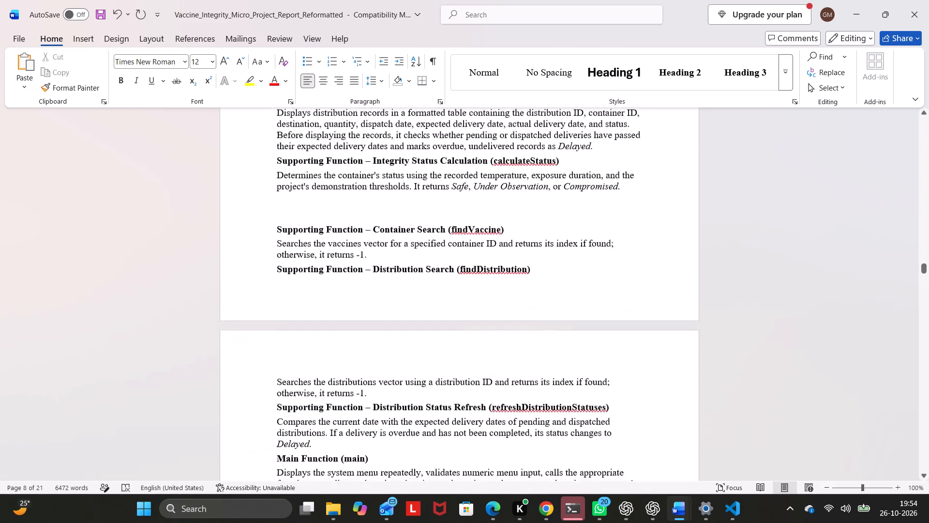
scroll(390, 278, down, 4)
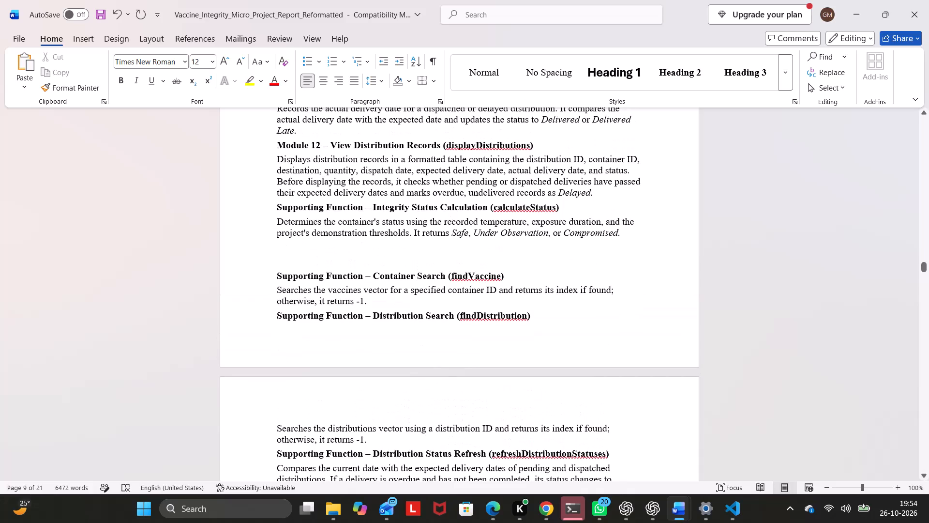
scroll(390, 278, down, 3)
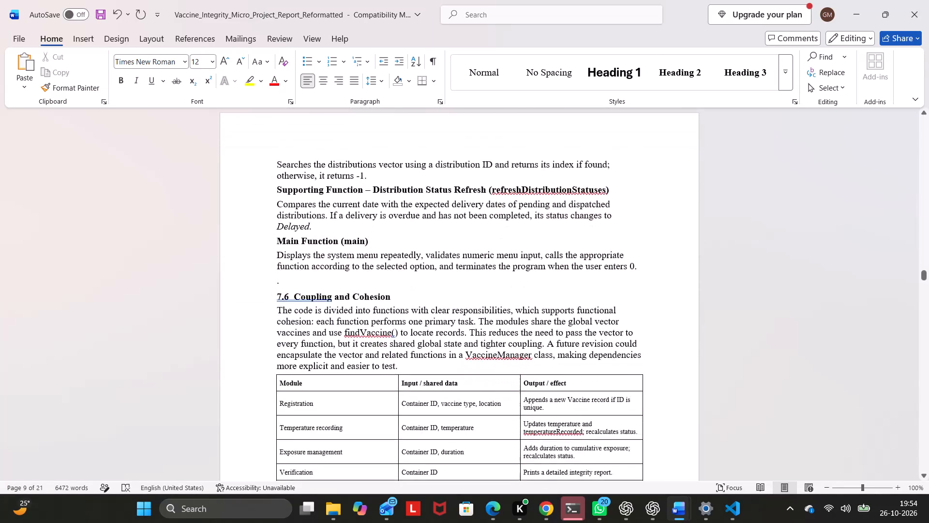
scroll(390, 278, down, 1)
scroll(390, 278, up, 1)
scroll(390, 278, down, 1)
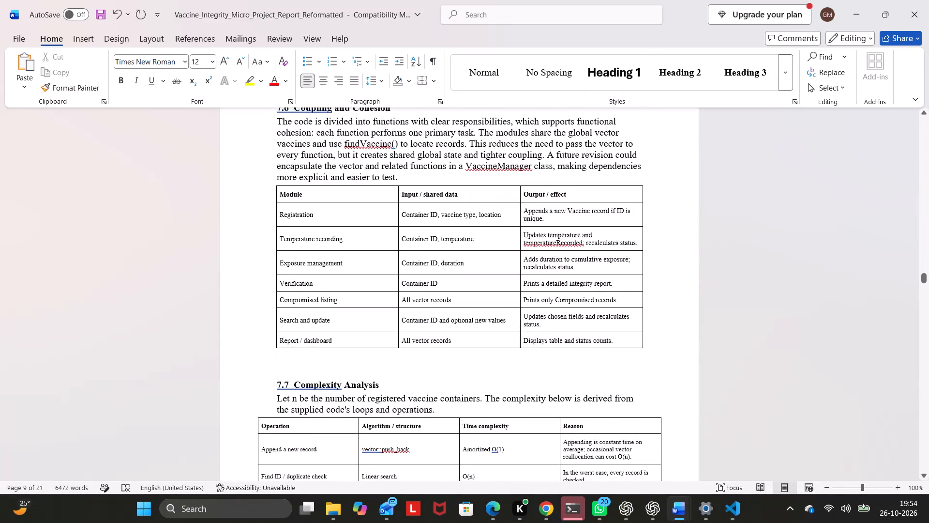
scroll(390, 278, down, 2)
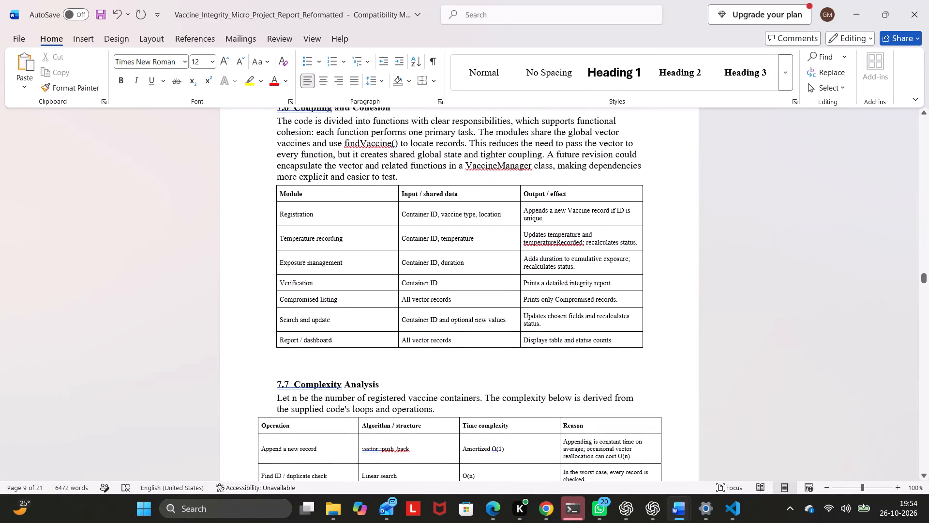
scroll(390, 278, down, 5)
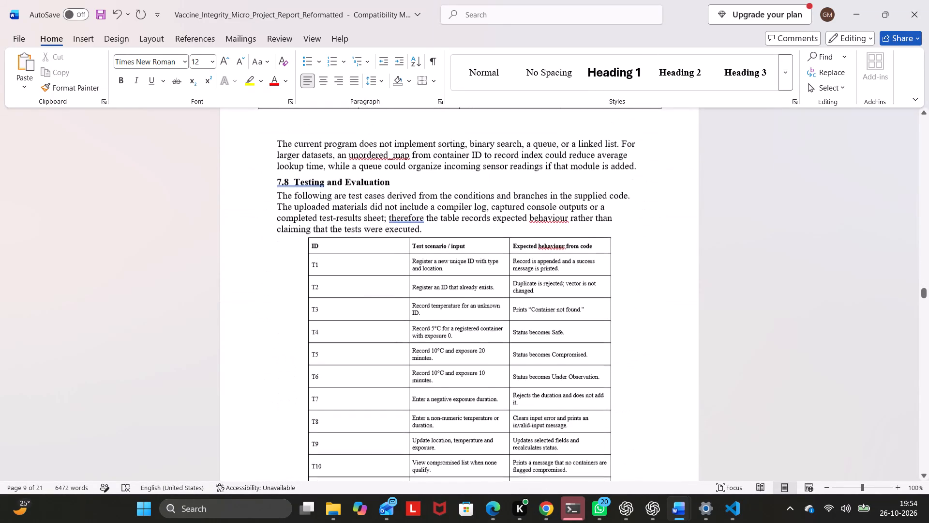
scroll(390, 278, down, 5)
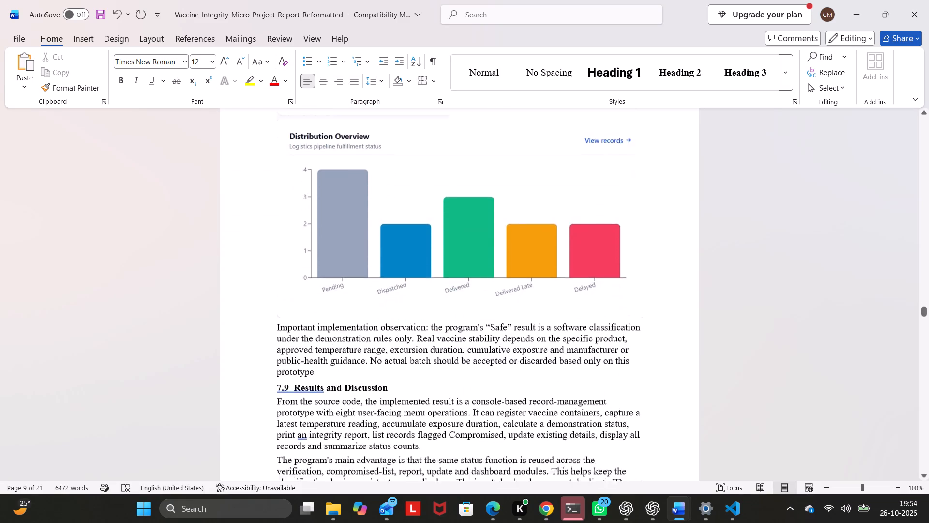
scroll(390, 278, down, 5)
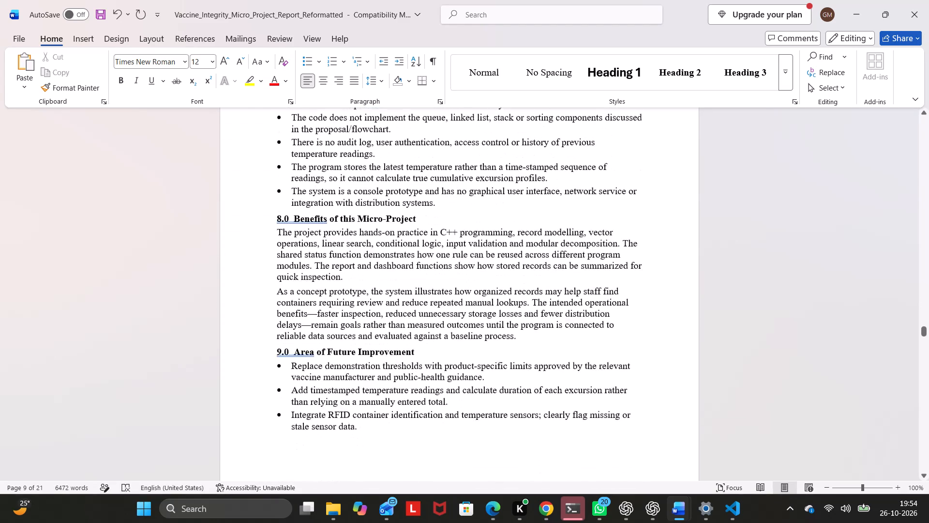
scroll(390, 278, down, 5)
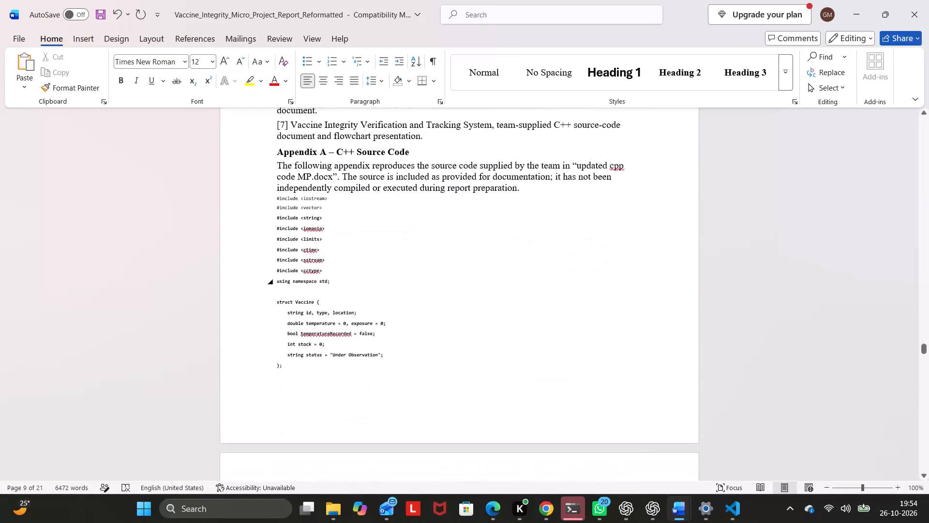
scroll(390, 278, down, 8)
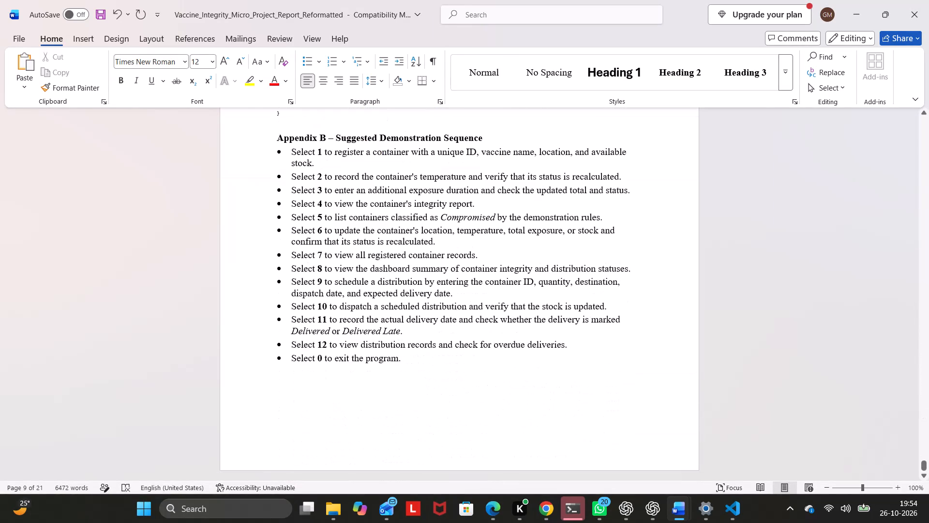
Save a copy of the report to the OneDrive Desktop folder under the file name Micro_Project_Report_.
click(14, 45)
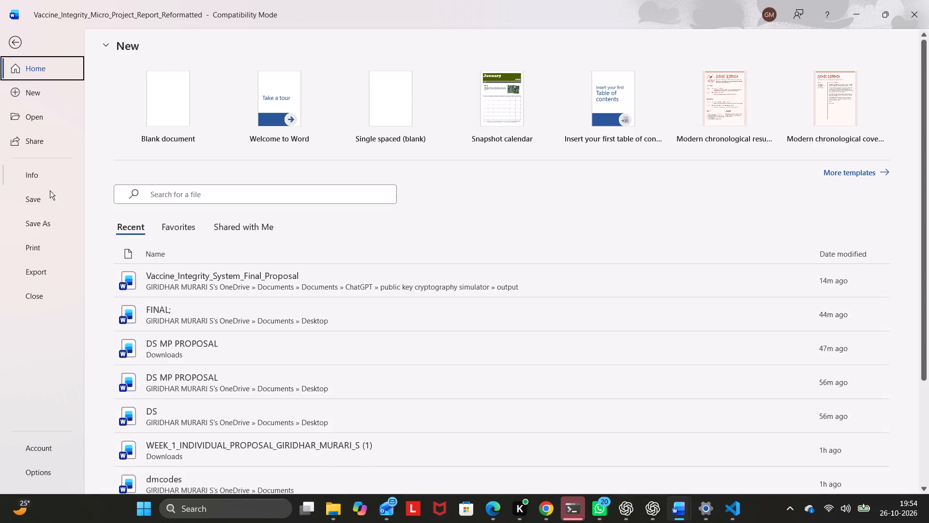
click(50, 223)
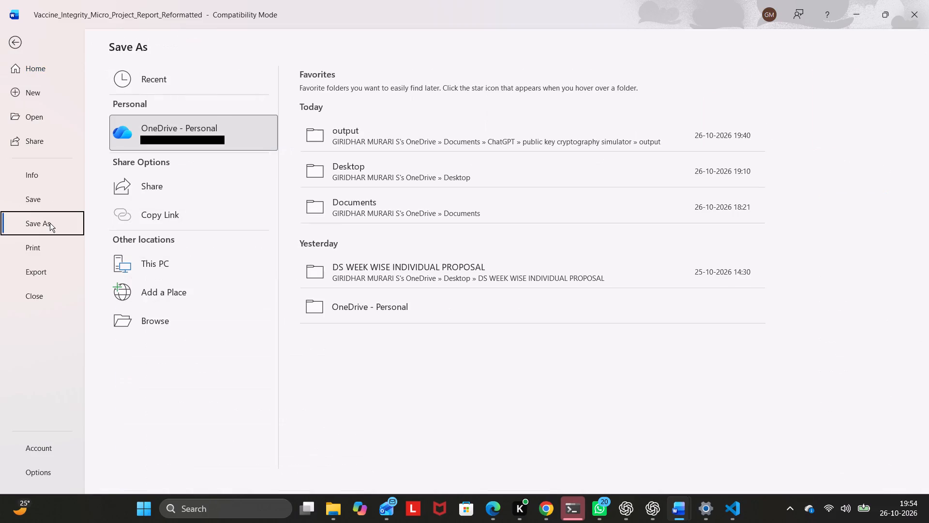
click(389, 166)
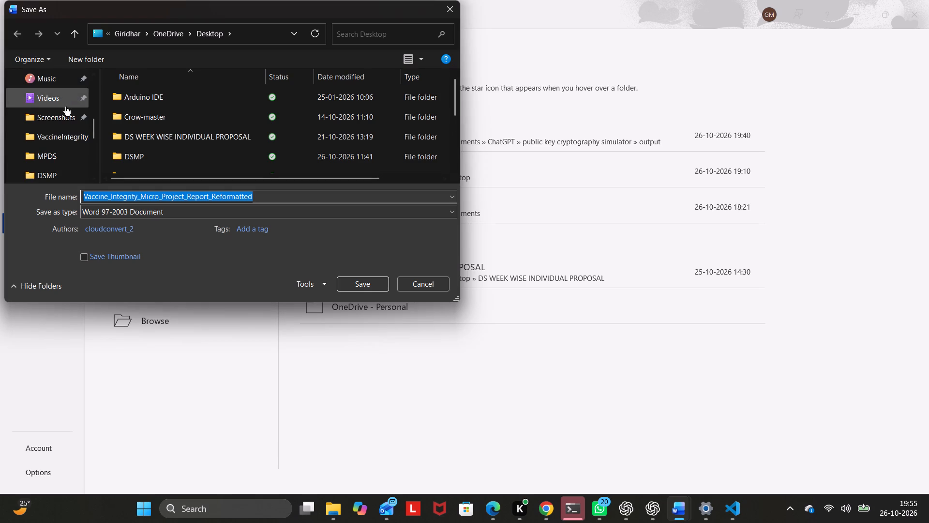
scroll(65, 107, up, 4)
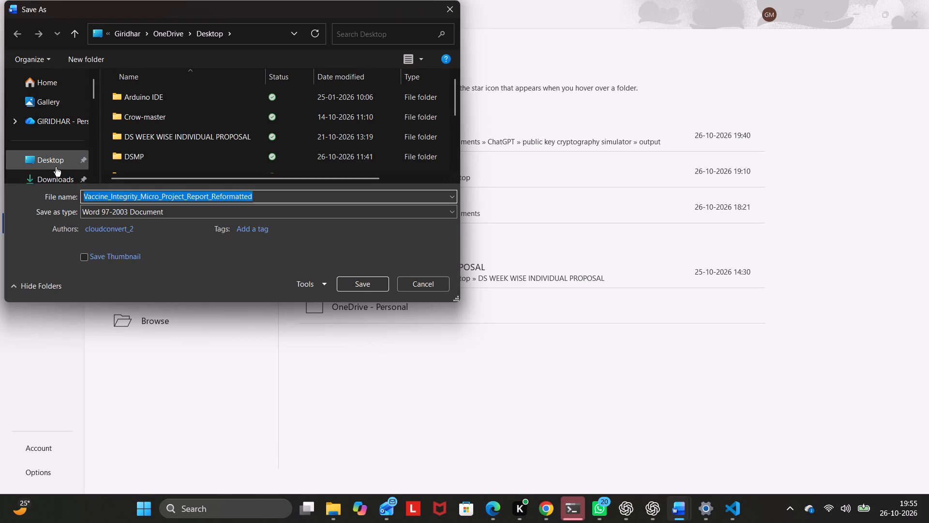
click(56, 167)
click(257, 198)
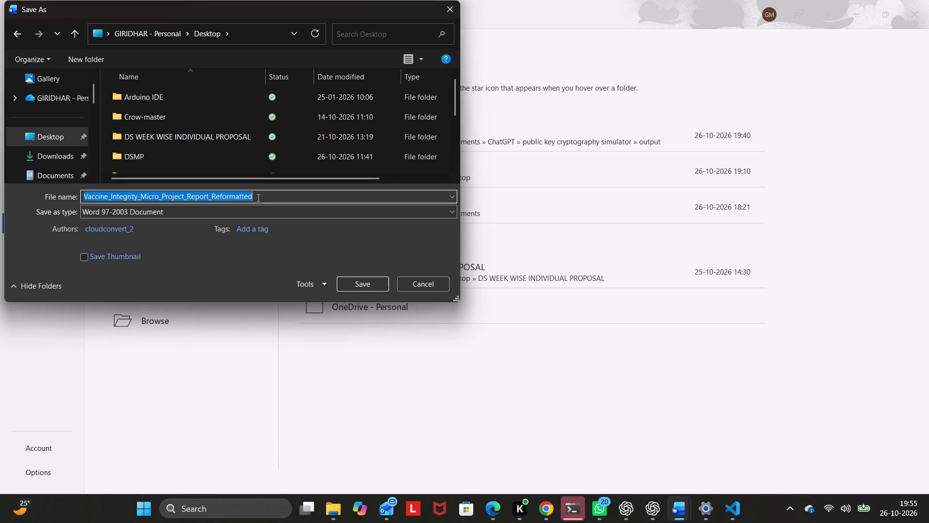
click(257, 198)
key(BackSpace)
key(BackSpace)
key(BackSpace)
key(BackSpace)
key(BackSpace)
key(BackSpace)
key(BackSpace)
key(BackSpace)
key(BackSpace)
key(BackSpace)
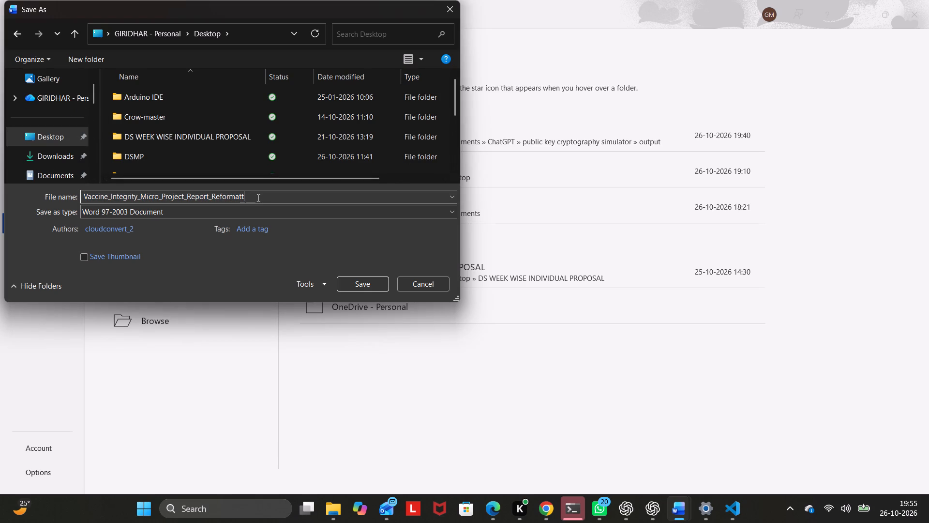
key(BackSpace)
key(Left)
key(Left)
key(Left)
key(Left)
key(Left)
key(Left)
key(Left)
key(Left)
key(Left)
key(Left)
key(Left)
key(Left)
key(Left)
key(Left)
key(Left)
key(Left)
key(Left)
key(Left)
key(Left)
key(Left)
key(Left)
key(BackSpace)
key(BackSpace)
key(BackSpace)
key(BackSpace)
key(BackSpace)
key(BackSpace)
key(BackSpace)
key(BackSpace)
key(BackSpace)
key(BackSpace)
key(BackSpace)
key(BackSpace)
key(BackSpace)
key(BackSpace)
key(BackSpace)
key(BackSpace)
key(BackSpace)
key(BackSpace)
key(BackSpace)
key(BackSpace)
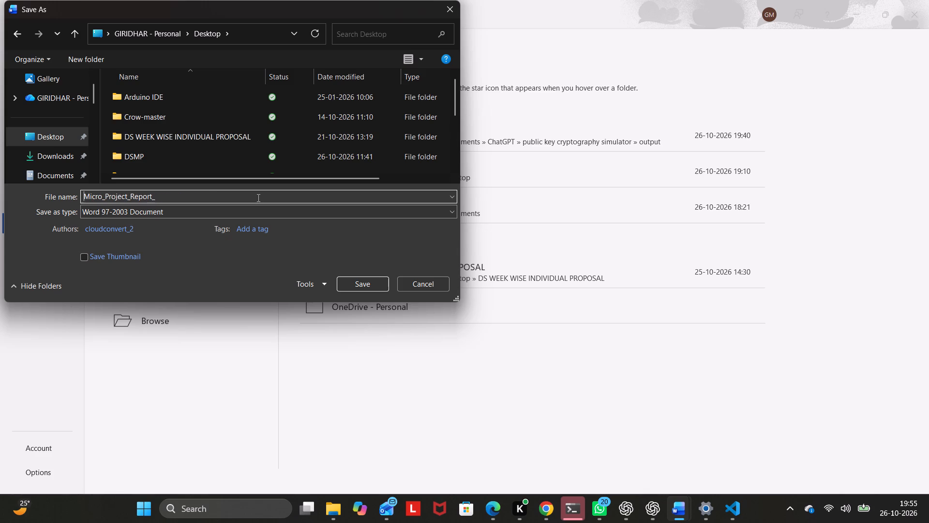
click(357, 283)
click(357, 283)
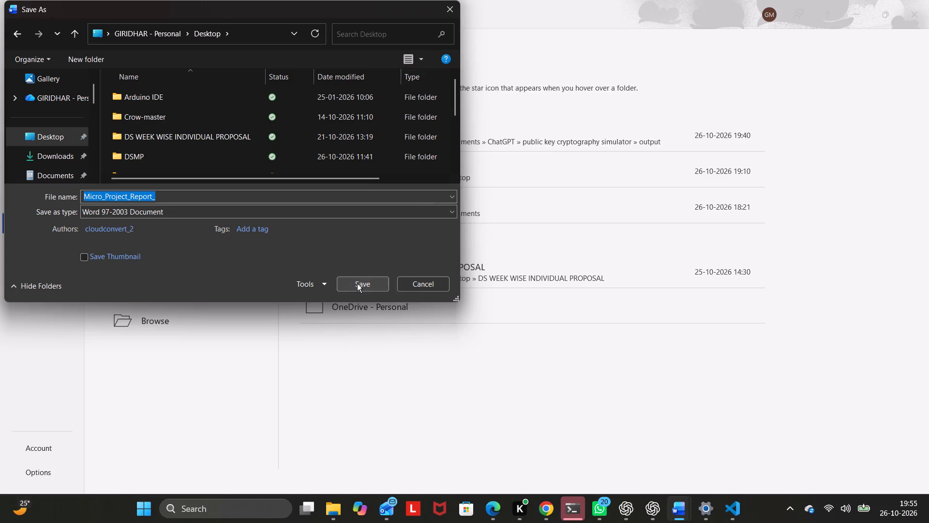
click(204, 195)
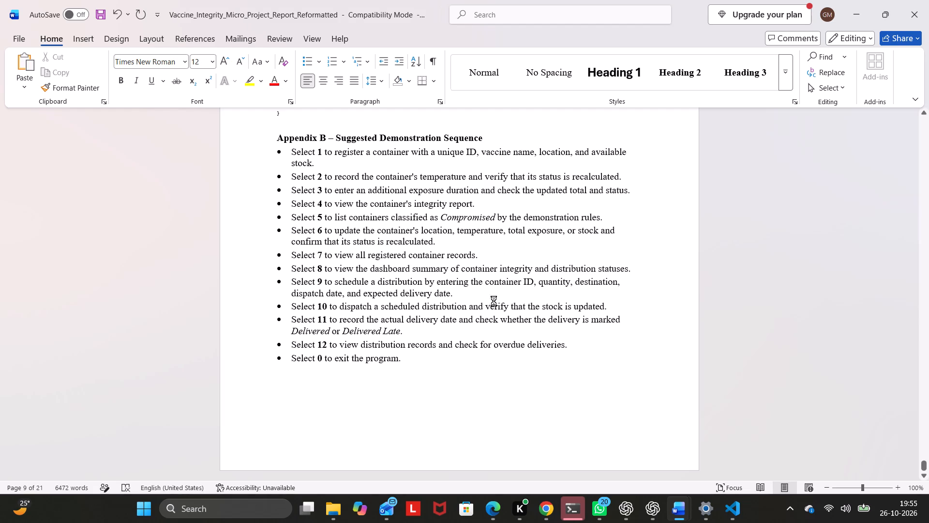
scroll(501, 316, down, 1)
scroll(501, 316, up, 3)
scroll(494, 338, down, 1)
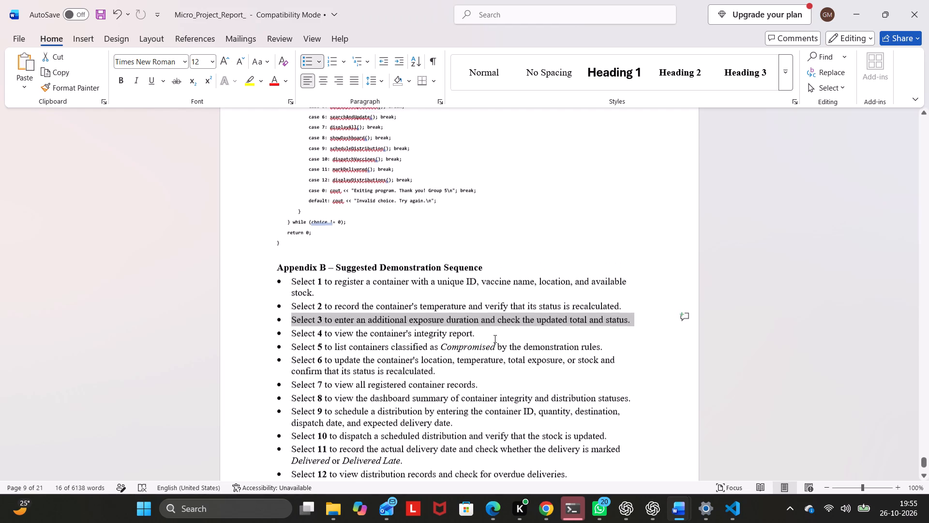
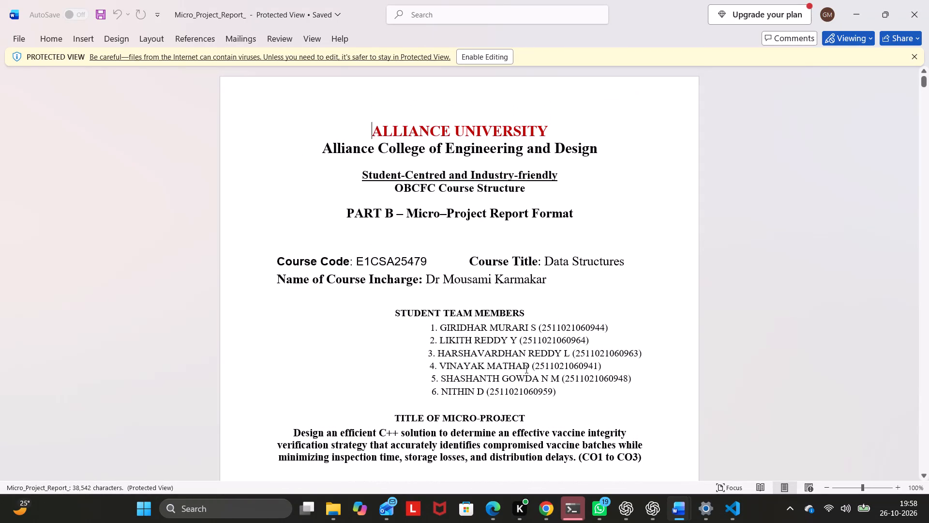
Enable editing of the Micro_Project_Report_ document that is open in Protected View.
scroll(525, 369, up, 1)
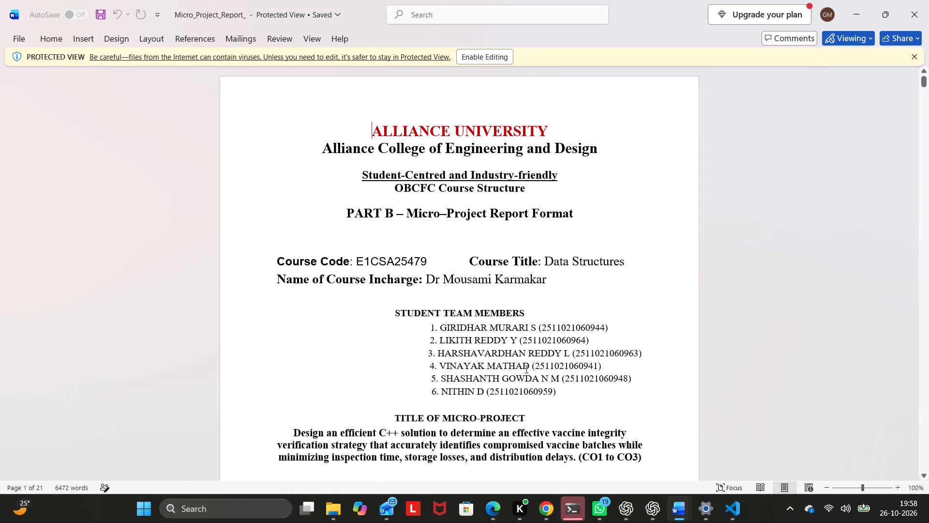
scroll(525, 369, up, 1)
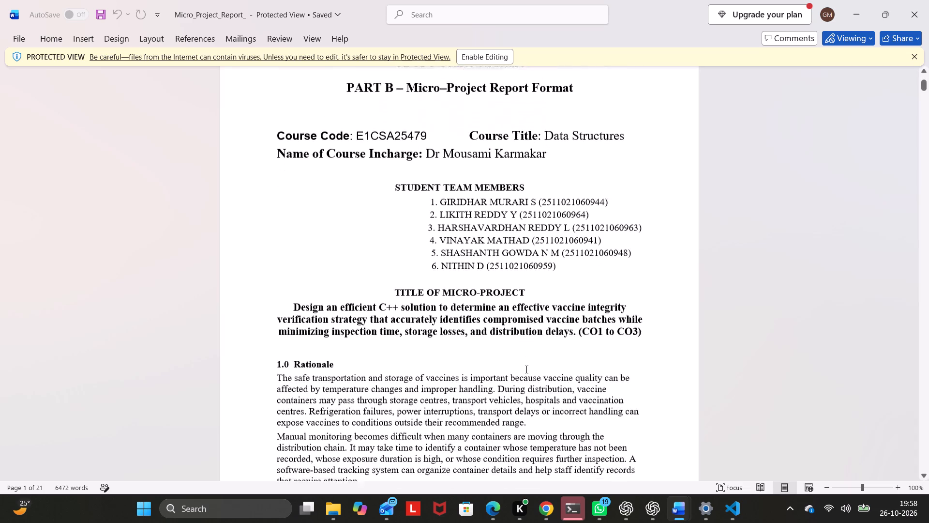
scroll(525, 369, up, 3)
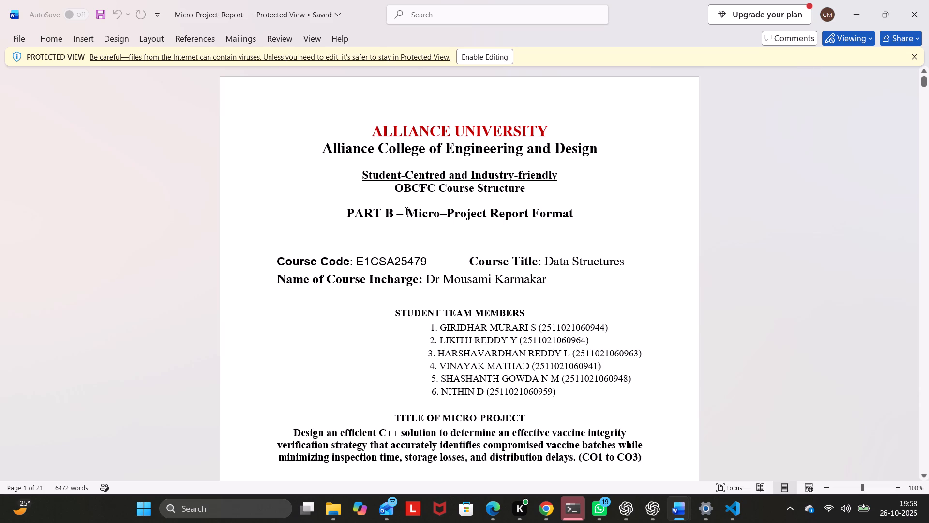
click(405, 211)
key(BackSpace)
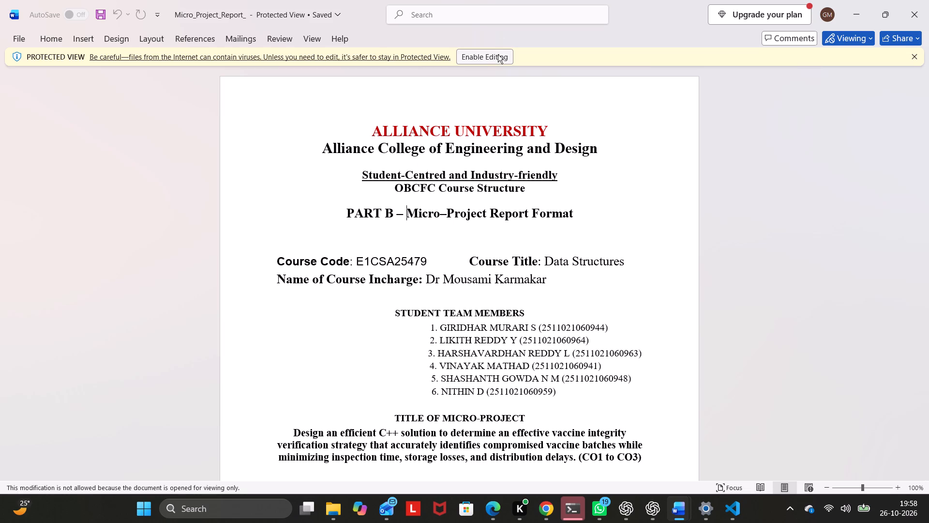
click(497, 56)
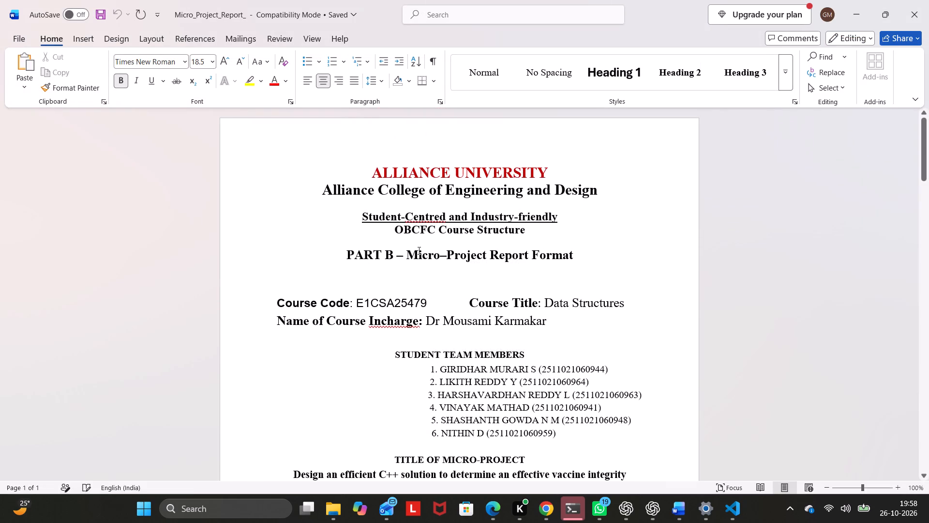
Remove the "PART B –" prefix from the Micro–Project Report Format heading on the cover page.
click(405, 255)
key(BackSpace)
key(BackSpace)
key(BackSpace)
key(BackSpace)
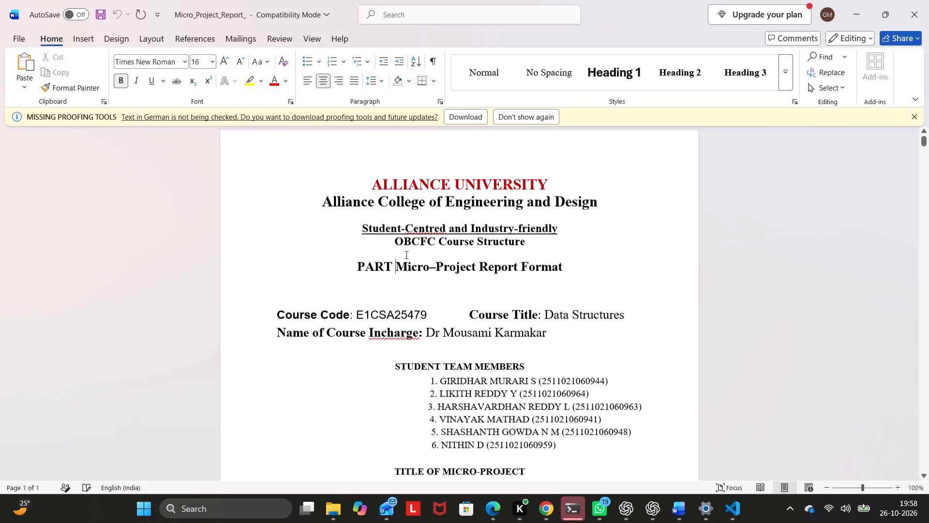
key(BackSpace)
key(BackSpace)
key(BackSpace)
key(BackSpace)
key(BackSpace)
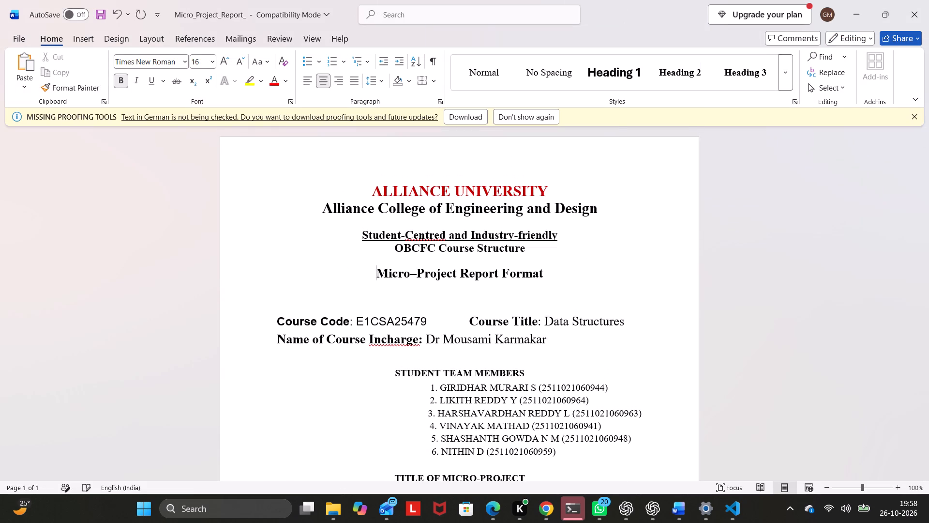
Delete the word "Format" from the end of the cover page heading so it reads "Micro–Project Report".
key(Right)
key(Right)
key(Right)
key(Right)
key(Right)
key(Right)
key(Right)
key(Right)
key(Right)
key(Right)
key(Right)
key(Right)
key(Right)
key(Right)
key(Right)
key(Right)
key(Right)
key(Right)
key(Right)
key(Right)
key(Right)
key(Right)
key(Right)
key(Right)
key(Right)
key(Right)
key(Right)
key(BackSpace)
key(BackSpace)
key(BackSpace)
key(BackSpace)
key(BackSpace)
key(BackSpace)
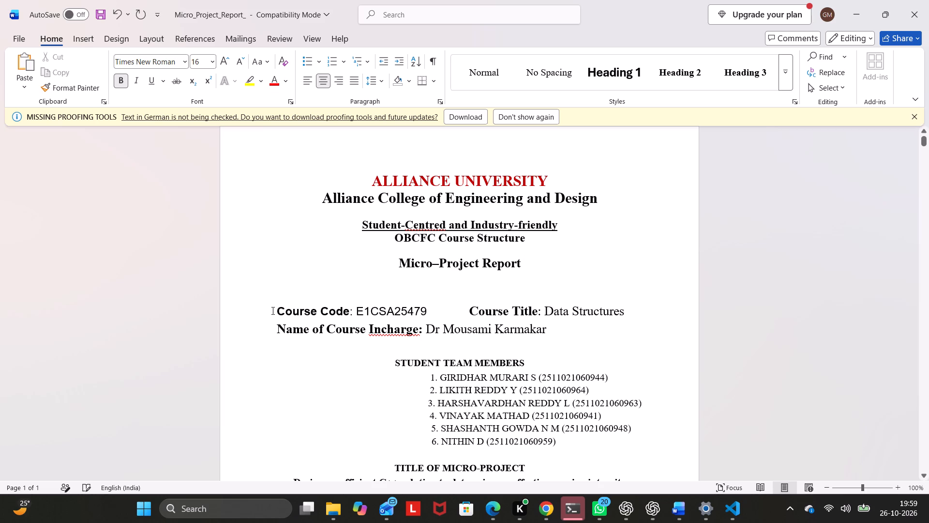
Set the font size of the Course Code, Course Title and Name of Course Incharge lines to 12.
drag(275, 309, 485, 346)
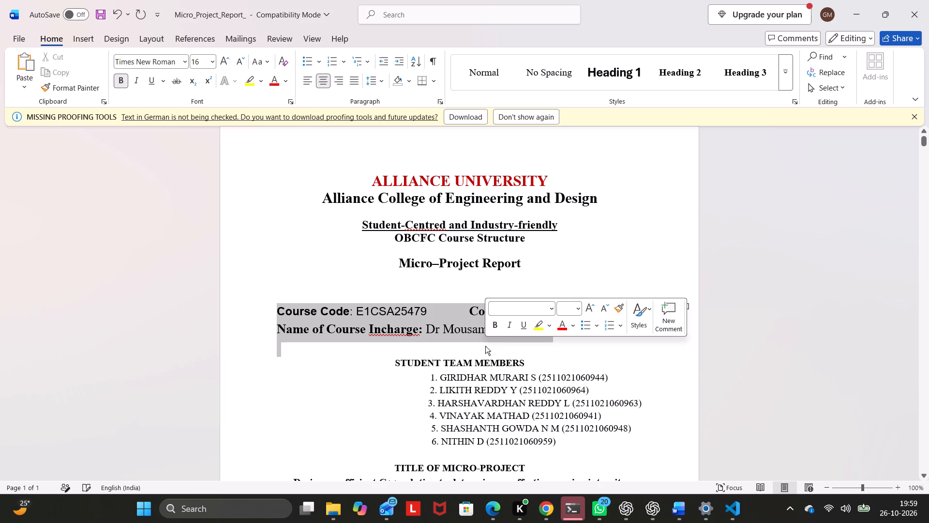
click(577, 307)
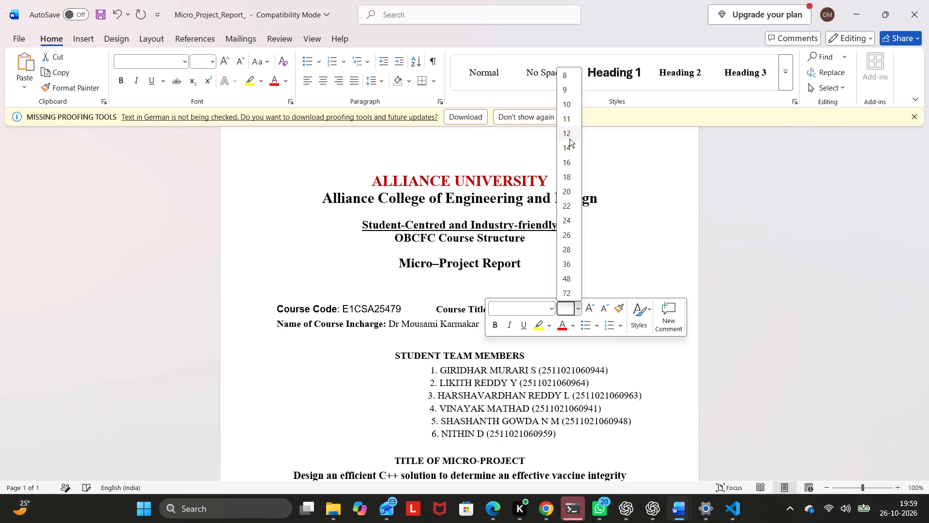
click(569, 138)
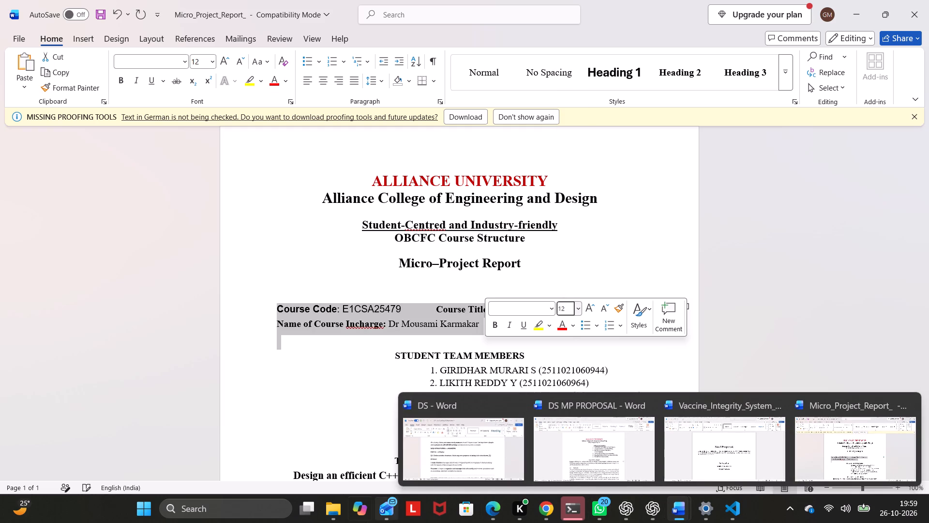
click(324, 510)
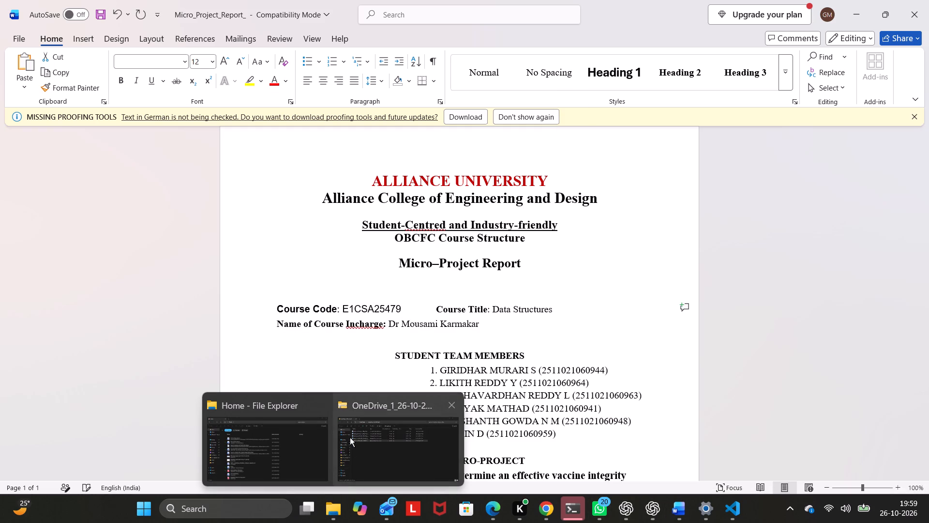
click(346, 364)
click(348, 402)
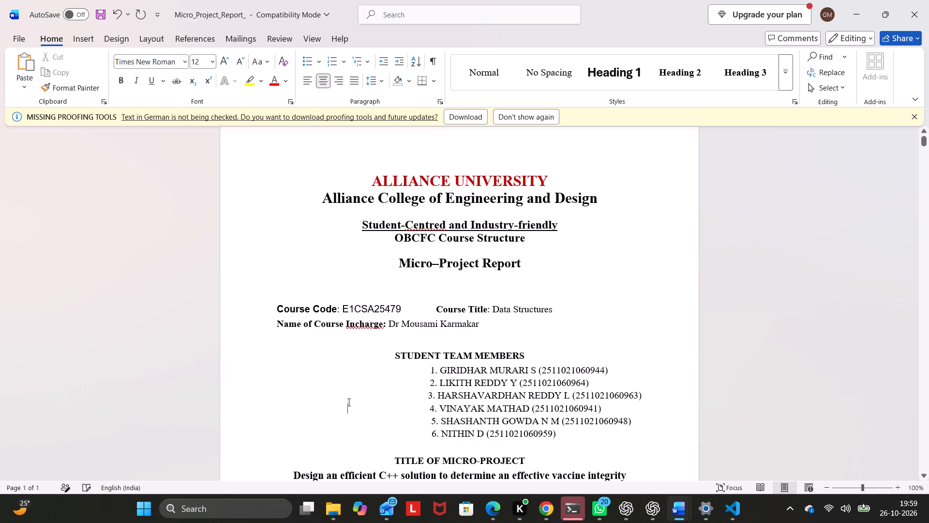
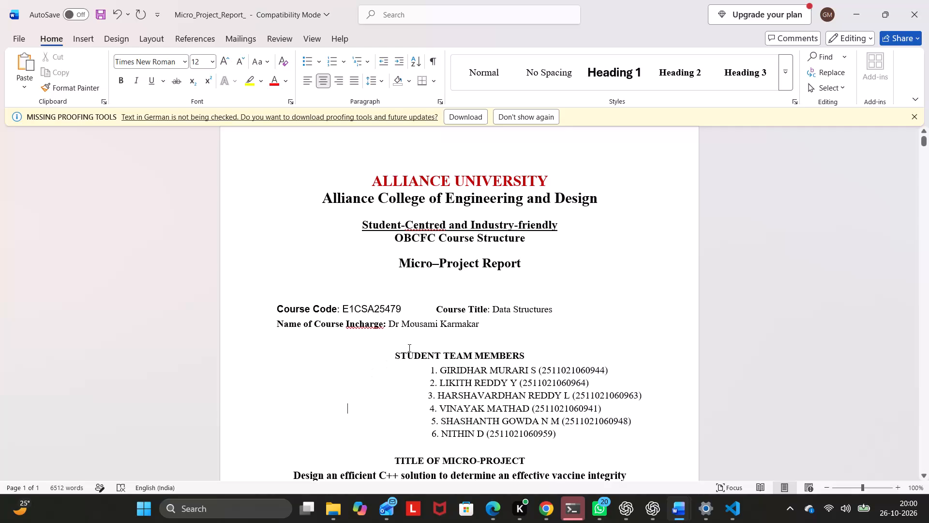
Correct the spelling of the course incharge's first name on the cover page, replacing the "a" before "mi" with "u".
click(428, 326)
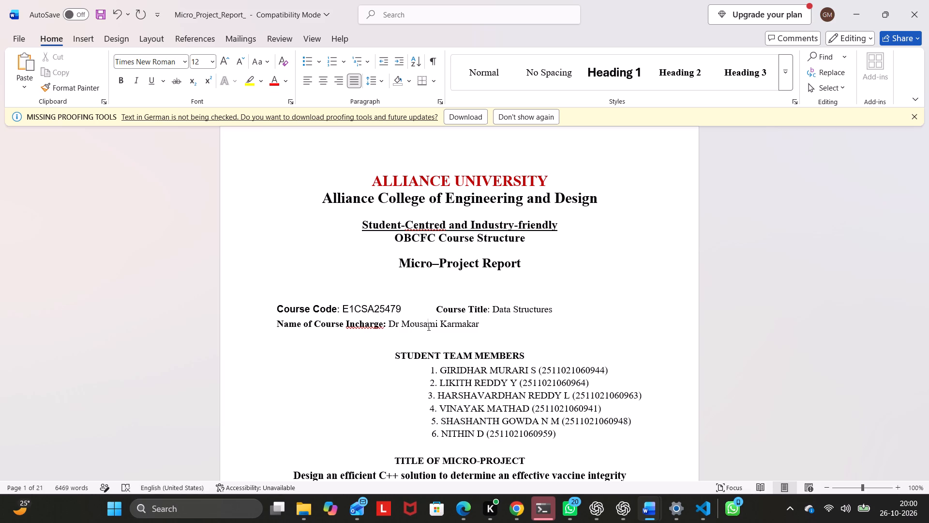
key(BackSpace)
key(u)
Narrow the gap between the course code and the Course Title label on the cover page.
click(435, 308)
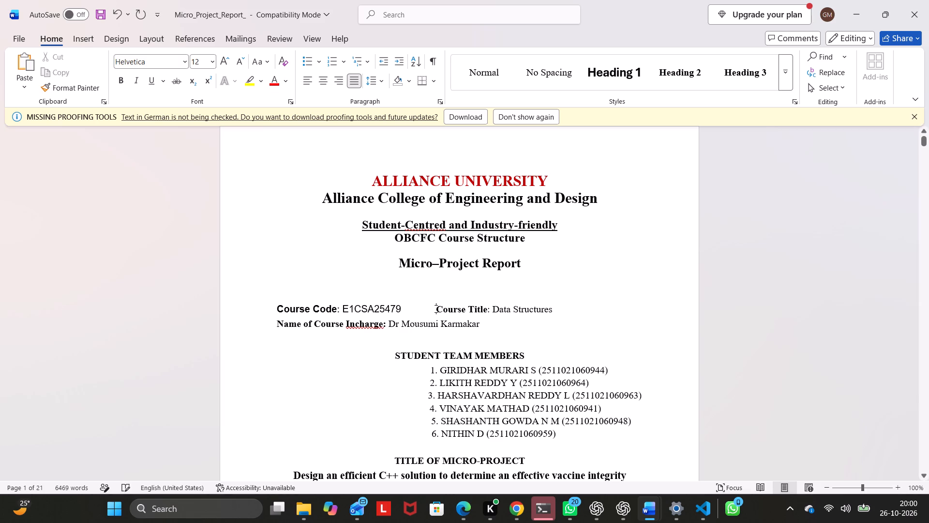
key(space)
key(space)
key(space)
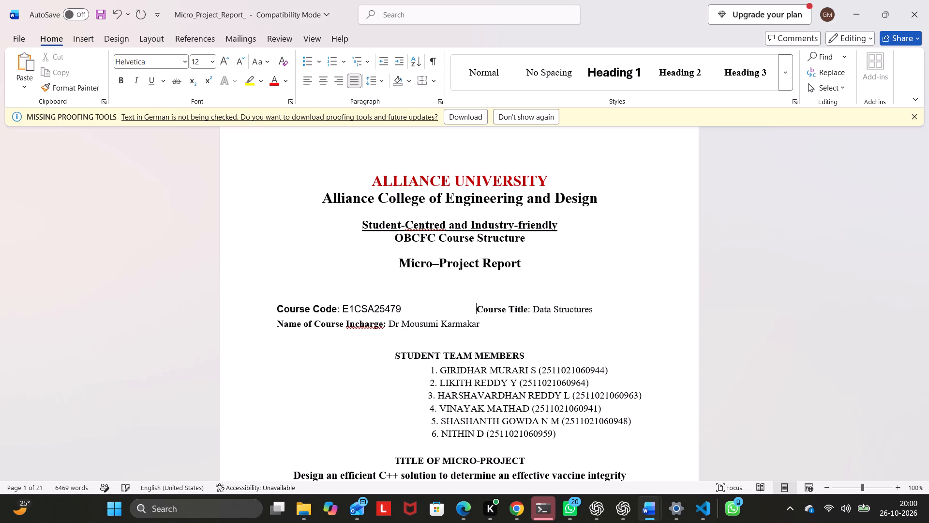
key(space)
key(space)
key(BackSpace)
key(BackSpace)
key(BackSpace)
key(BackSpace)
key(BackSpace)
key(BackSpace)
key(BackSpace)
key(BackSpace)
key(BackSpace)
key(BackSpace)
key(BackSpace)
key(BackSpace)
key(BackSpace)
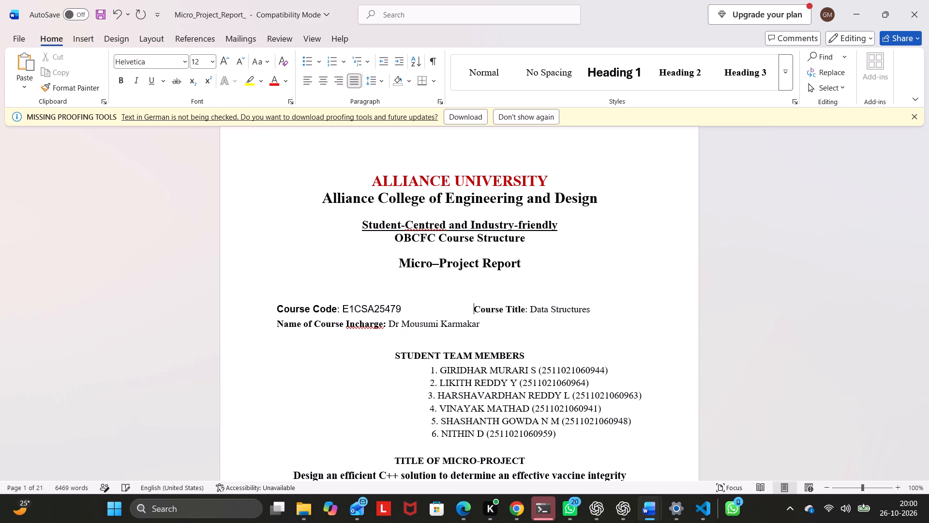
key(BackSpace)
key(BackSpace)
key(BackSpace)
key(BackSpace)
key(BackSpace)
key(BackSpace)
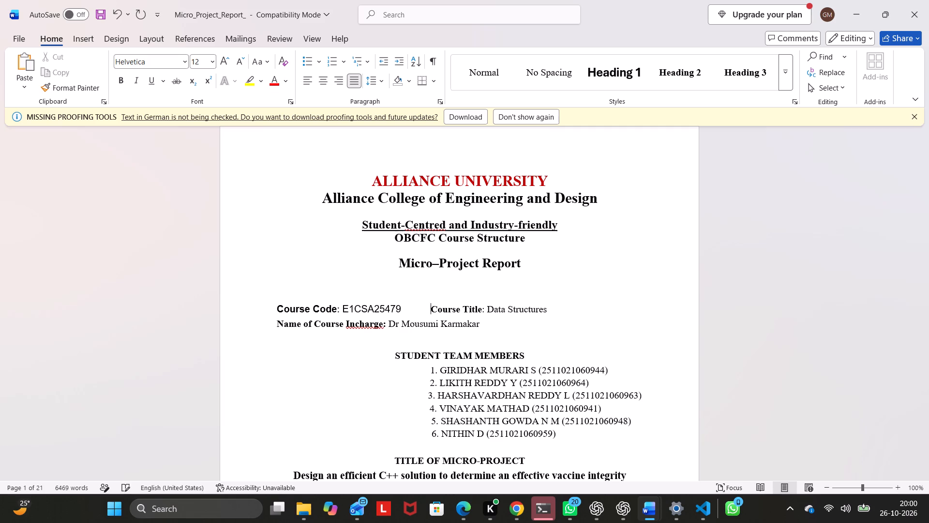
key(BackSpace)
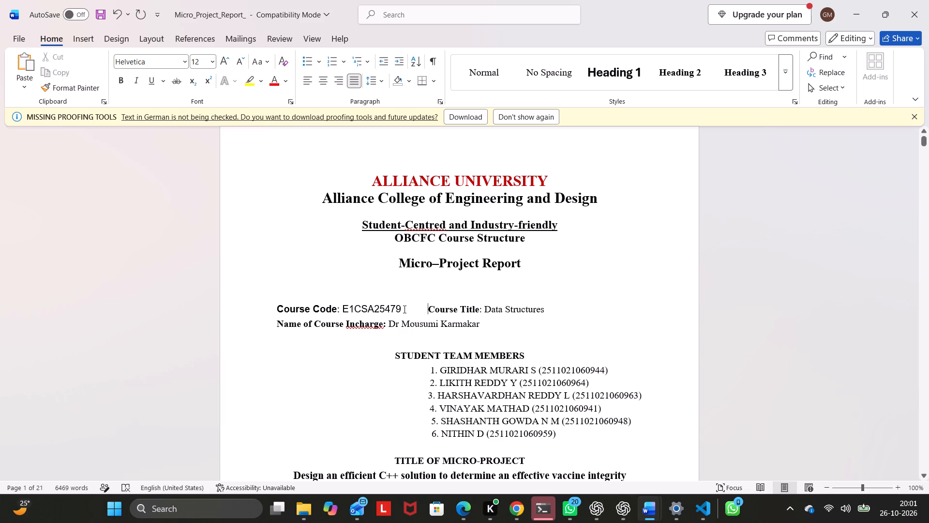
key(BackSpace)
key(BackSpace)
key(BackSpace)
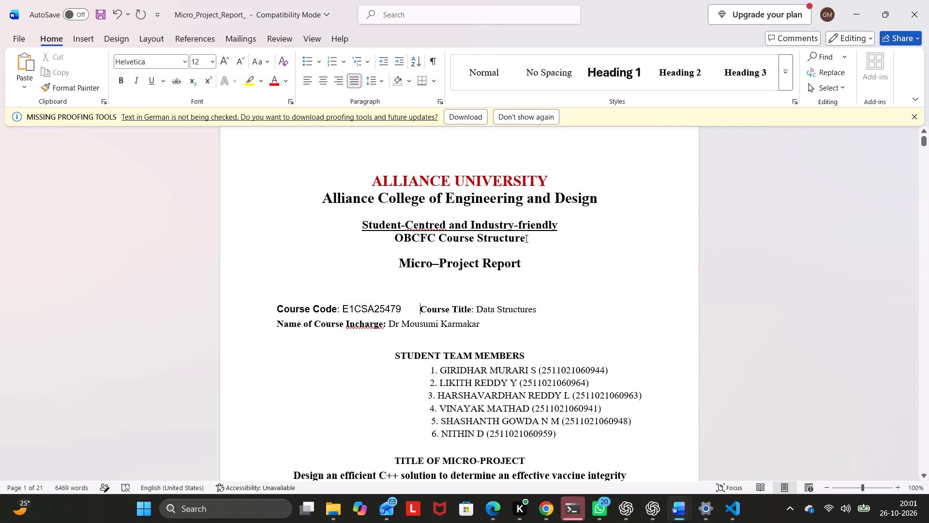
Delete the "Student-Centred and Industry-friendly OBCFC Course Structure" lines from the cover page, along with the empty line they leave.
drag(525, 238, 365, 223)
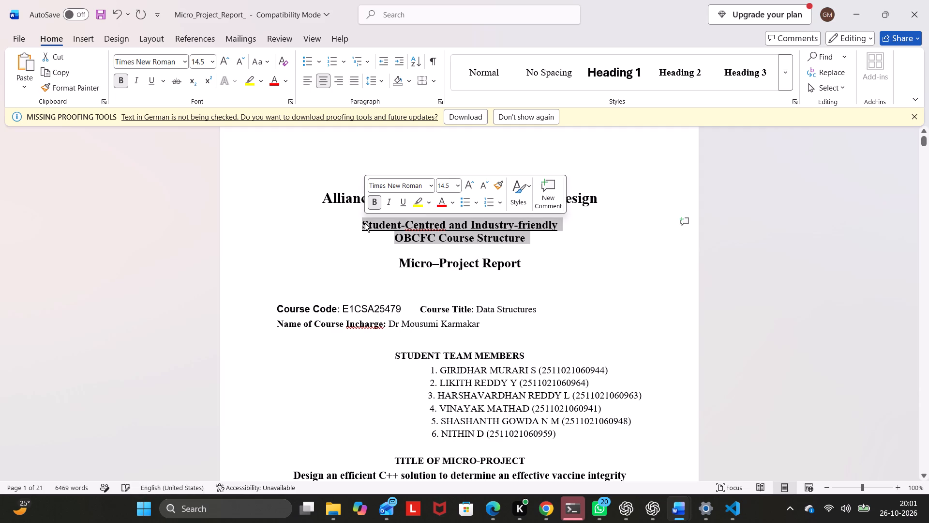
key(BackSpace)
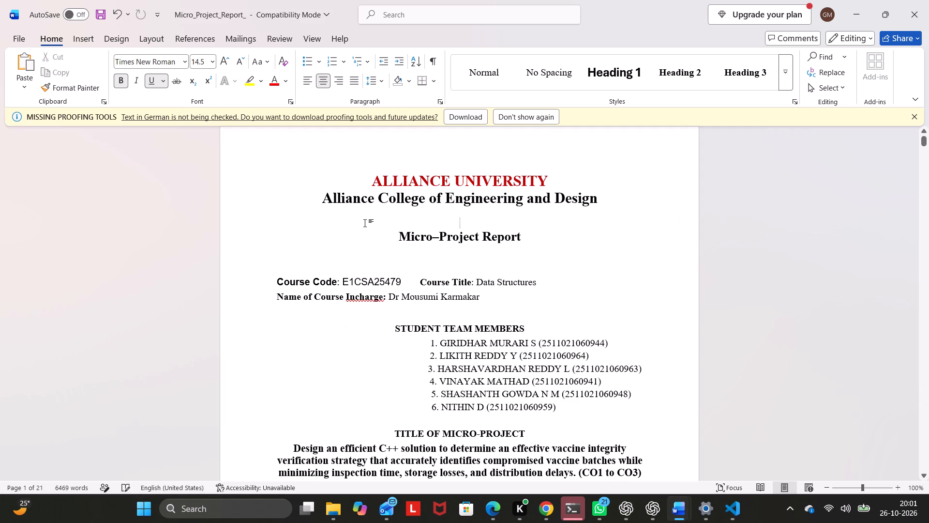
key(BackSpace)
key(BackSpace)
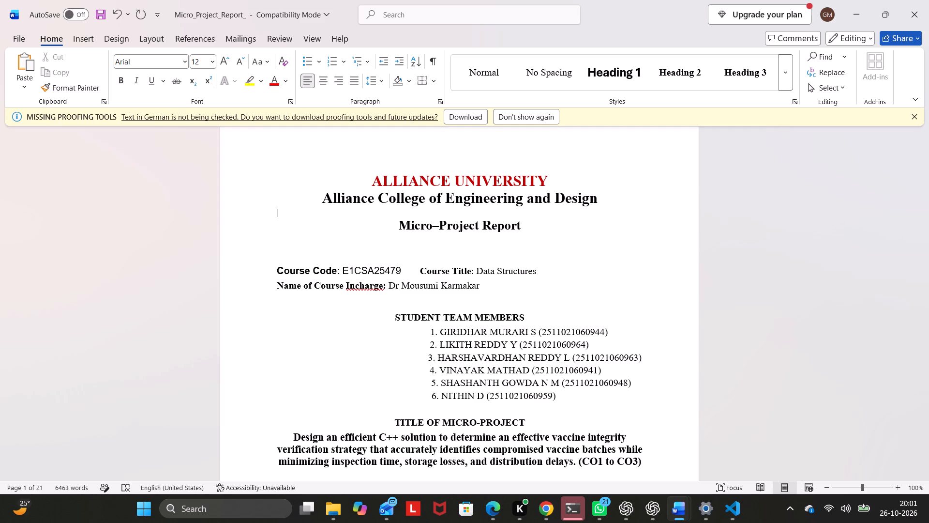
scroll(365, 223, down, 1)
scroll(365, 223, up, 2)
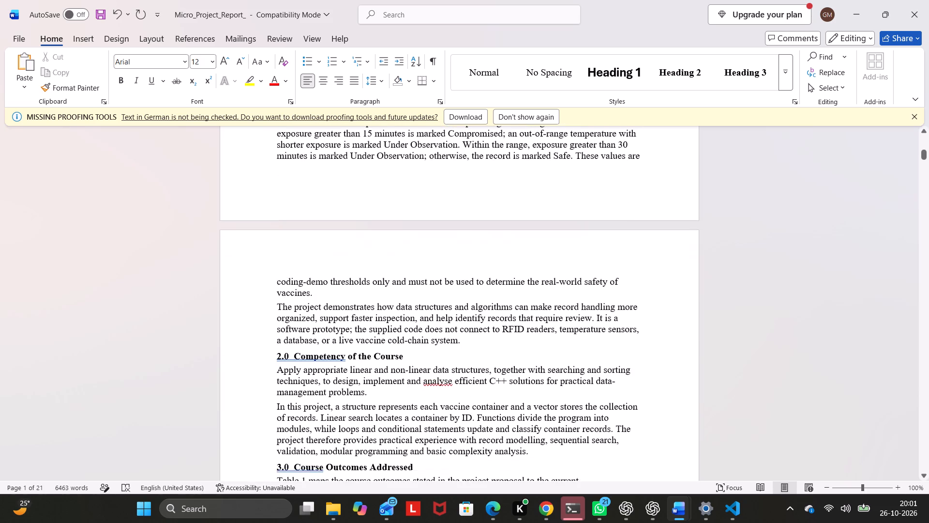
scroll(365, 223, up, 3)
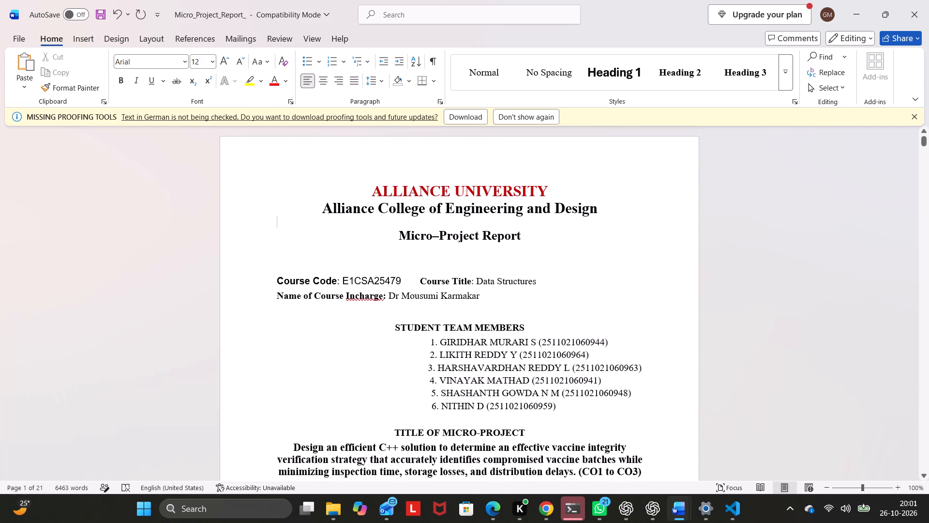
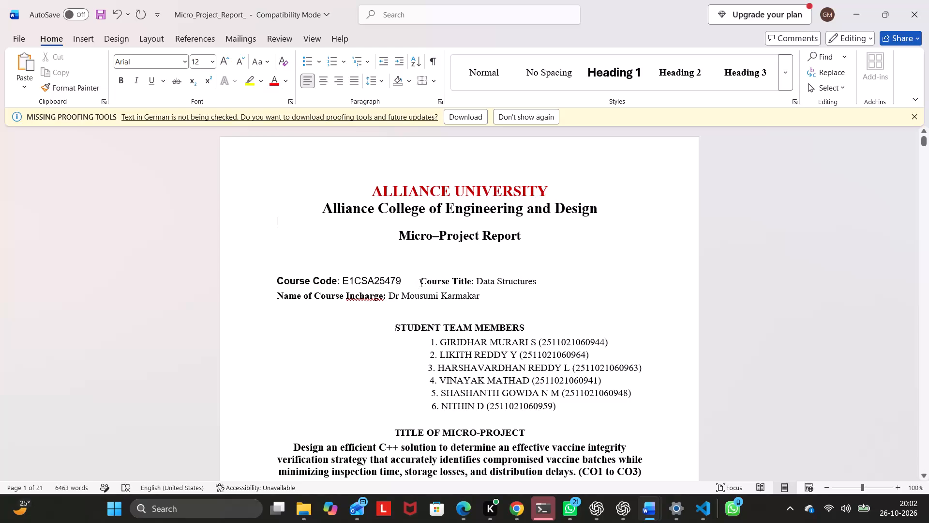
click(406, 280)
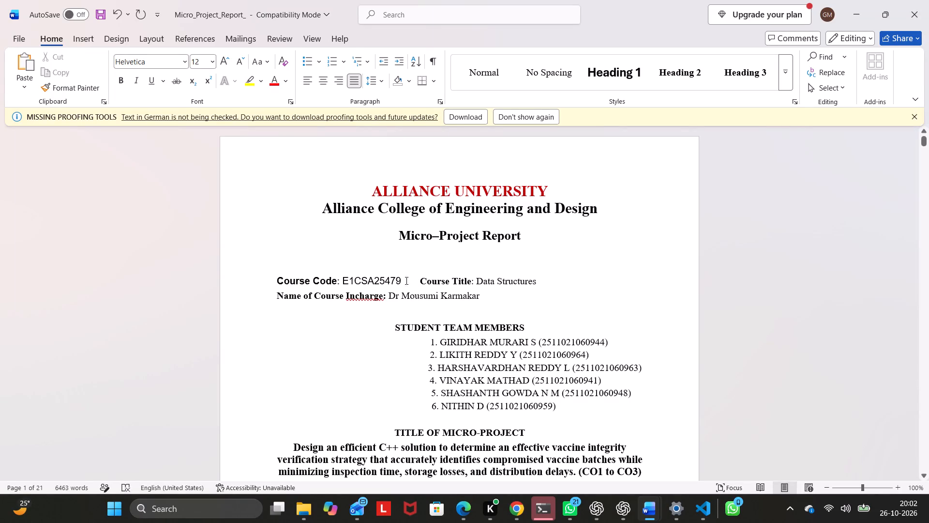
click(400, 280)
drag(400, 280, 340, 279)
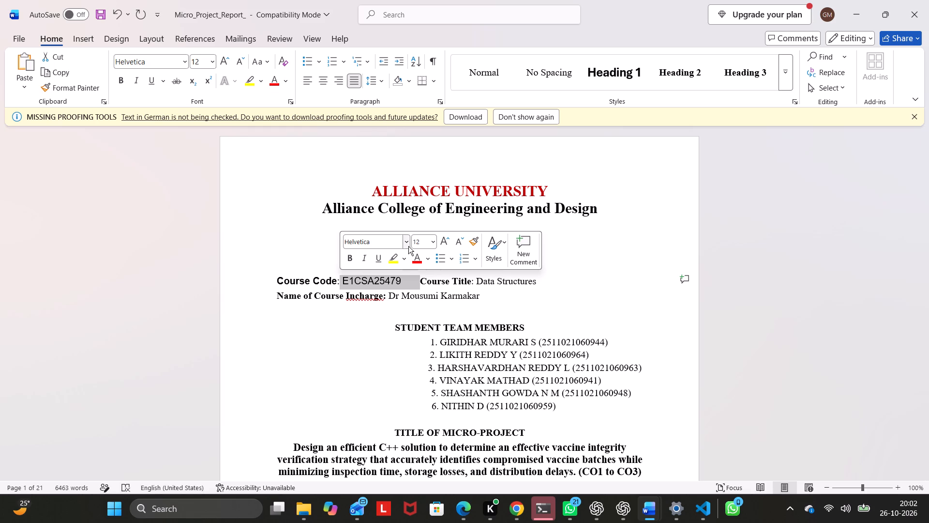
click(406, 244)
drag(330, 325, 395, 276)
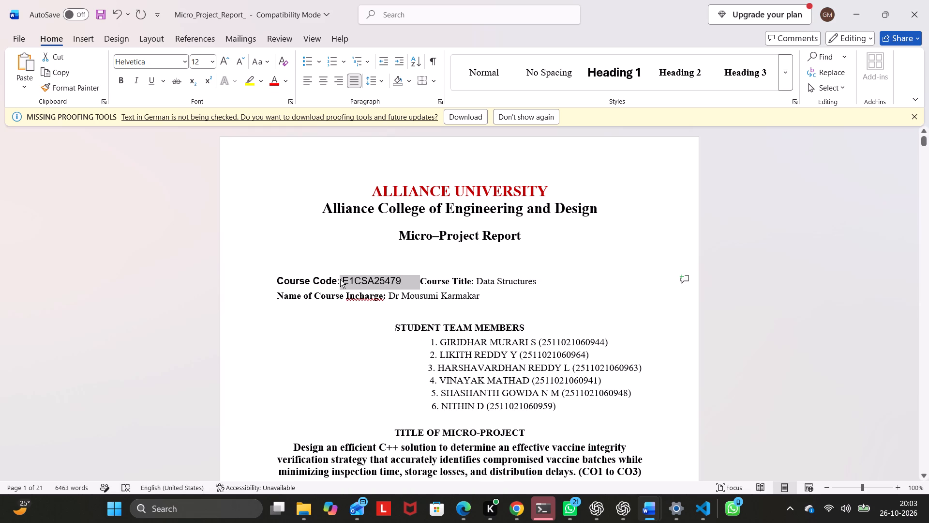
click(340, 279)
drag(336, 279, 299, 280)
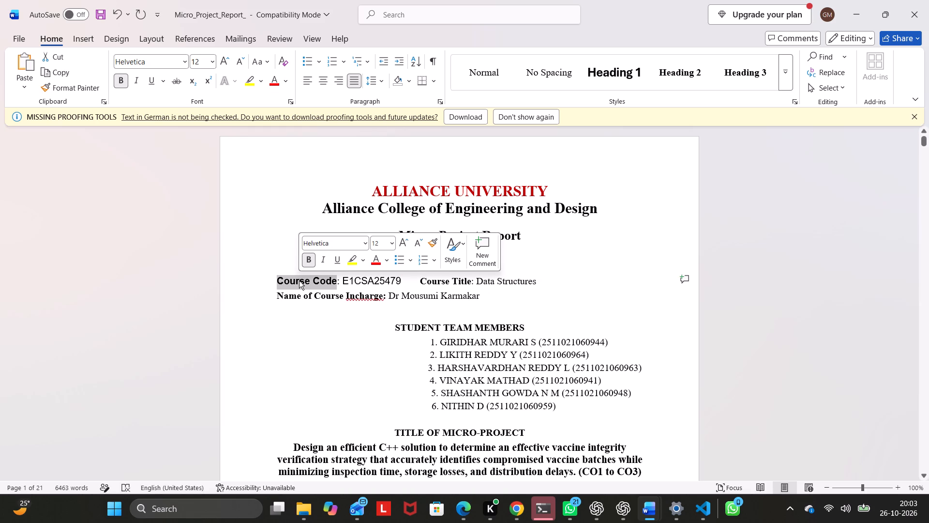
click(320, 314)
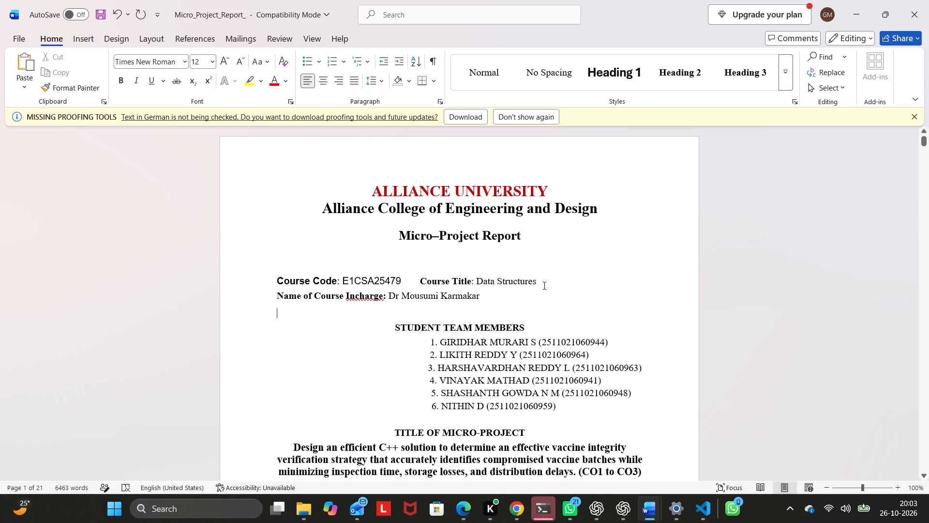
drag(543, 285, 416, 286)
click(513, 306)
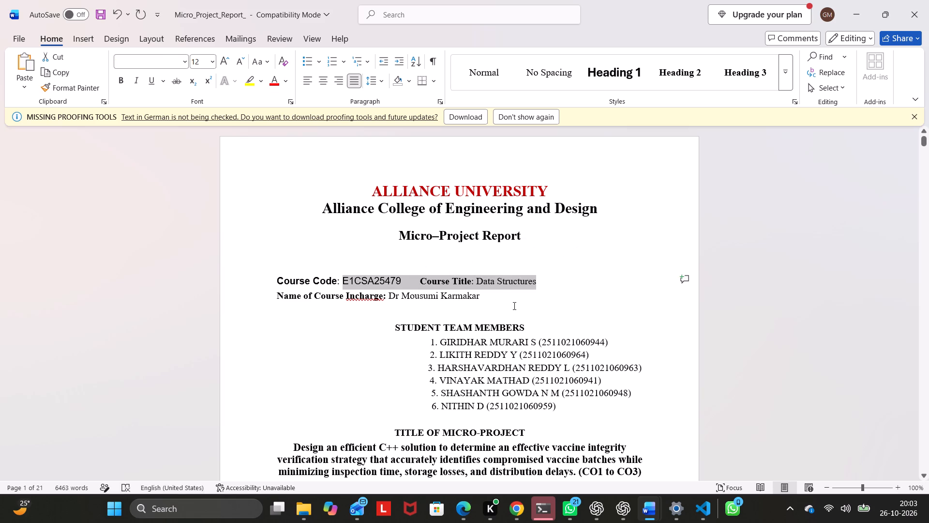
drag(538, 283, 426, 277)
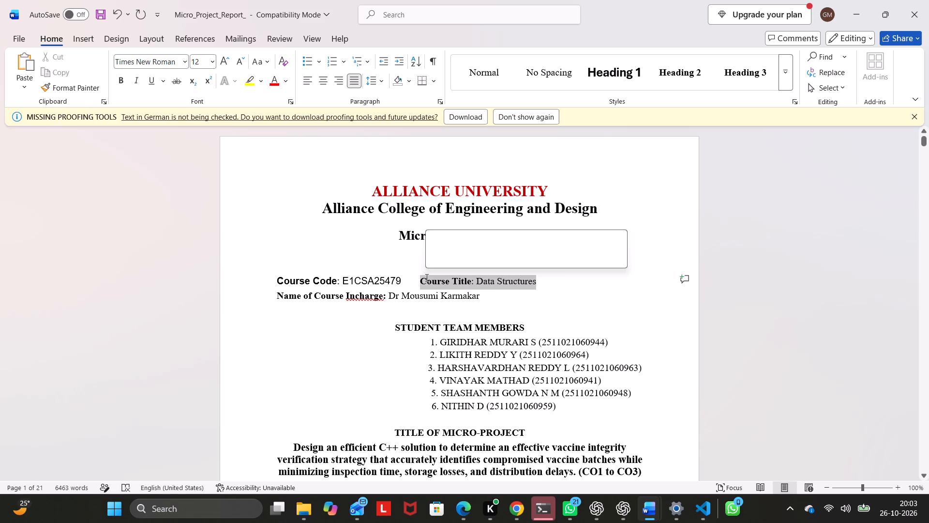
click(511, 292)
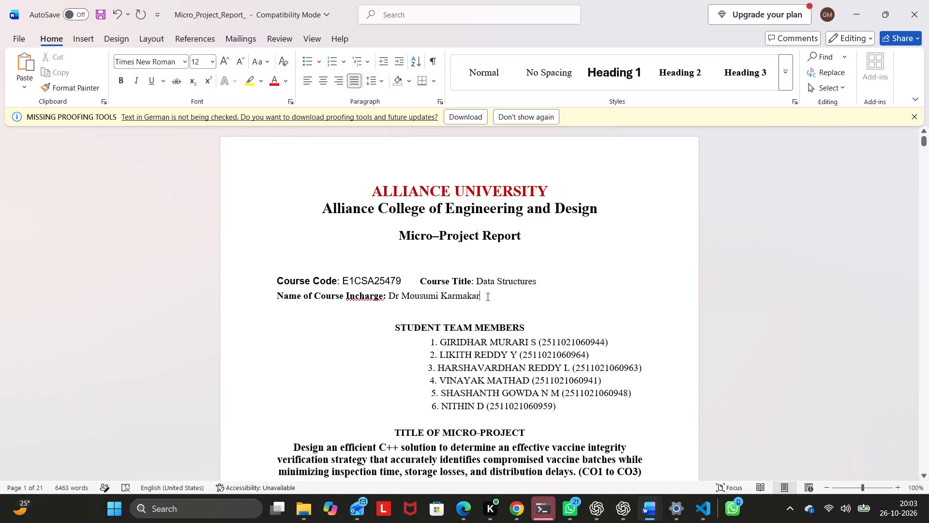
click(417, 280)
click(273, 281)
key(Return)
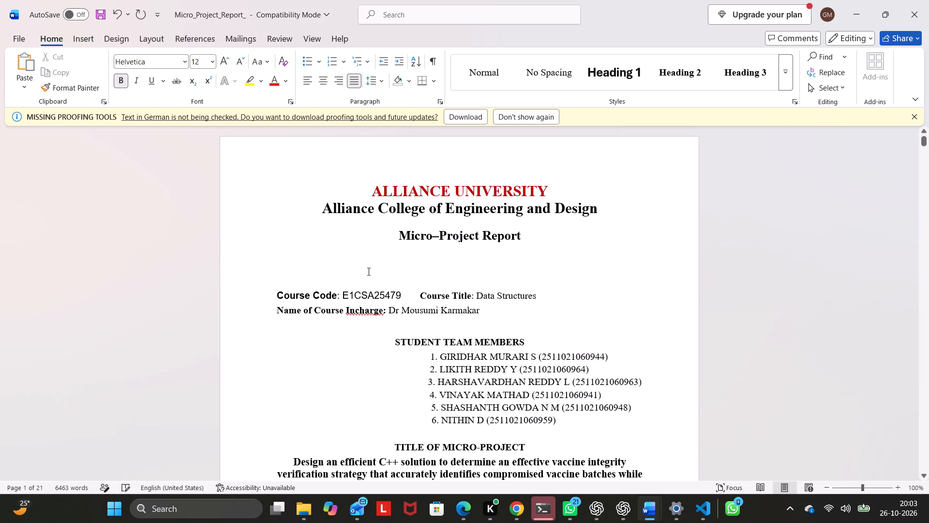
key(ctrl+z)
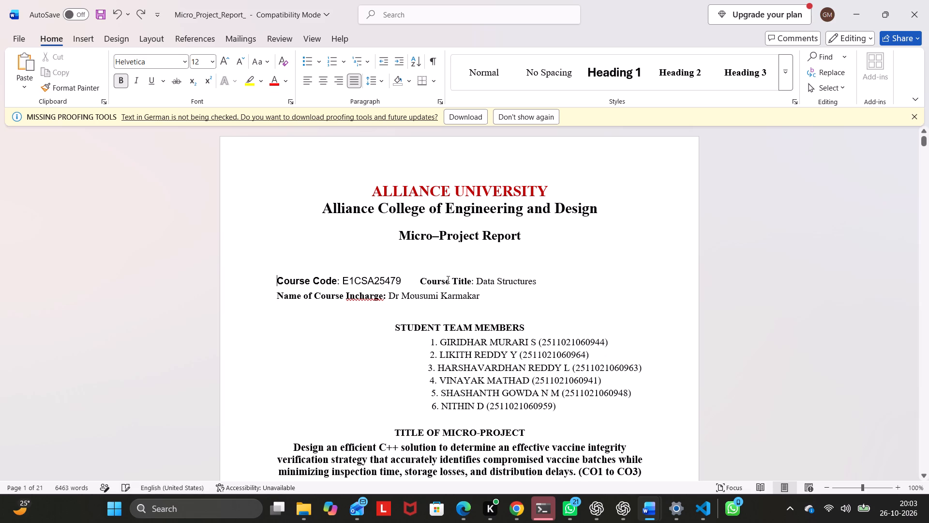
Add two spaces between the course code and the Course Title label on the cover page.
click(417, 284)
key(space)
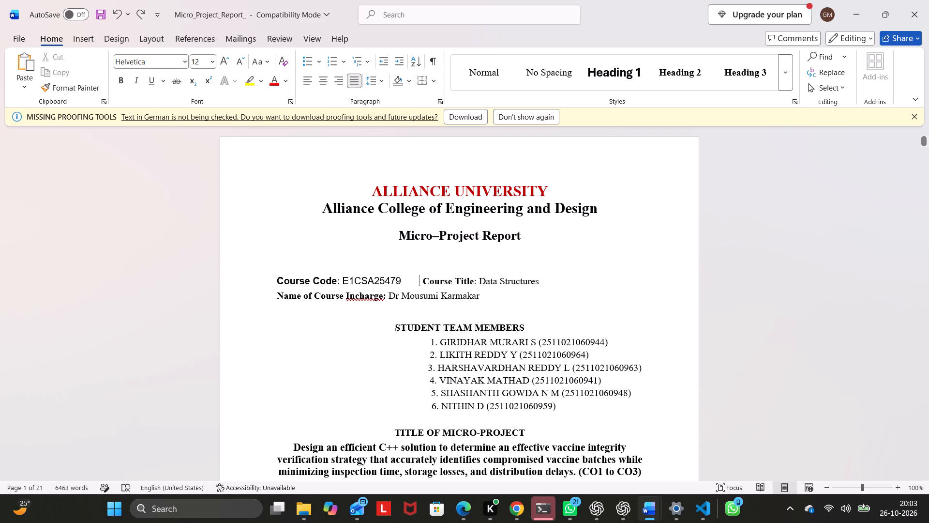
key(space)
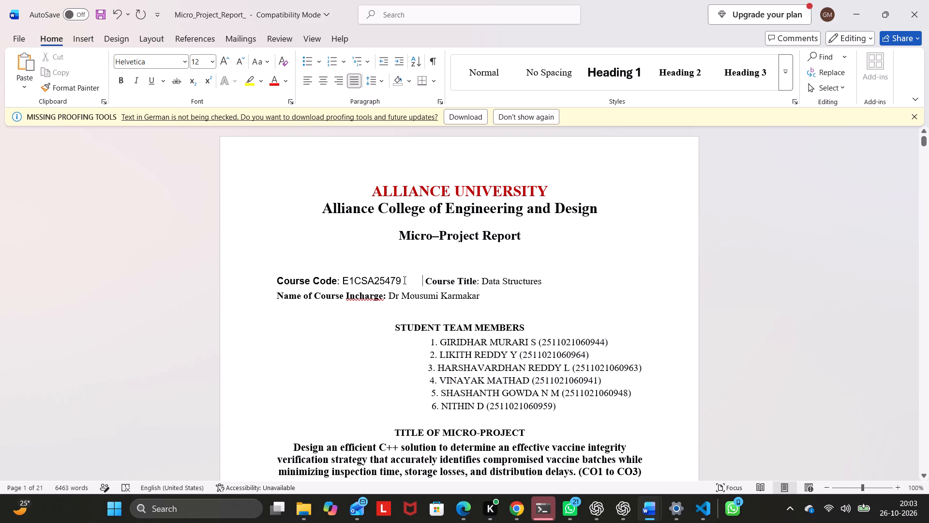
Cut the "Course Code: E1CSA25479" text and its trailing spaces from the front of the Course Title line.
drag(404, 280, 277, 285)
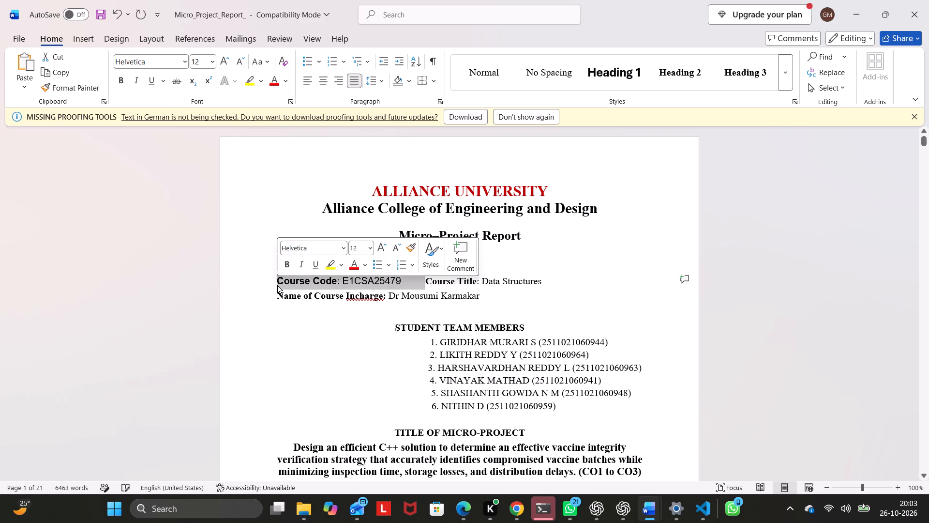
key(ctrl+x)
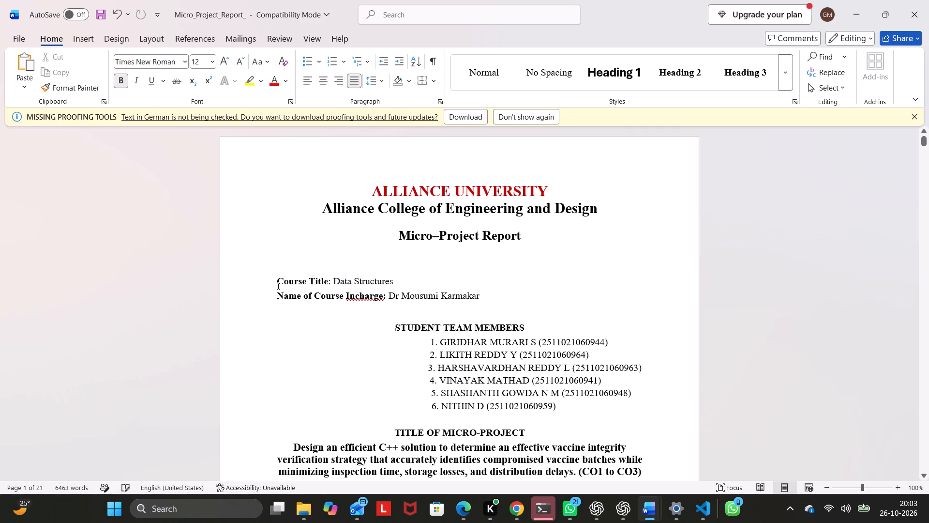
Centre the "Course Title: Data Structures" line on the cover page.
click(407, 278)
key(Left)
key(Left)
key(Left)
key(Left)
key(Left)
key(Left)
key(Left)
key(Left)
key(Left)
key(Left)
key(Left)
key(Left)
key(Left)
key(Left)
key(Left)
key(Left)
key(Left)
key(Left)
key(Left)
key(Left)
drag(398, 282, 280, 277)
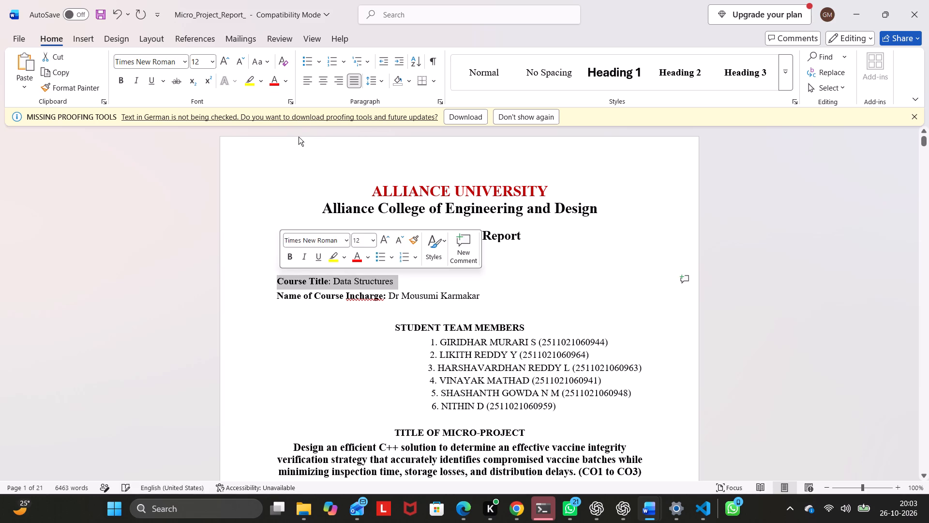
click(323, 78)
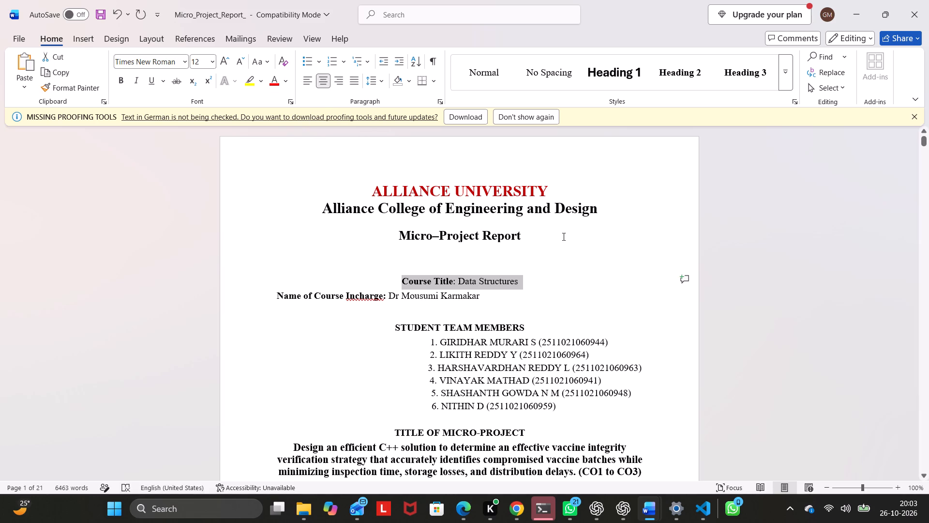
Paste the cut Course Code text on a new line directly below the Course Title line.
click(533, 285)
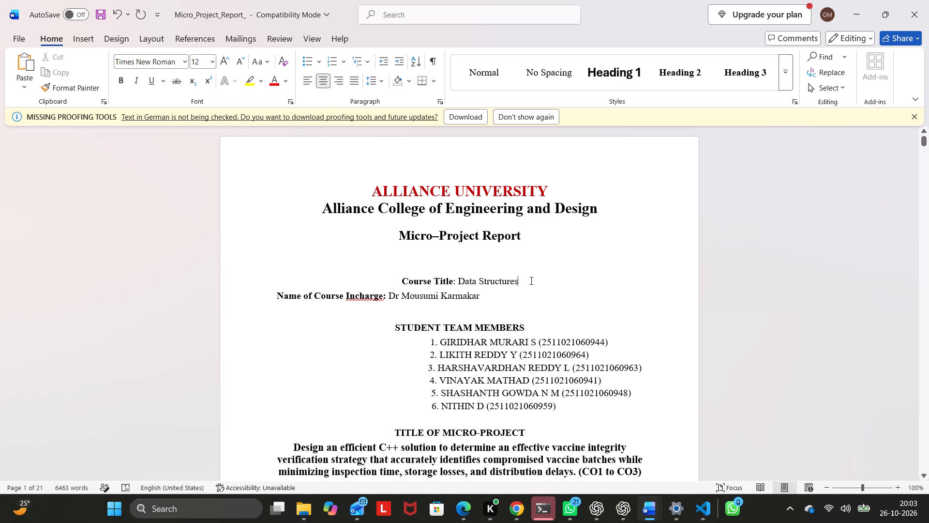
key(Return)
key(ctrl+v)
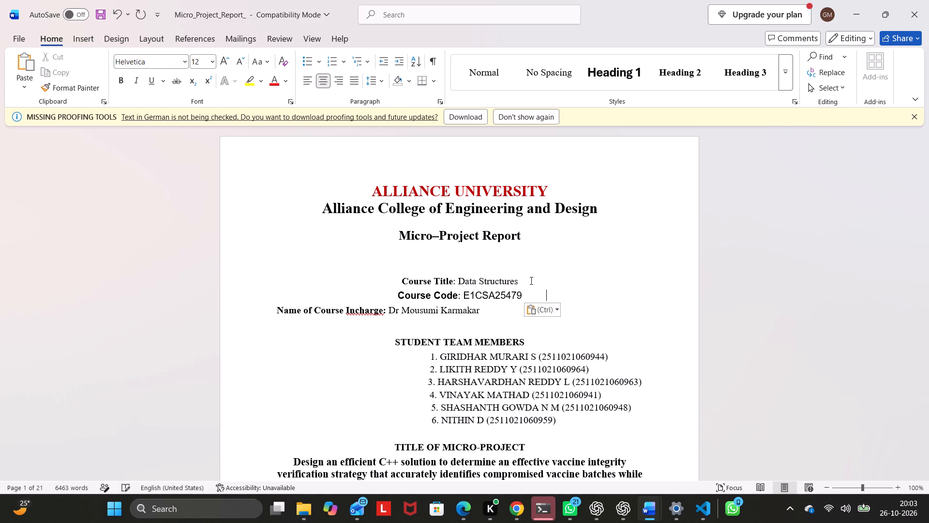
Set the font size of the whole Course Code line to 11.
drag(523, 294, 419, 297)
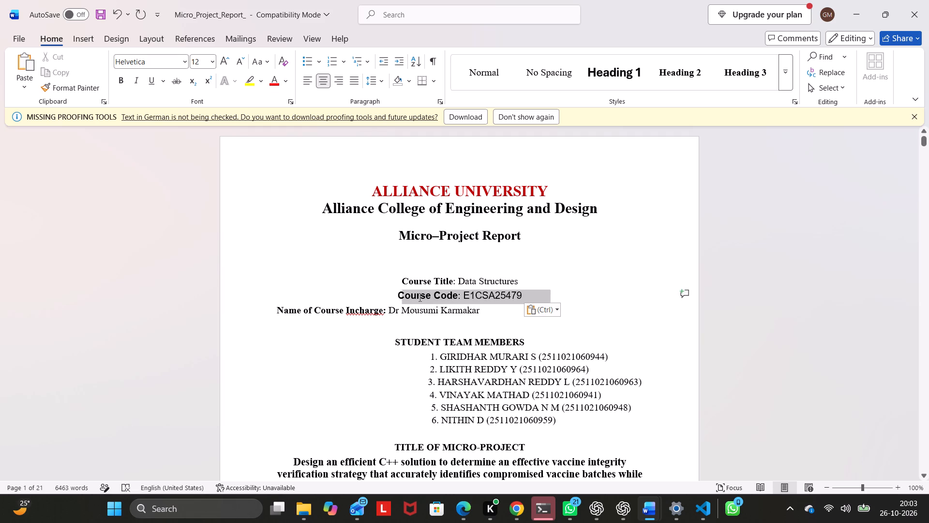
drag(419, 297, 414, 296)
click(498, 260)
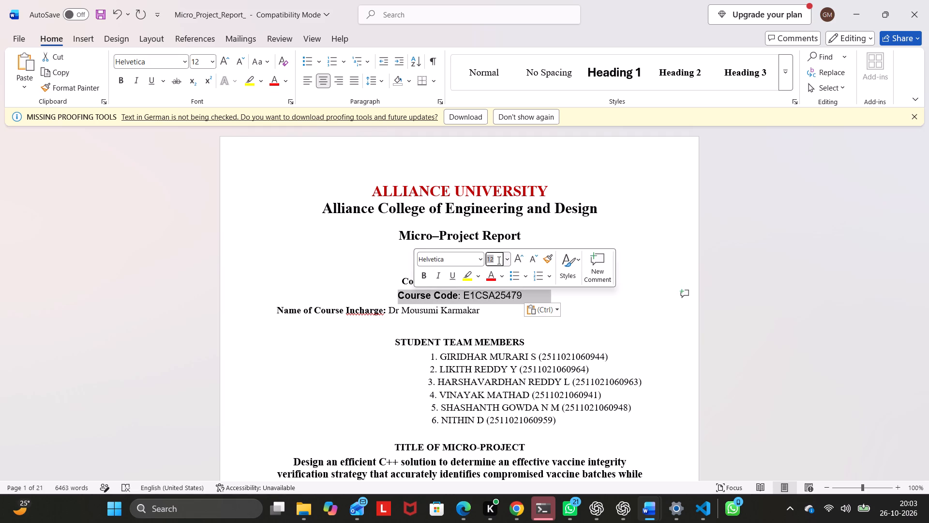
key(BackSpace)
text(11)
key(Return)
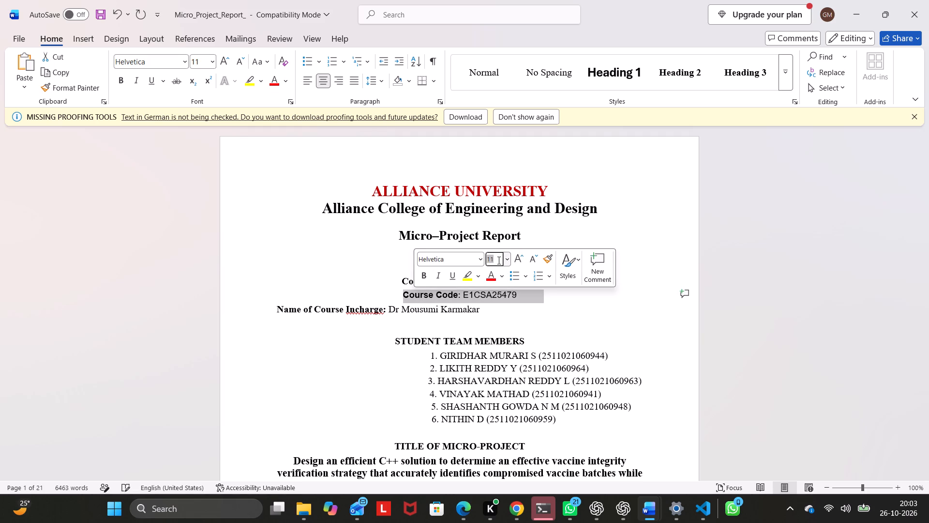
click(490, 302)
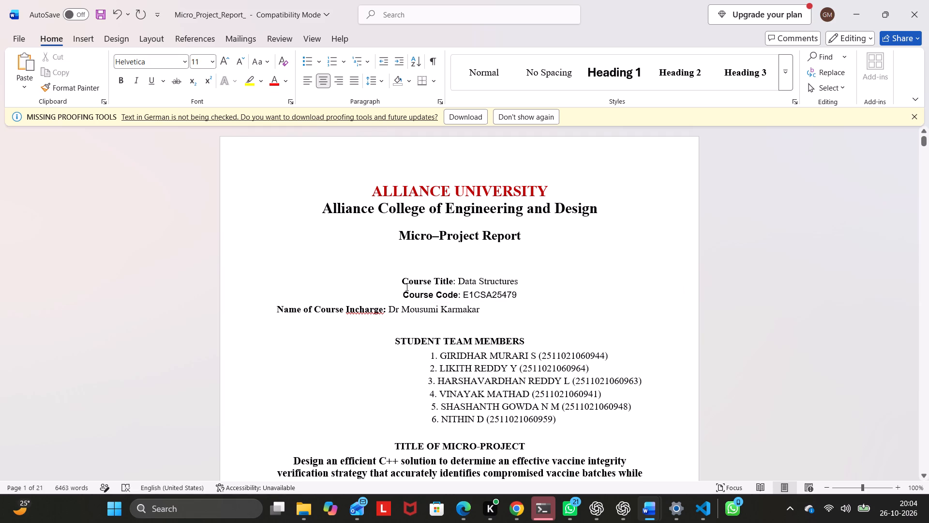
Check the Course Title label's font, and replace the Course Code label's font name with "new".
click(402, 293)
drag(456, 282, 400, 283)
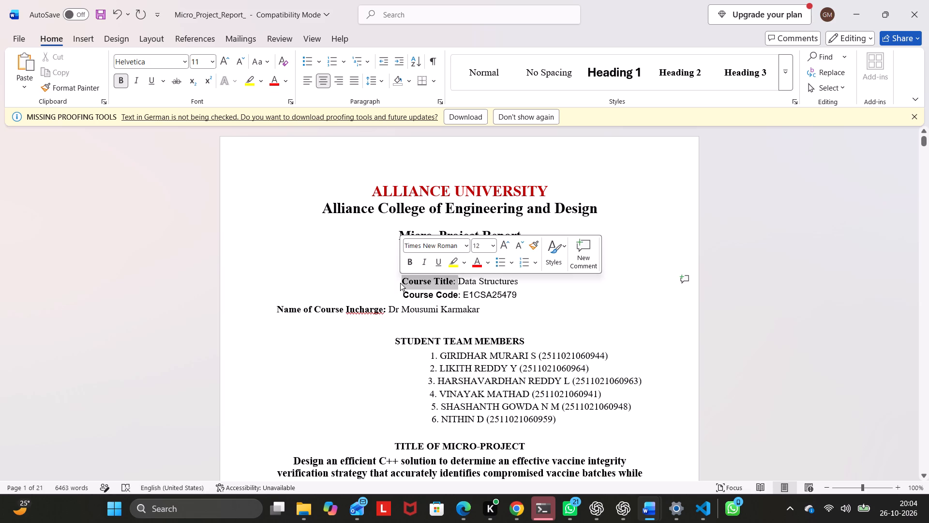
click(453, 281)
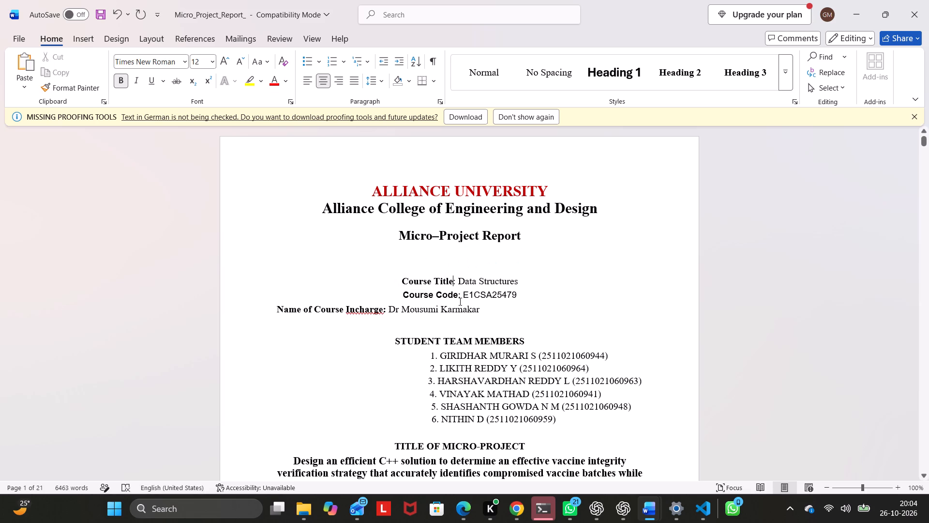
drag(460, 297, 410, 299)
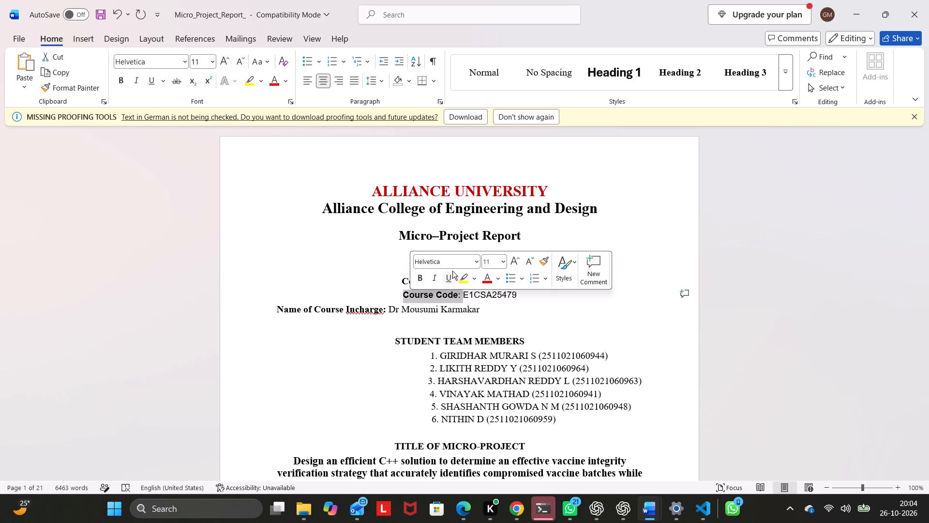
double_click(459, 263)
key(BackSpace)
key(BackSpace)
key(BackSpace)
key(BackSpace)
key(BackSpace)
key(BackSpace)
key(BackSpace)
key(BackSpace)
key(BackSpace)
key(BackSpace)
key(BackSpace)
key(BackSpace)
key(BackSpace)
key(BackSpace)
text(new)
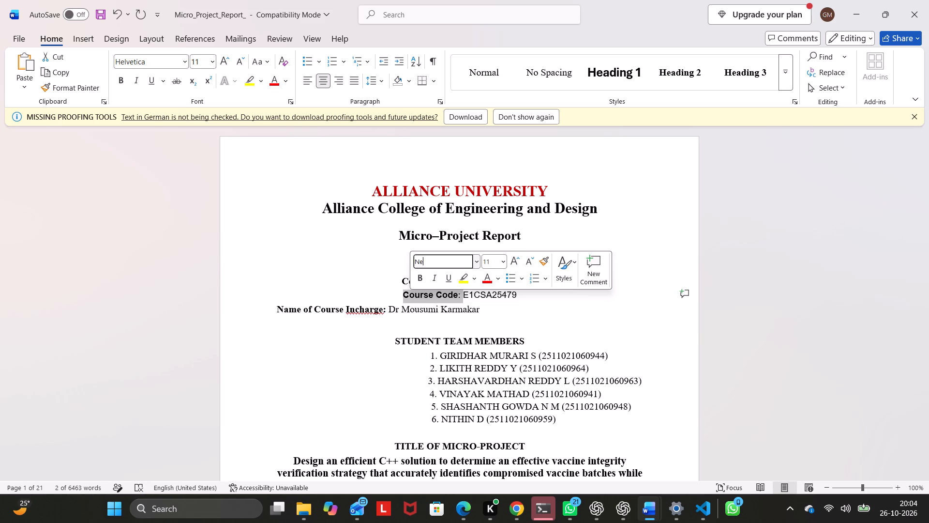
click(525, 301)
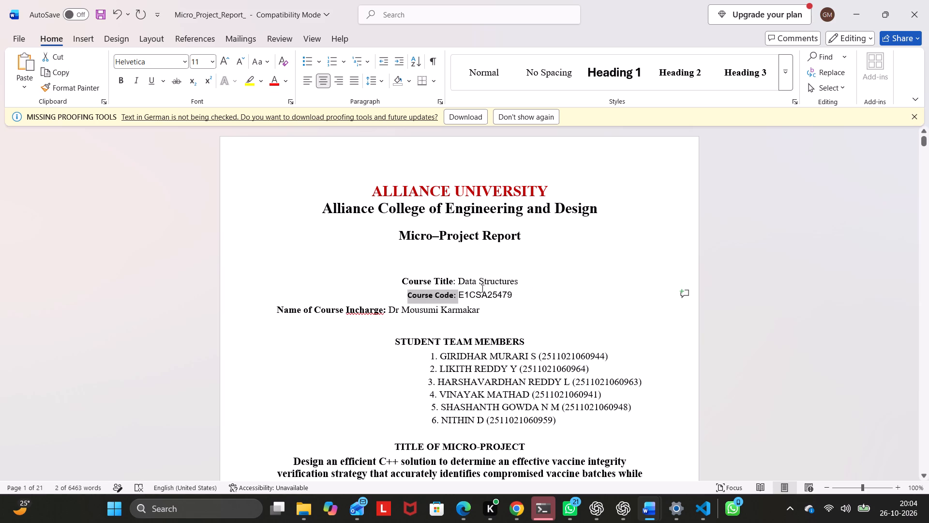
Copy the font name Times New Roman from the Course Title label's font setting.
drag(453, 279, 406, 286)
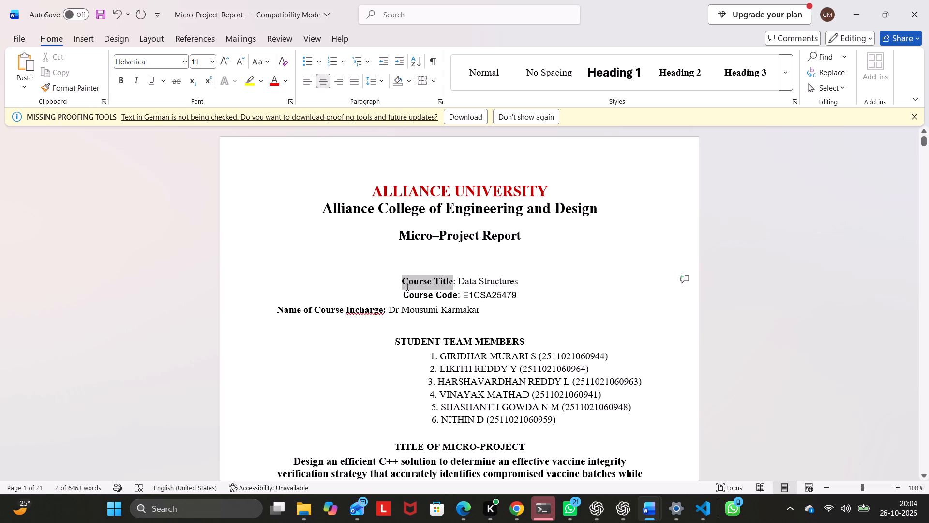
drag(406, 286, 406, 285)
drag(461, 247, 390, 254)
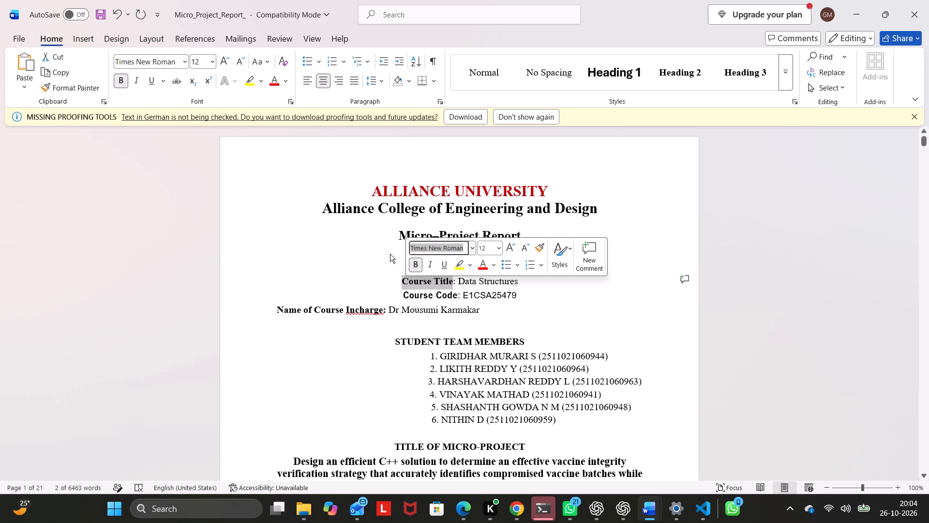
key(ctrl+c)
click(351, 273)
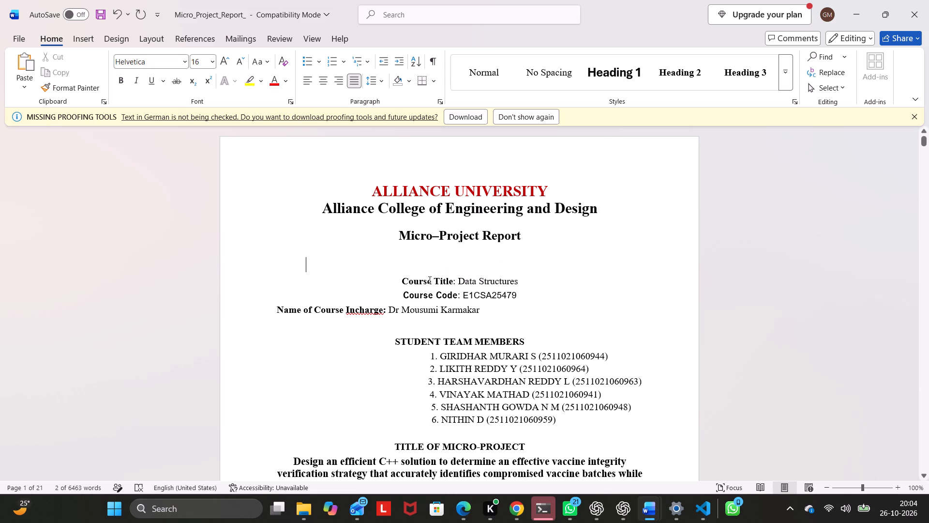
Set the font of the whole Course Code line on the cover page to Times New Roman, using the copied font name.
drag(462, 292, 404, 297)
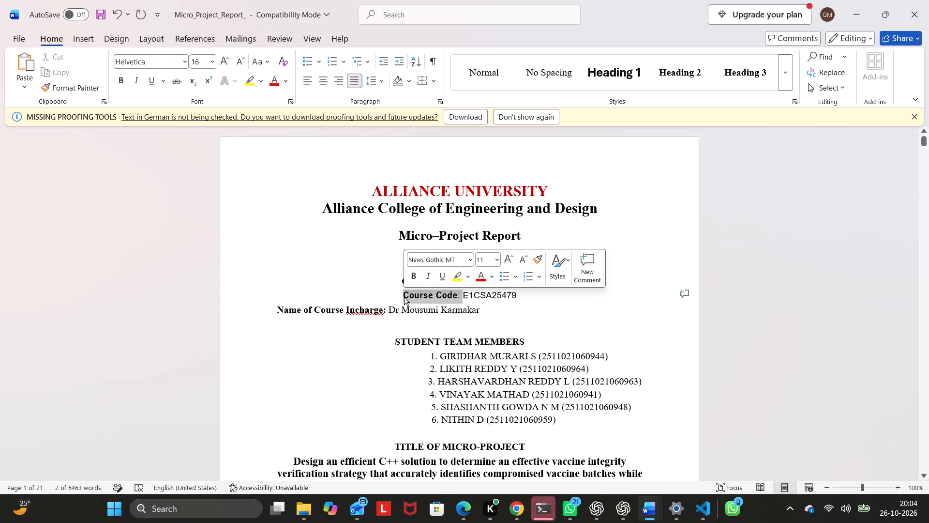
click(465, 300)
drag(526, 294, 390, 296)
click(424, 254)
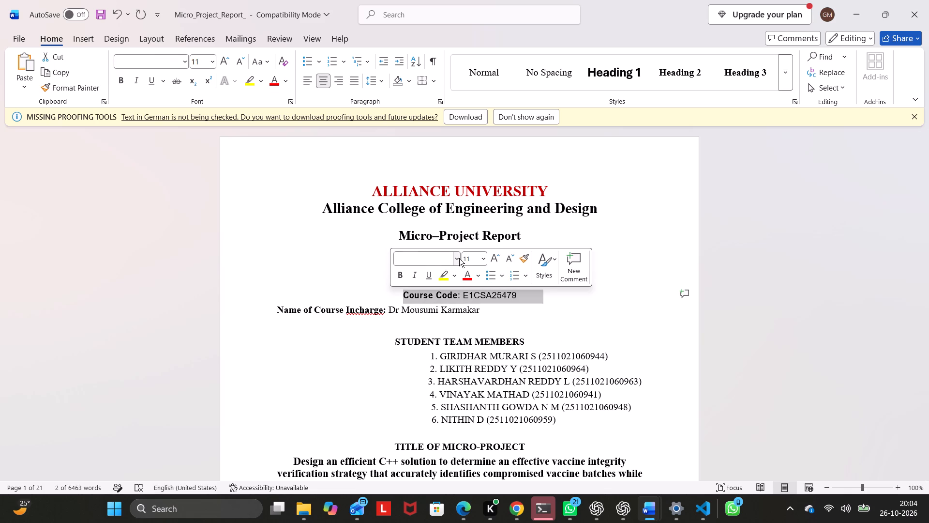
drag(432, 261, 443, 261)
text(new)
key(BackSpace)
key(BackSpace)
key(BackSpace)
key(BackSpace)
key(BackSpace)
key(BackSpace)
key(ctrl+v)
key(Return)
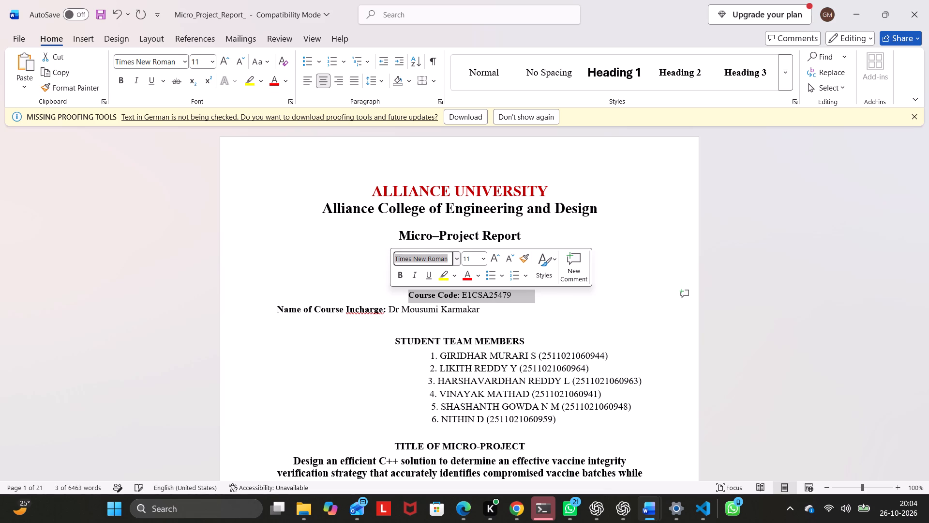
click(494, 310)
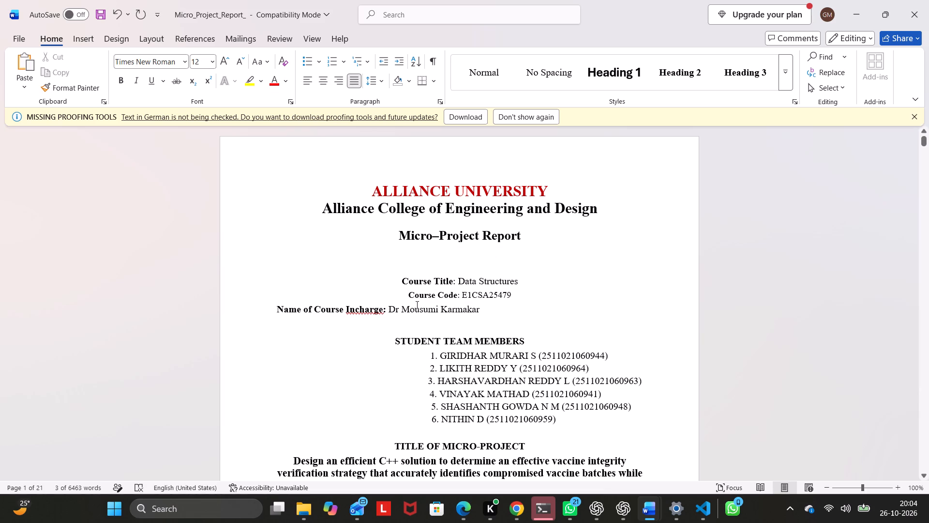
Add a space before the Course Code label and centre the line under the Course Title line.
click(408, 295)
key(BackSpace)
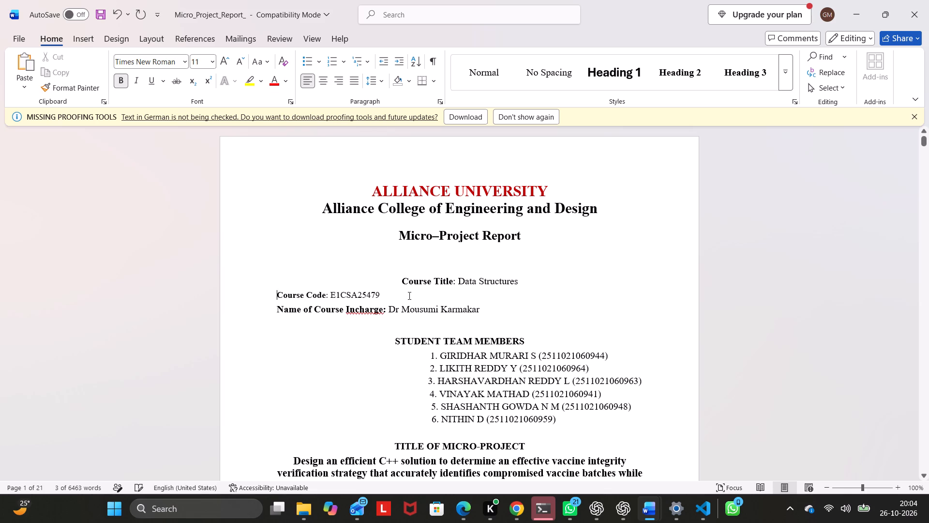
key(space)
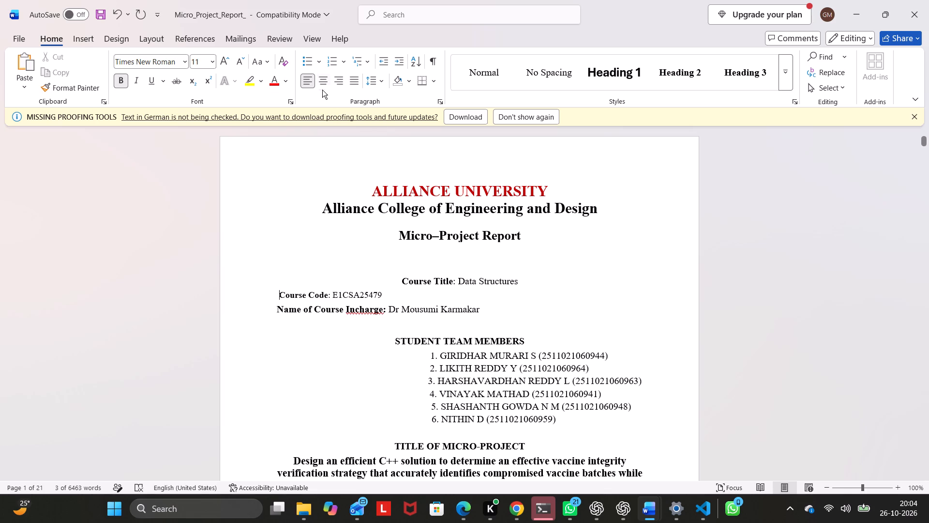
click(322, 86)
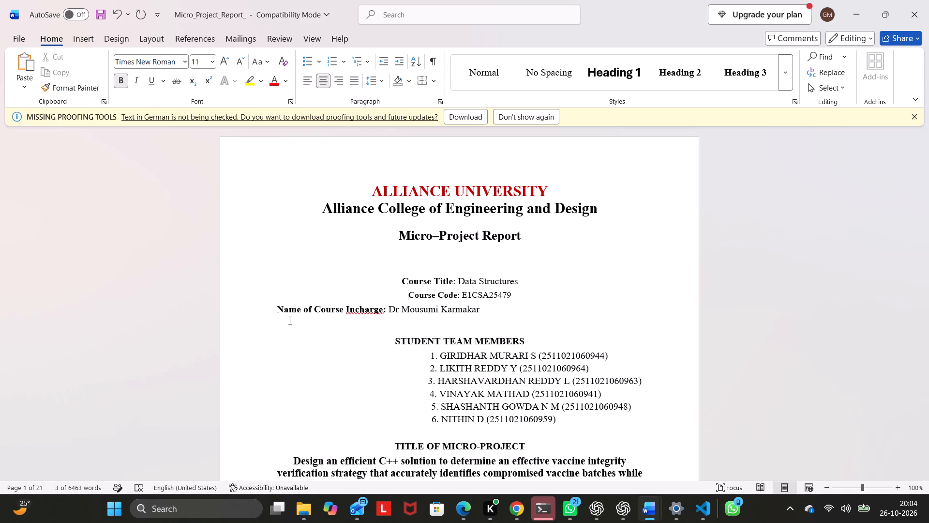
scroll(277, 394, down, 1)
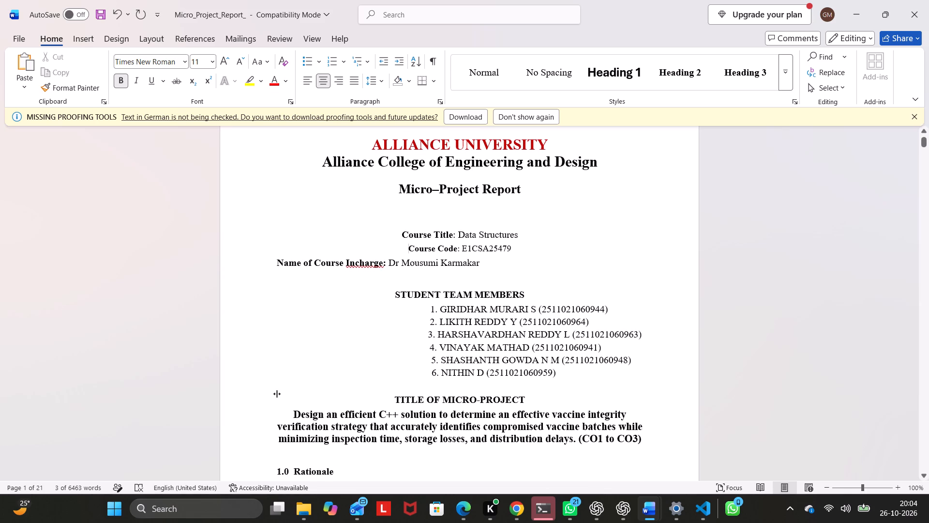
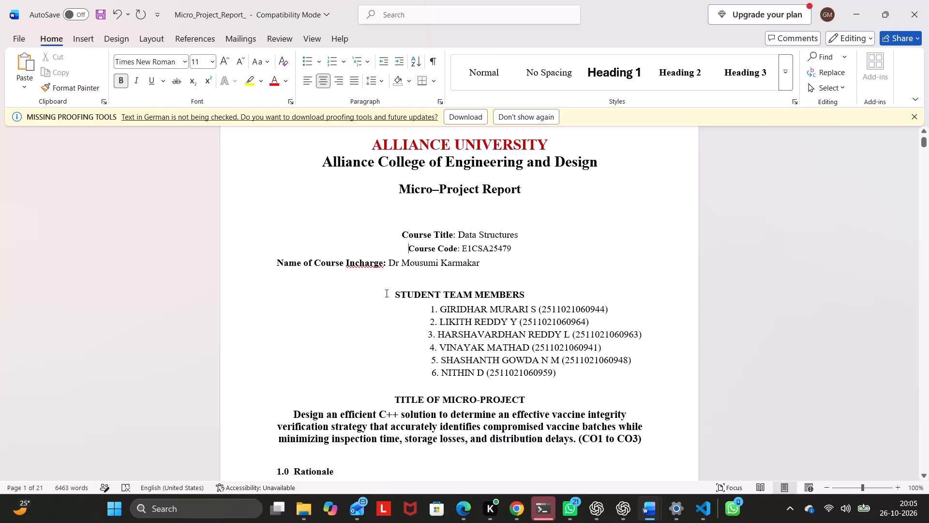
Shift the STUDENT TEAM MEMBERS heading on the cover page to the right by adding spaces before it.
click(386, 294)
key(space)
key(space)
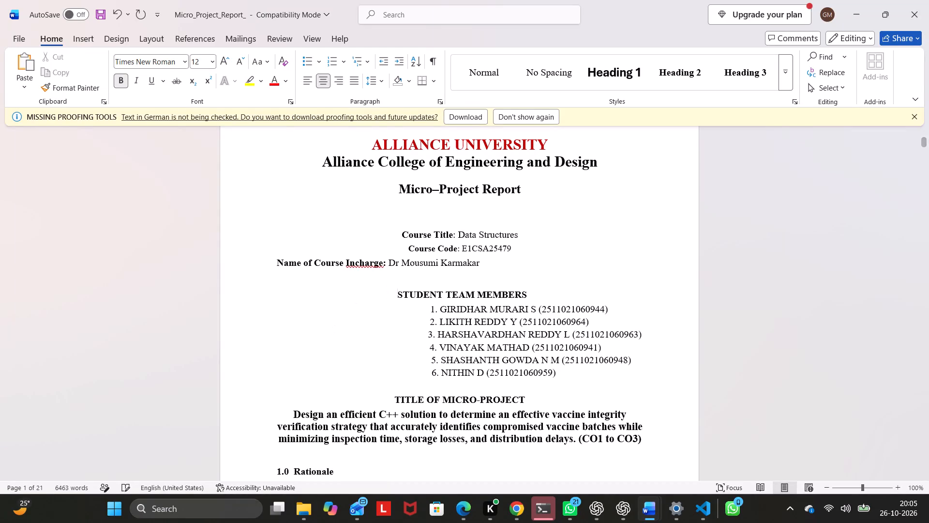
key(space)
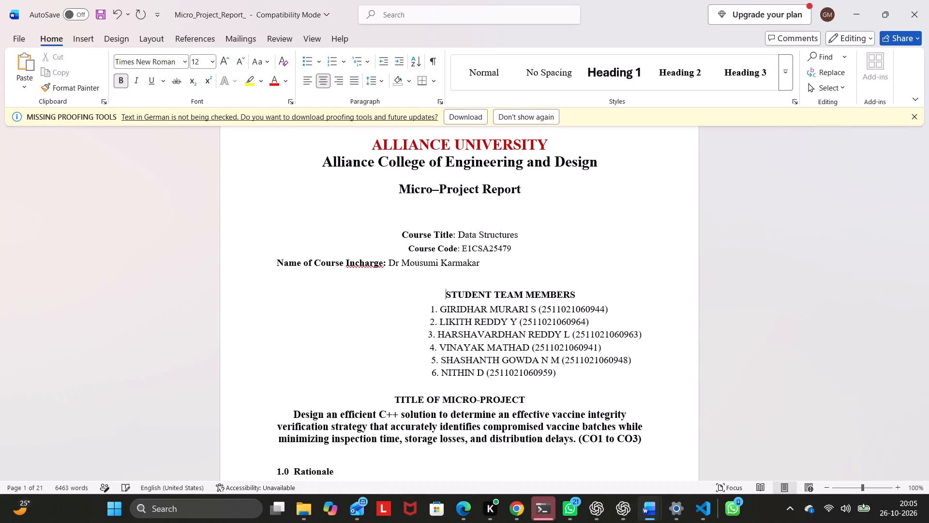
key(BackSpace)
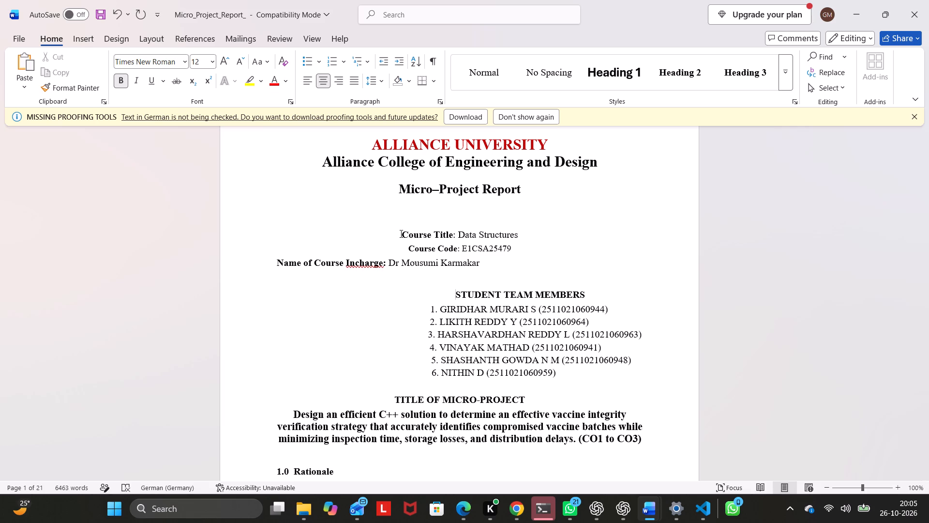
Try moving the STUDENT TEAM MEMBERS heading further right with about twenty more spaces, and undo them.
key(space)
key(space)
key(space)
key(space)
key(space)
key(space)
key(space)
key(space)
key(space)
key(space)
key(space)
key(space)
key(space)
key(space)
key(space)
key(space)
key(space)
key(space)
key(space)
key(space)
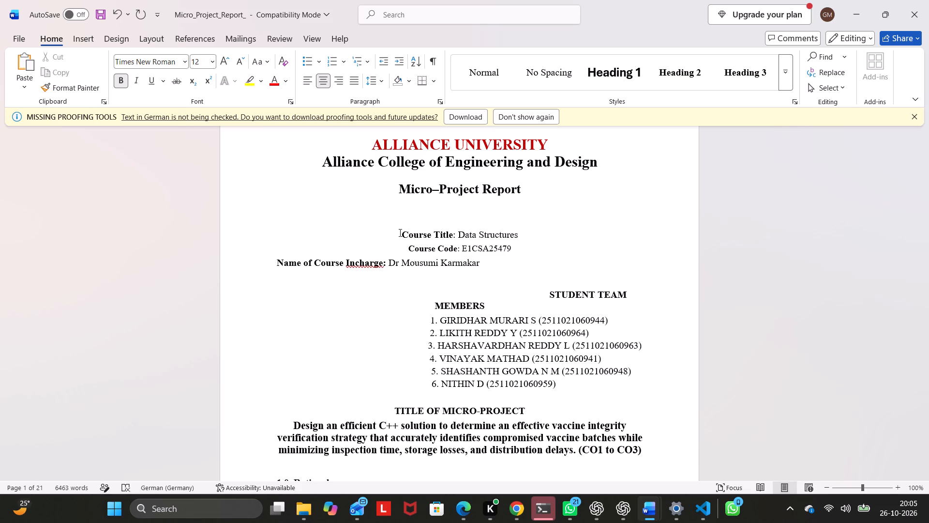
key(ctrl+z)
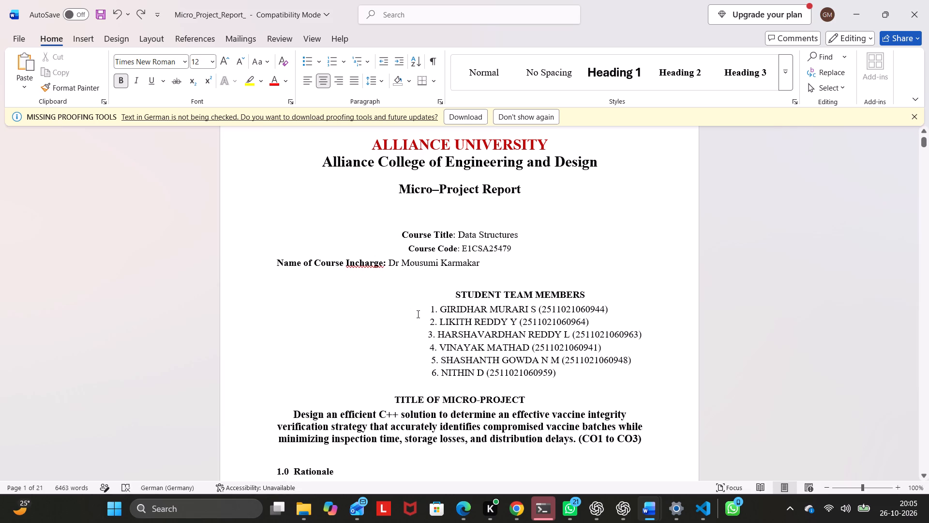
Indent the first team member's entry with leading spaces so it sits beneath the shifted heading, keeping it on one line.
click(429, 311)
key(space)
key(space)
key(space)
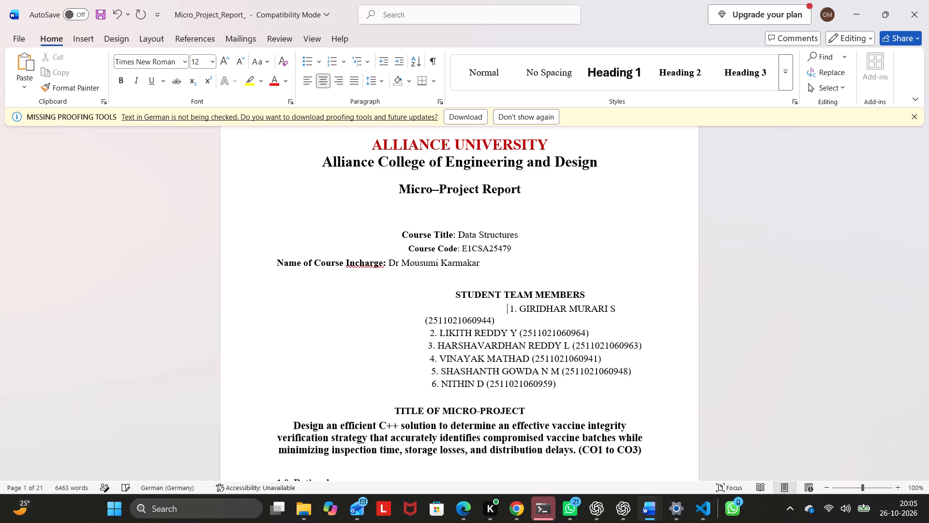
key(BackSpace)
key(BackSpace)
key(BackSpace)
key(BackSpace)
key(BackSpace)
key(BackSpace)
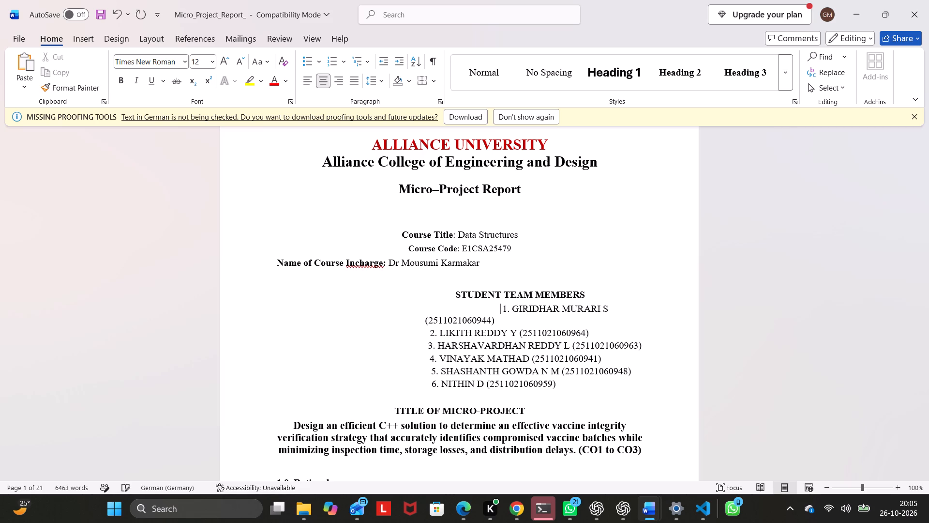
key(BackSpace)
key(BackSpace)
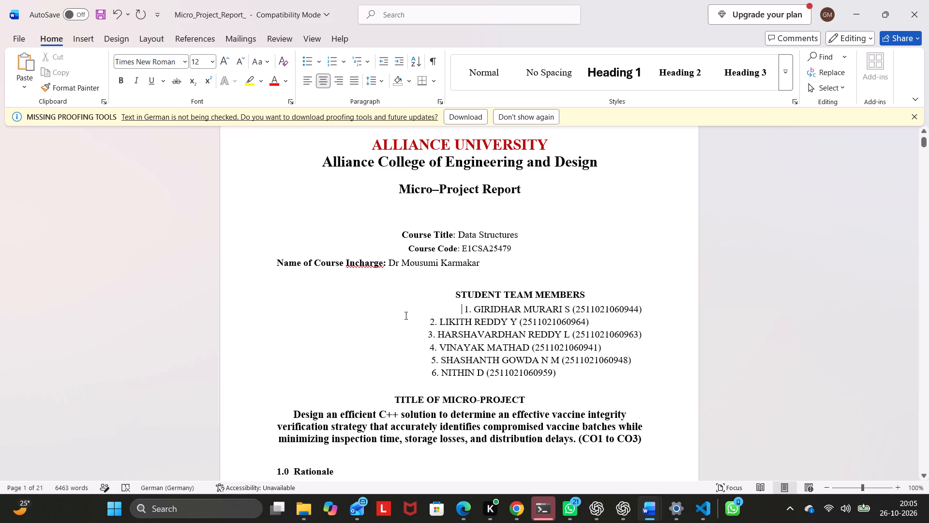
Indent the second team member's entry with leading spaces to line its number up with the first entry.
click(427, 322)
key(space)
key(space)
key(space)
key(space)
key(space)
key(space)
key(space)
key(space)
key(space)
key(space)
key(space)
key(space)
key(space)
key(space)
key(space)
key(space)
key(space)
key(space)
key(space)
key(space)
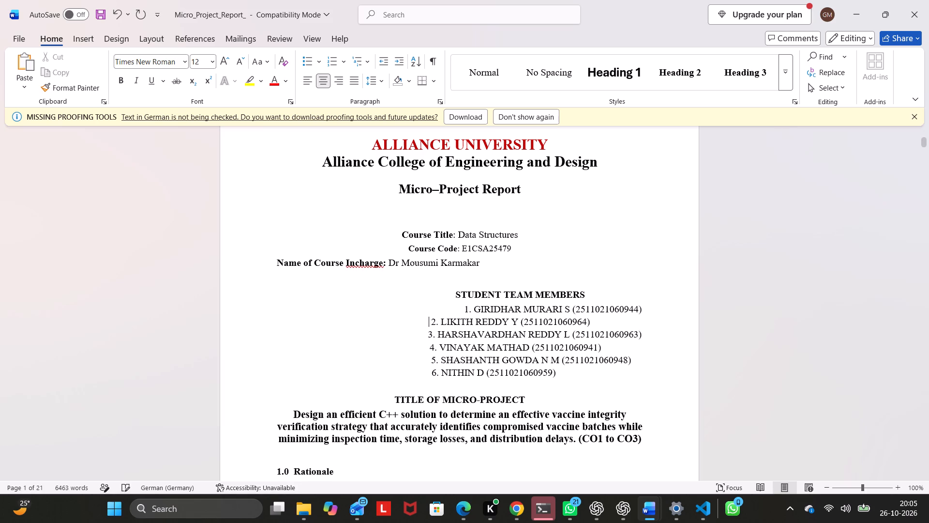
key(space)
key(space)
key(space)
key(space)
key(space)
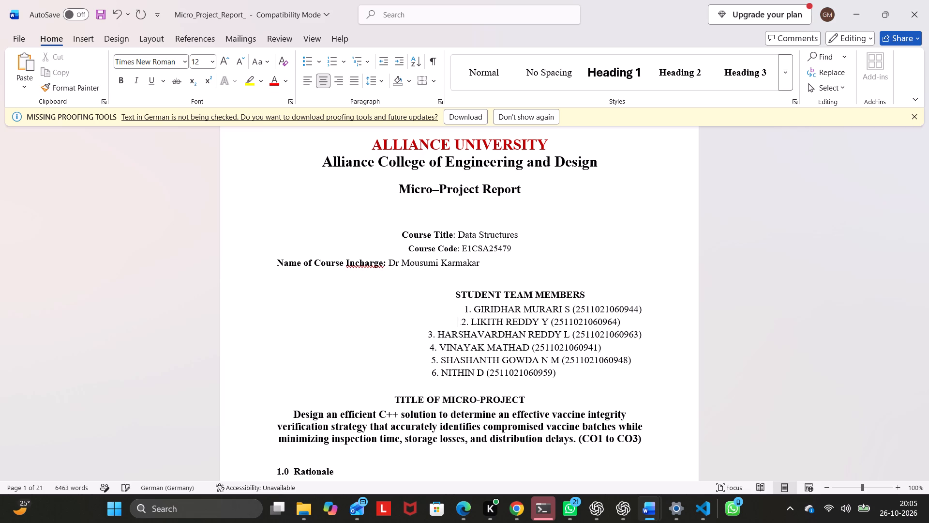
key(space)
key(space)
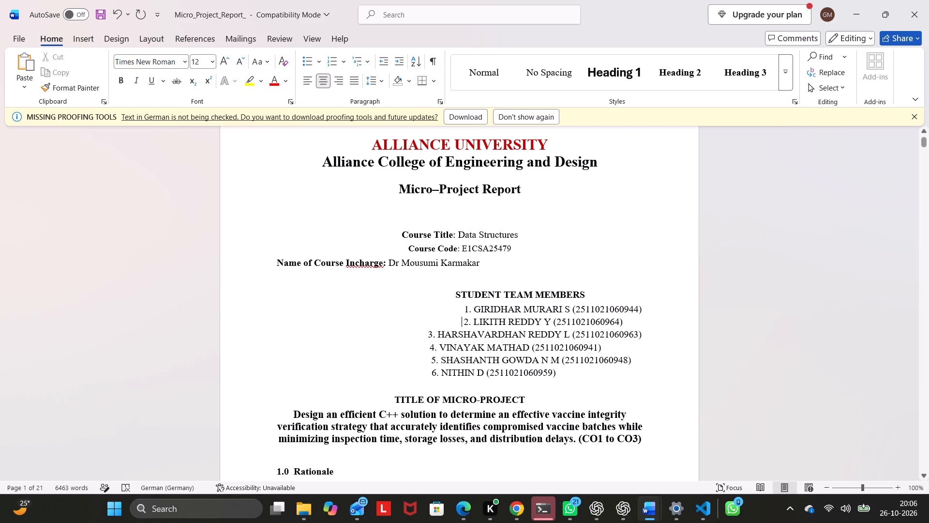
Indent the third team member's entry with leading spaces to line its number up with the entries above.
click(425, 338)
key(space)
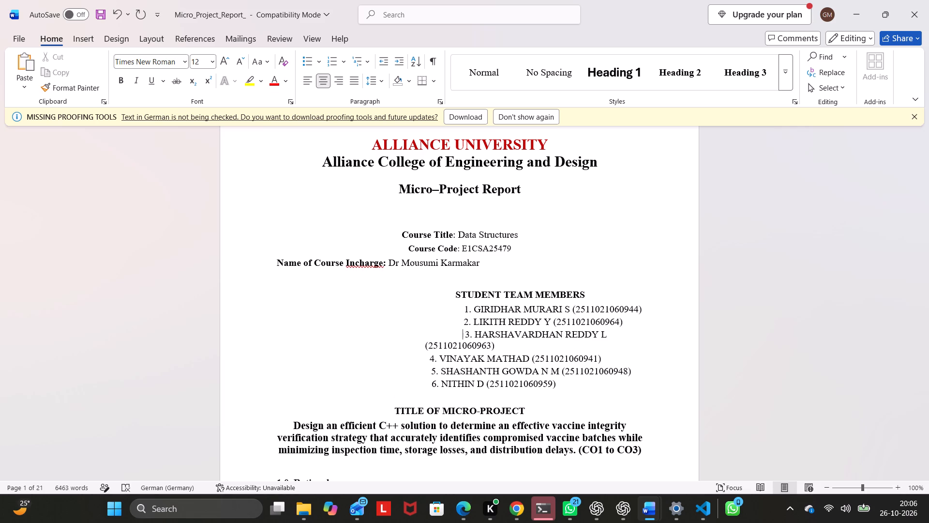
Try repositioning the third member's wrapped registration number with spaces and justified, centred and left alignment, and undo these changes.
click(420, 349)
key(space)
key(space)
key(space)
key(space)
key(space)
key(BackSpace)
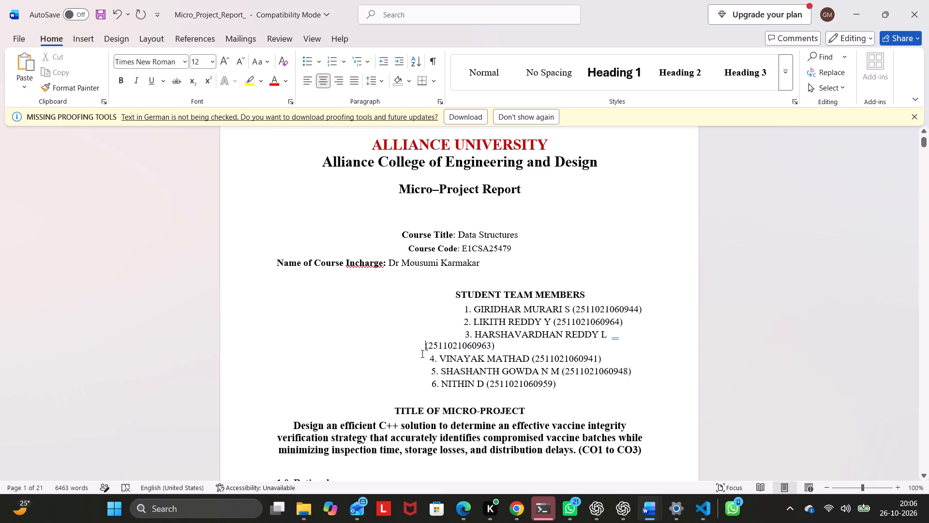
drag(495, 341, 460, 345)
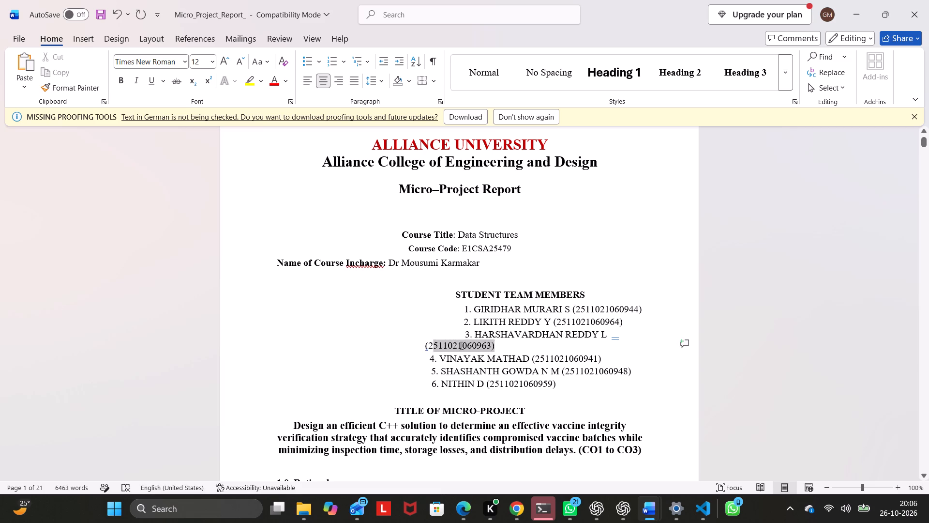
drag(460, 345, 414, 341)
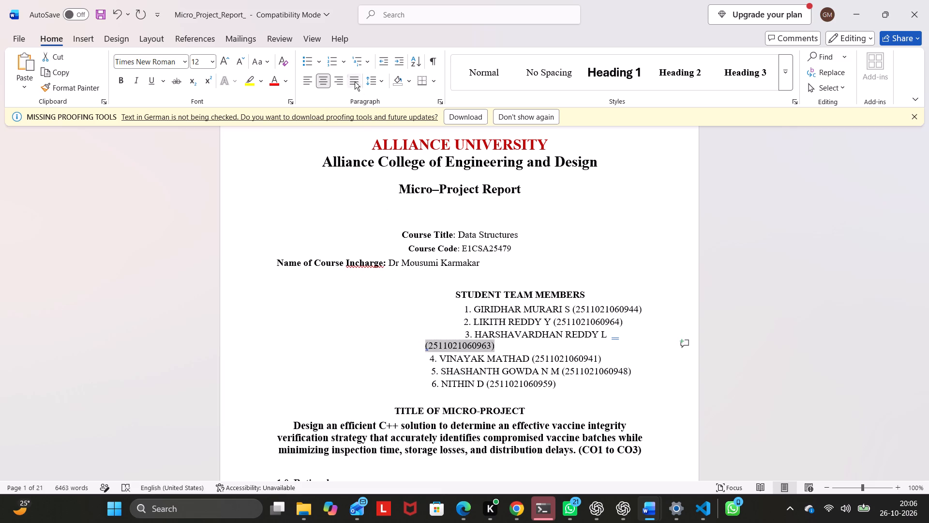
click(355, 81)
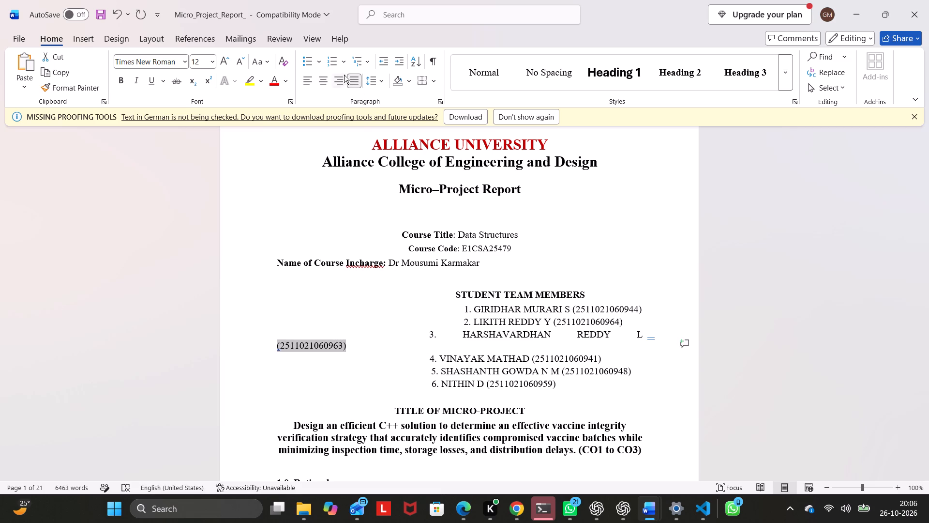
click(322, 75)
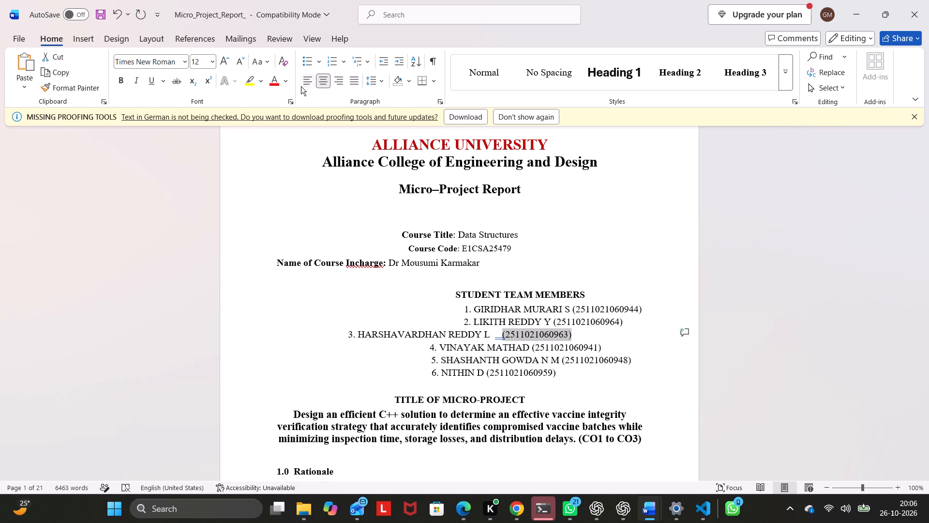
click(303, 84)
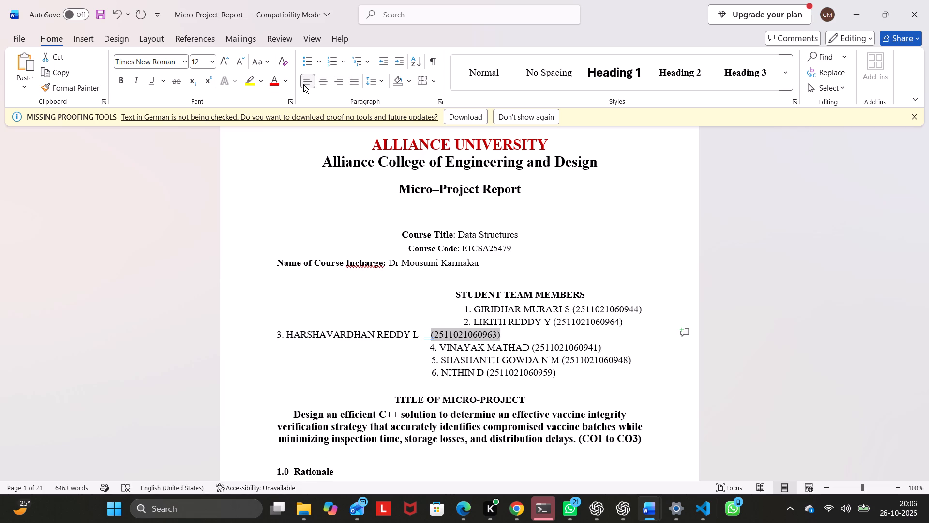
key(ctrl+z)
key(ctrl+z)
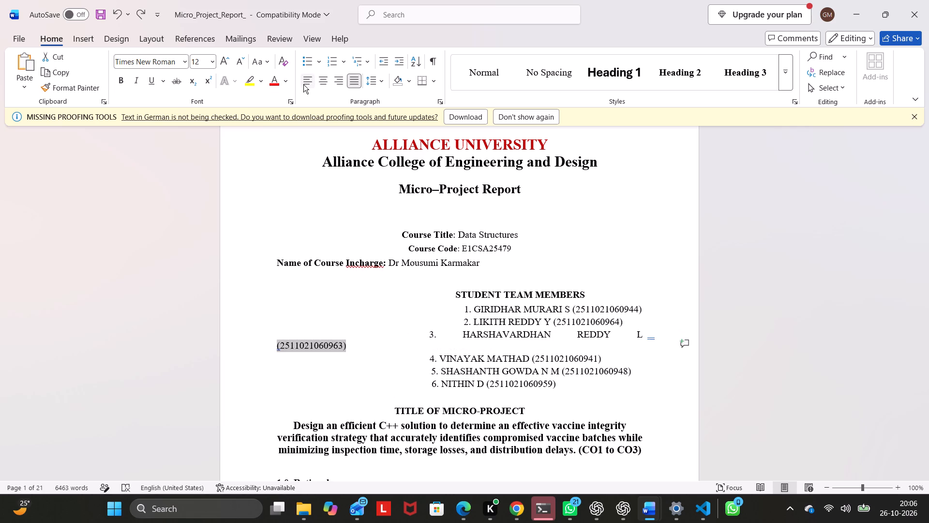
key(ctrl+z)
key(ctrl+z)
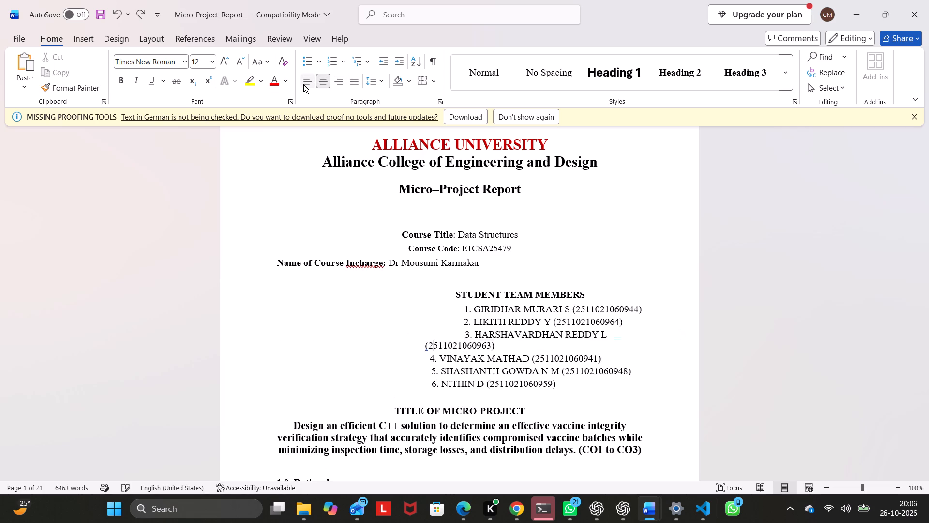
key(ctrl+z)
Break the third member's registration number onto its own line and indent it with spaces beneath the name.
click(420, 351)
key(space)
key(space)
key(space)
key(BackSpace)
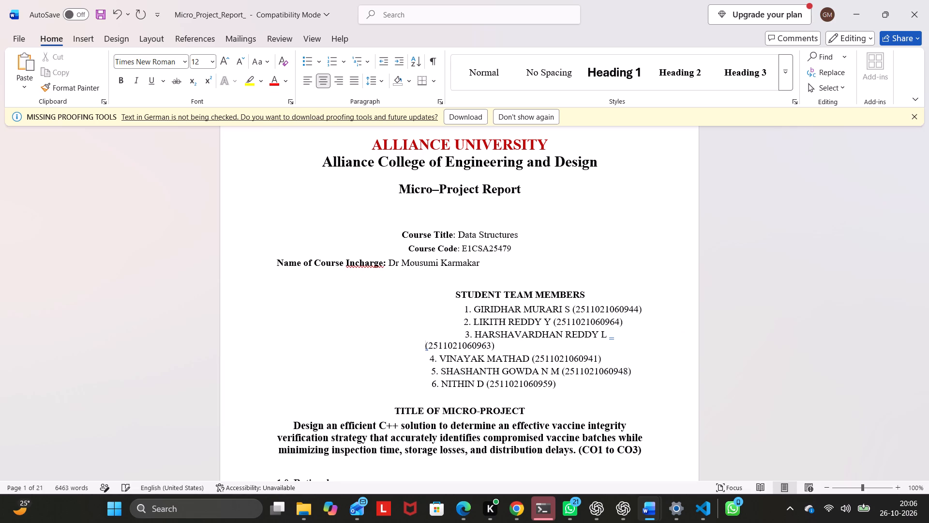
key(BackSpace)
key(BackSpace)
key(BackSpace)
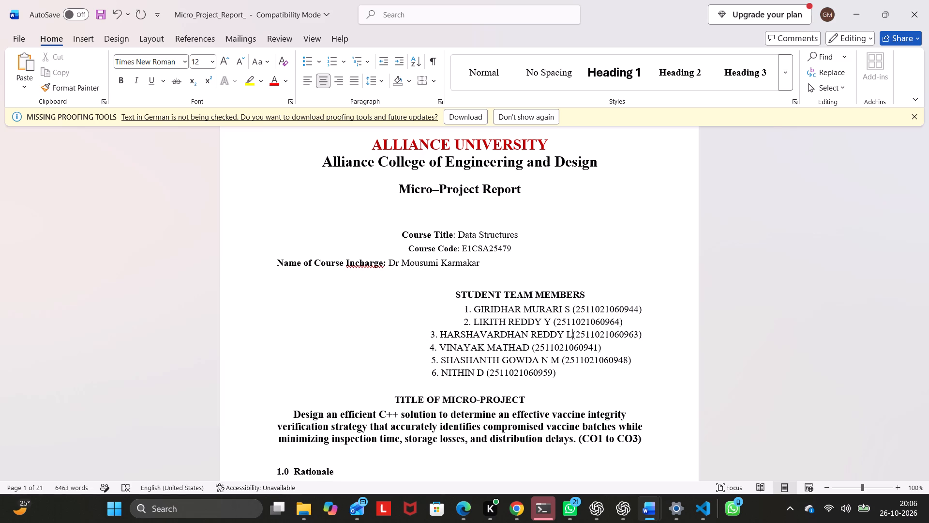
key(Return)
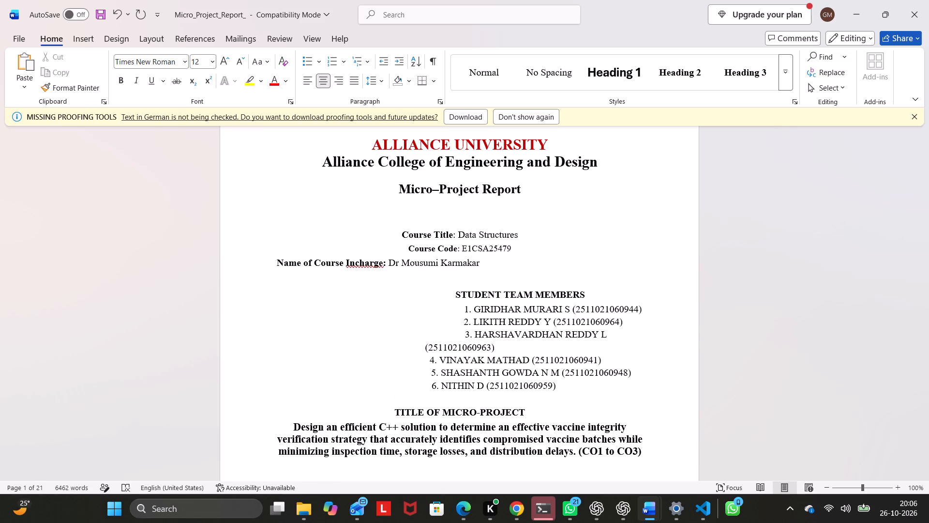
key(space)
key(space)
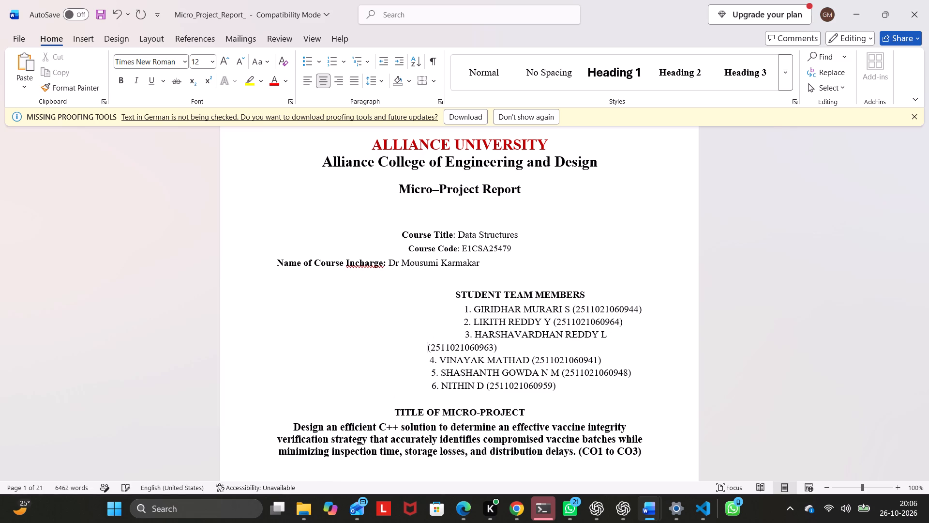
key(space)
key(space)
key(space)
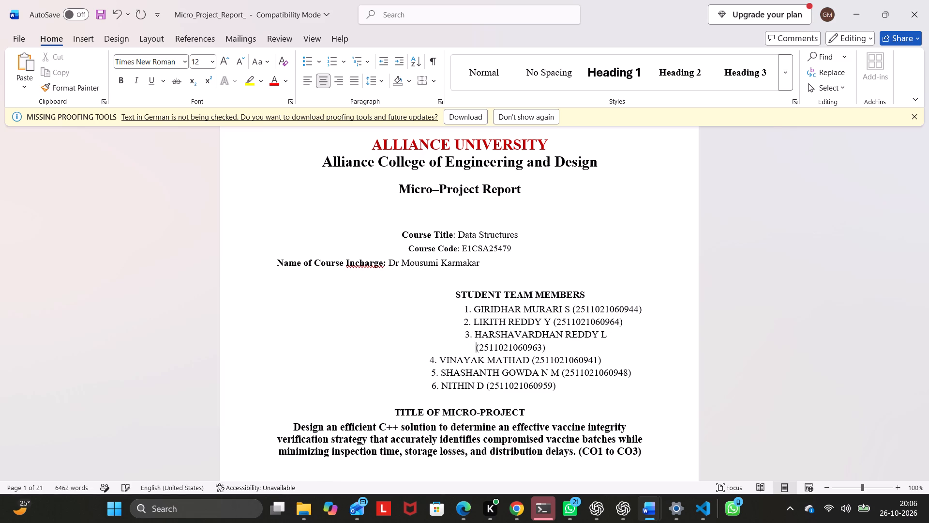
key(space)
key(space)
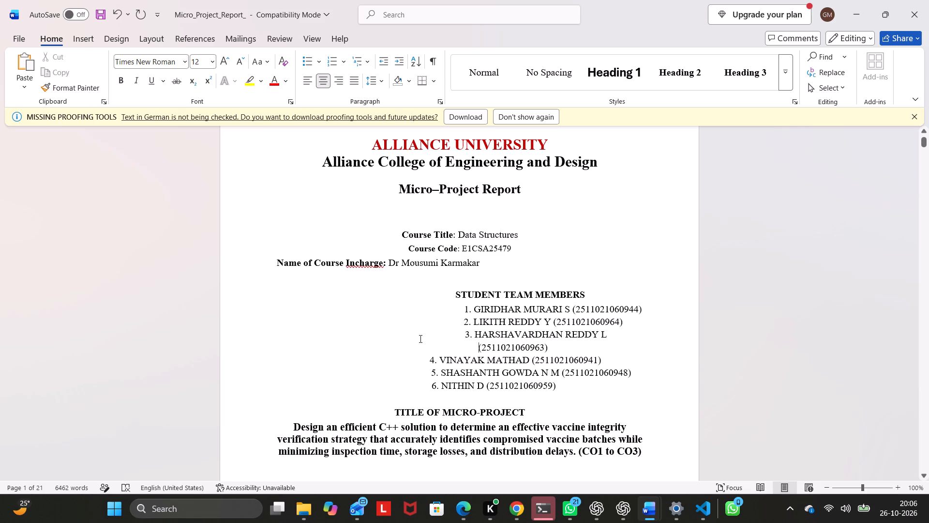
Indent the fourth team member's entry with leading spaces to line its number up with the entries above.
click(428, 362)
key(space)
key(space)
key(space)
key(space)
key(space)
key(space)
key(space)
key(space)
key(space)
key(space)
key(space)
key(space)
key(space)
key(space)
key(space)
key(space)
key(space)
key(space)
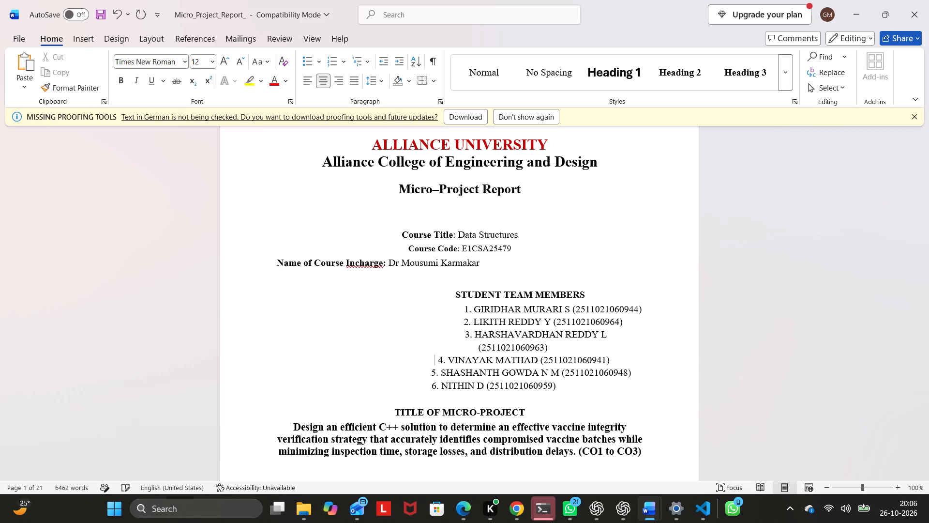
key(space)
key(space)
key(space)
key(space)
key(space)
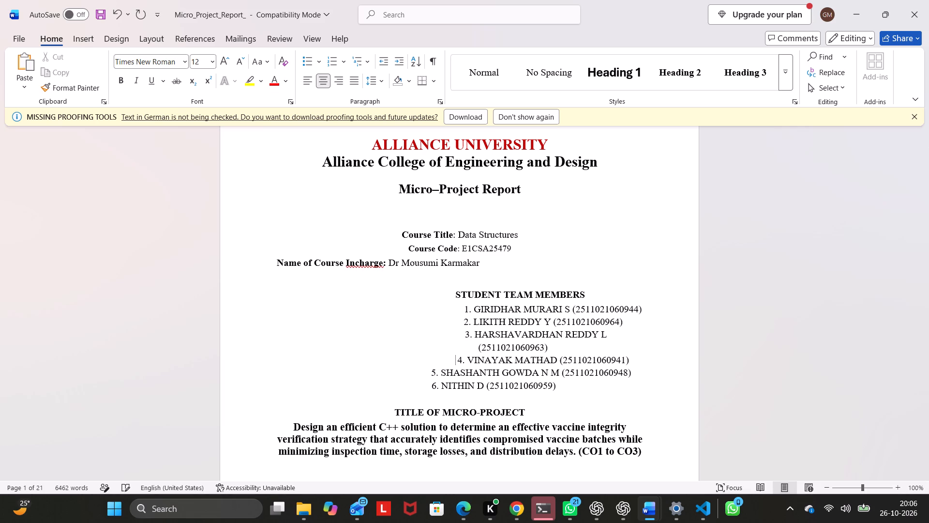
key(space)
key(space)
key(space)
key(space)
key(space)
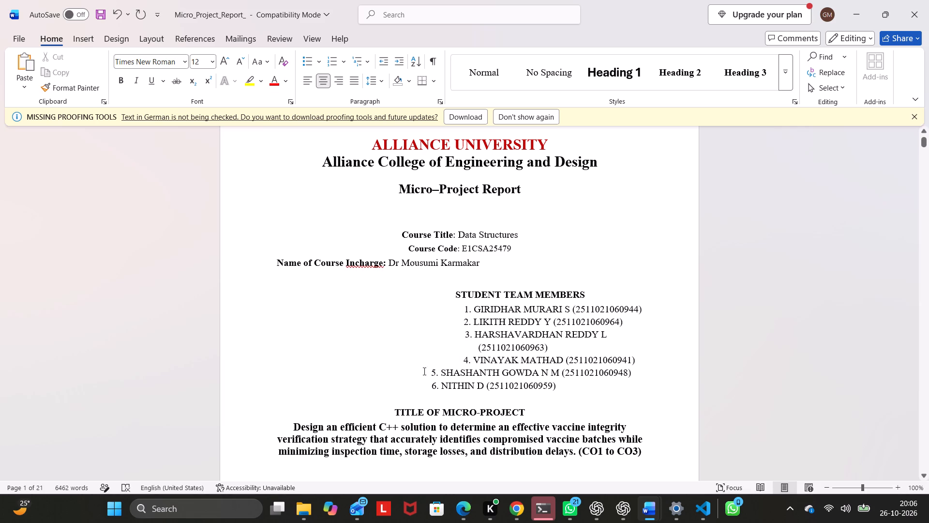
Indent the fifth team member's entry with leading spaces, then trim the spacing to shift it towards the entries above.
click(427, 373)
key(space)
key(space)
key(space)
key(space)
key(space)
key(space)
key(space)
key(space)
key(space)
key(space)
key(space)
key(space)
key(space)
key(space)
key(space)
key(space)
key(space)
key(space)
key(space)
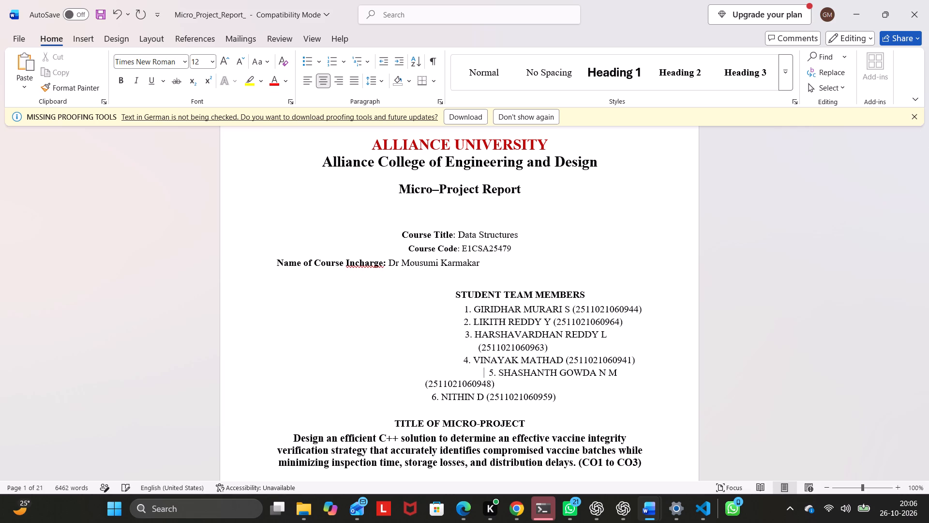
key(BackSpace)
key(BackSpace)
key(BackSpace)
key(BackSpace)
key(BackSpace)
key(BackSpace)
key(BackSpace)
key(BackSpace)
key(BackSpace)
key(BackSpace)
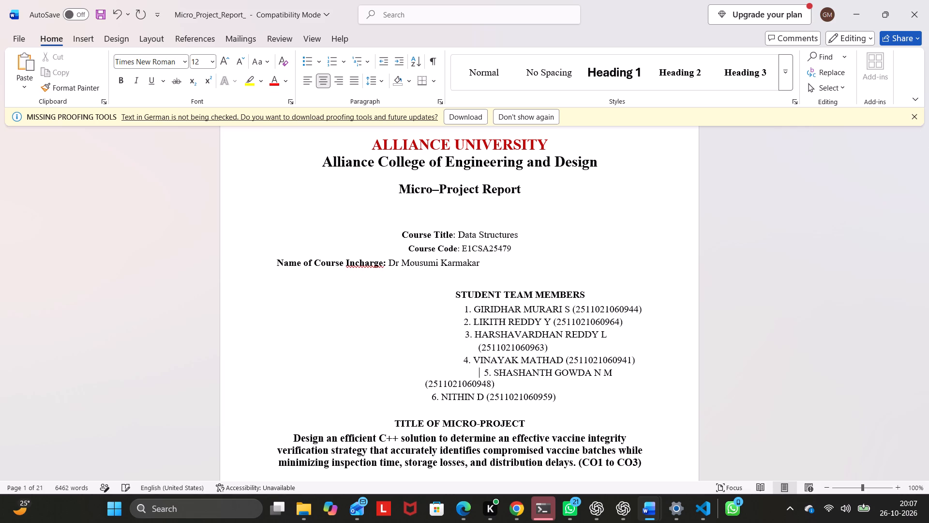
key(BackSpace)
key(BackSpace)
key(space)
key(space)
key(space)
key(space)
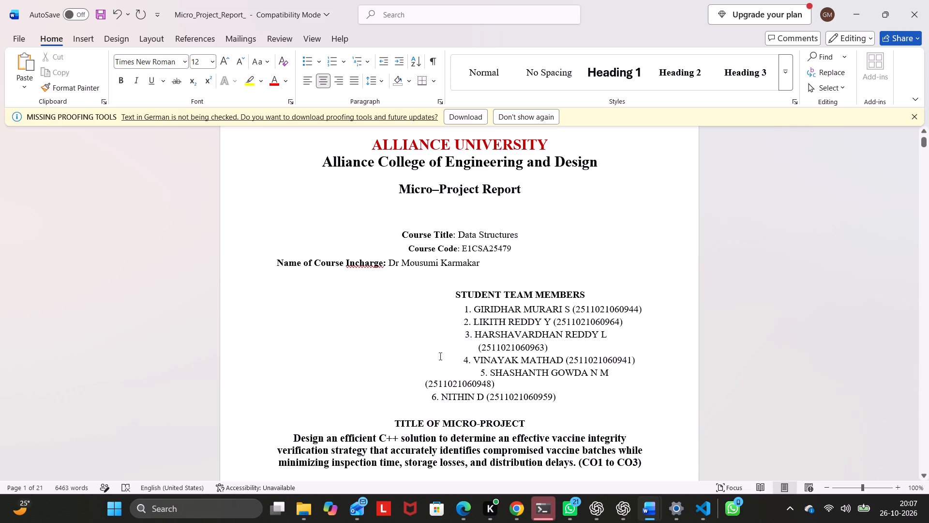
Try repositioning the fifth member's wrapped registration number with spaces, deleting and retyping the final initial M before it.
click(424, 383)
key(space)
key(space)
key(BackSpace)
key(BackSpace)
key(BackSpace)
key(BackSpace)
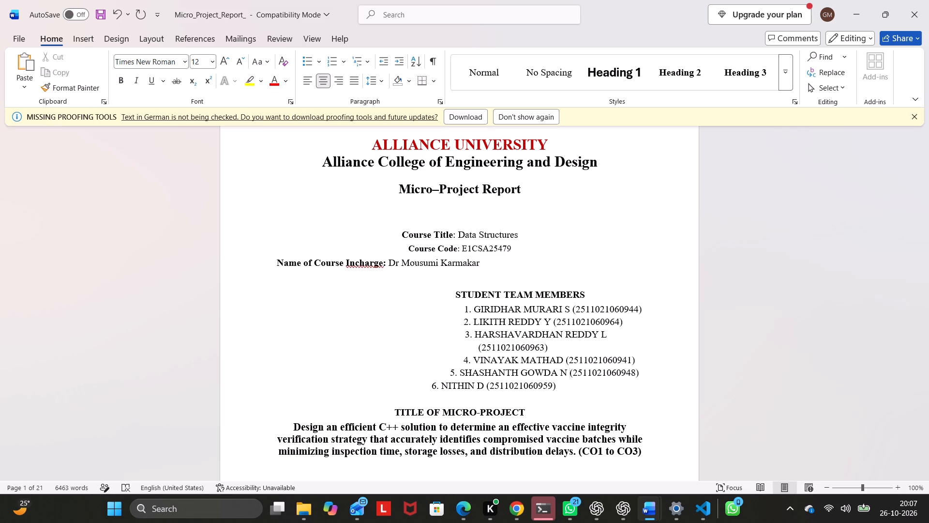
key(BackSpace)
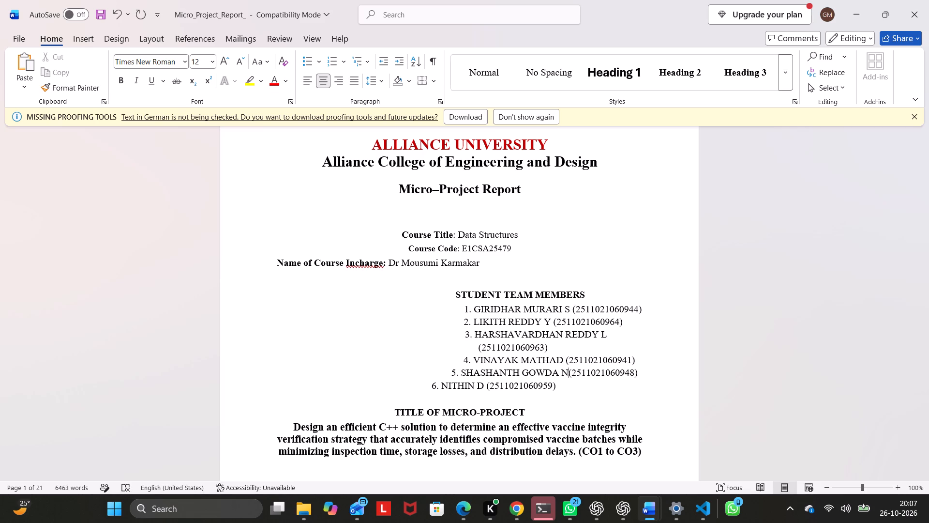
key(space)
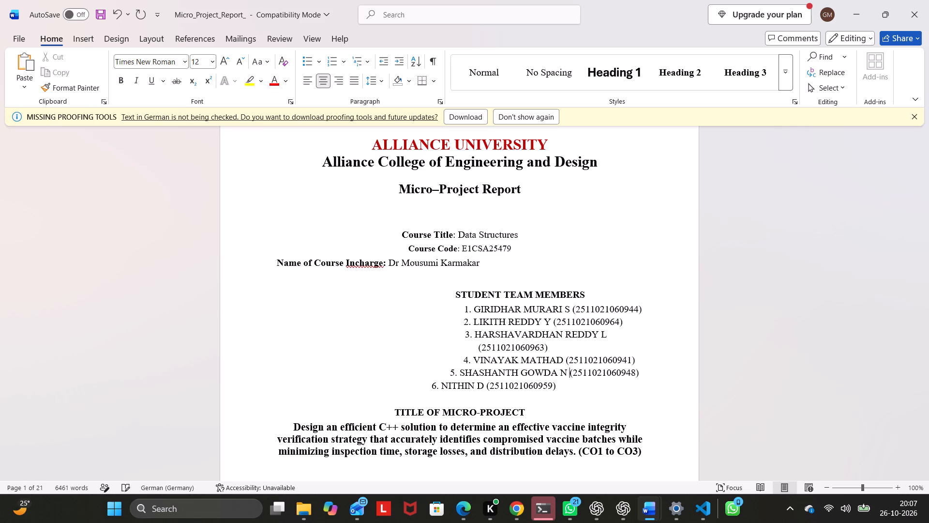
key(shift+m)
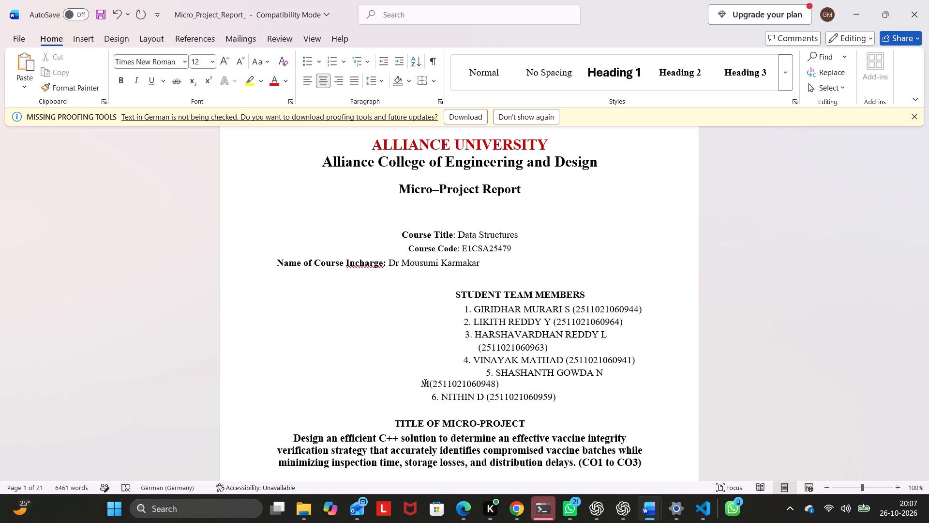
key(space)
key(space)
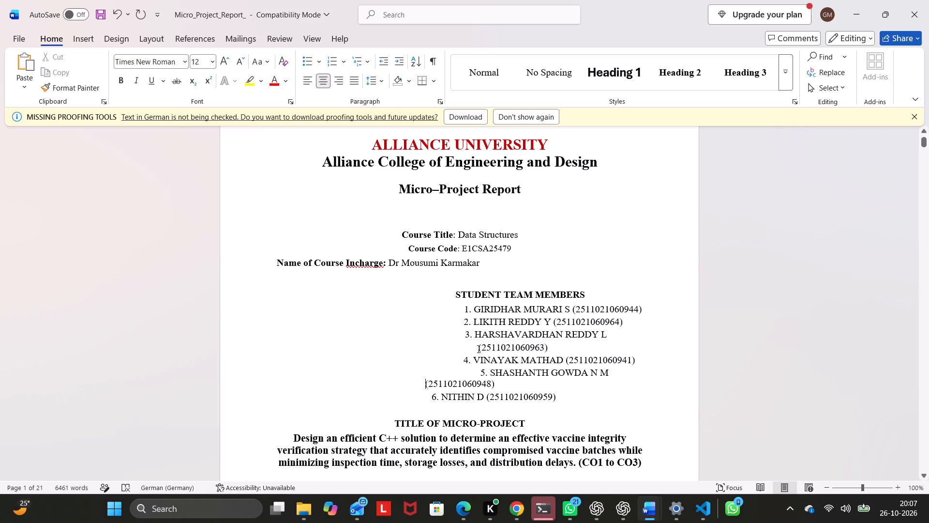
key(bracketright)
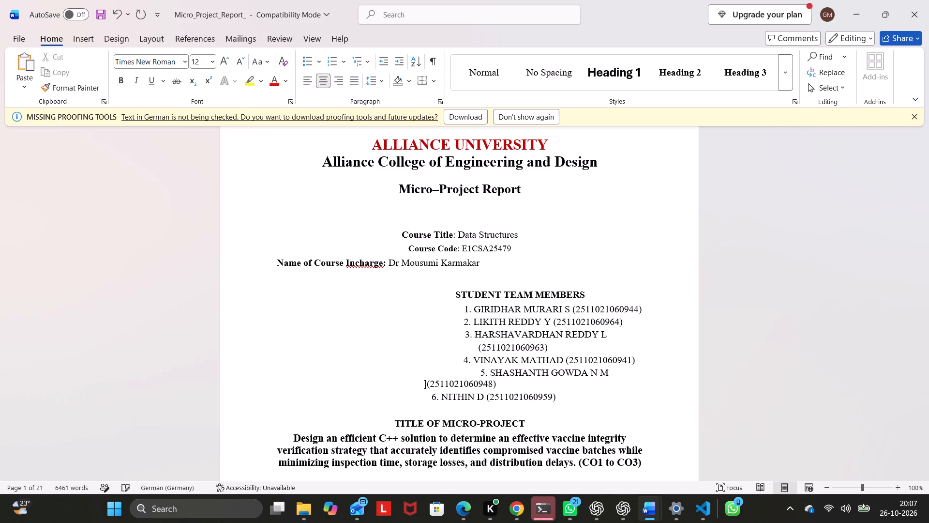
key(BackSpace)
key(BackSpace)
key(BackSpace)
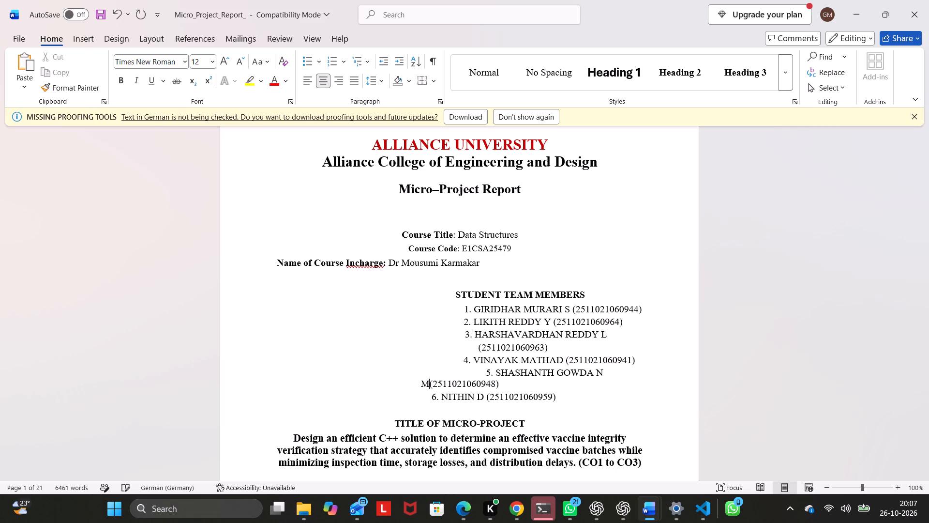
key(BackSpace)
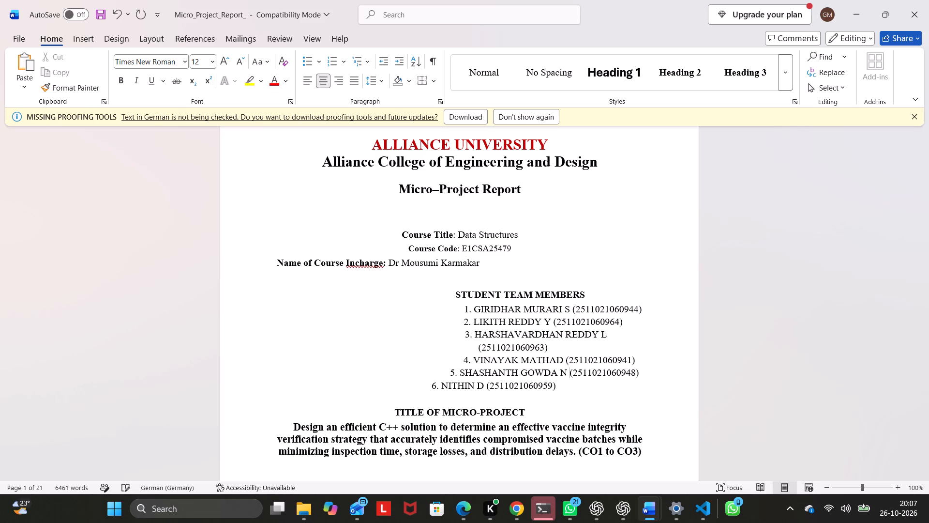
Break the fifth member's registration number onto its own line and indent it with spaces beneath the name.
key(Return)
key(space)
key(space)
key(space)
key(space)
key(space)
key(space)
key(space)
key(space)
key(space)
key(space)
key(space)
key(space)
key(space)
key(space)
key(space)
key(space)
key(space)
key(space)
key(space)
key(space)
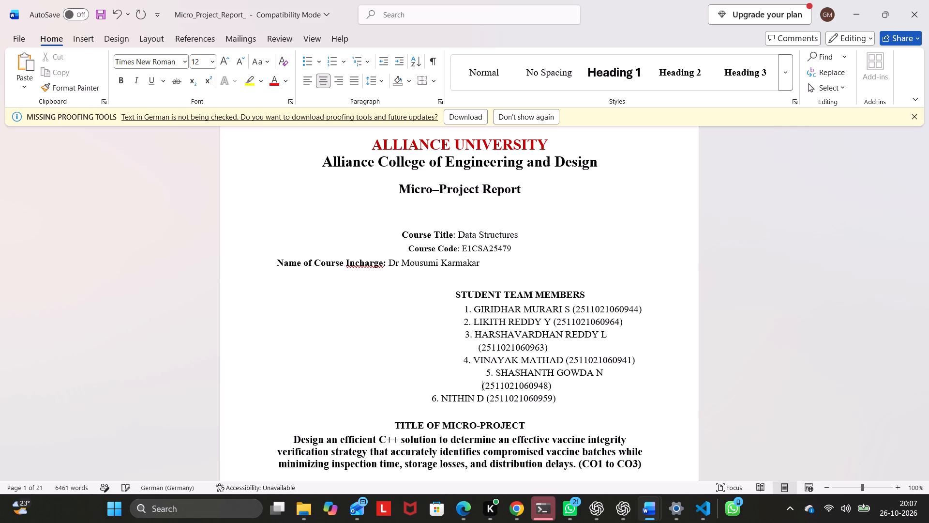
key(space)
key(space)
key(space)
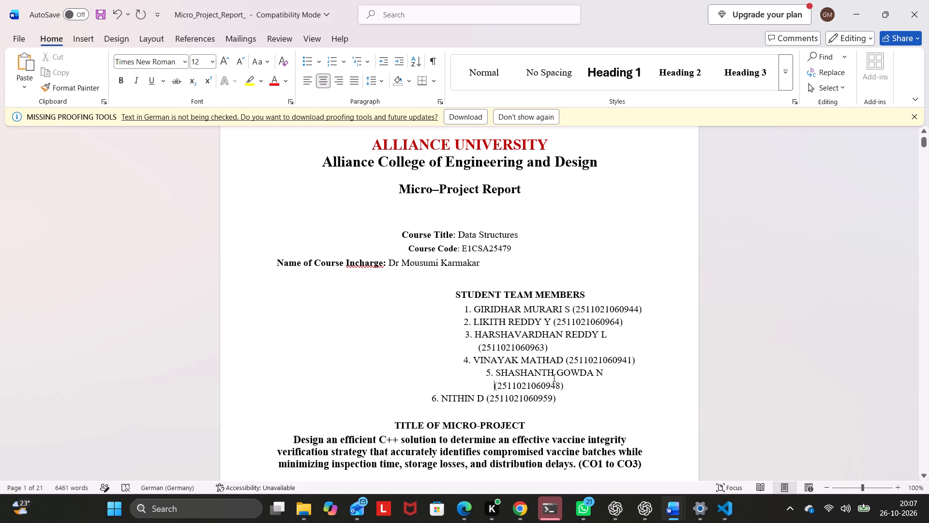
Restore the final initial M at the end of the fifth member's name.
click(605, 367)
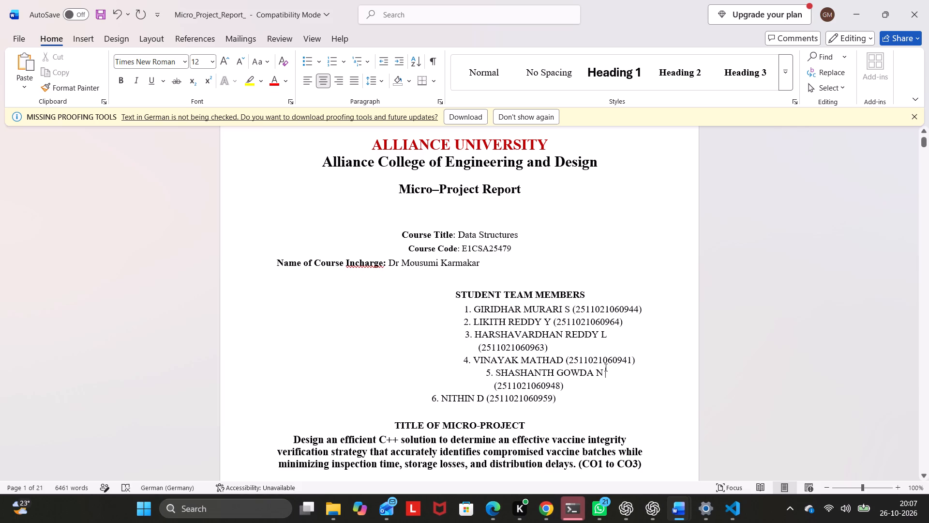
key(shift+m)
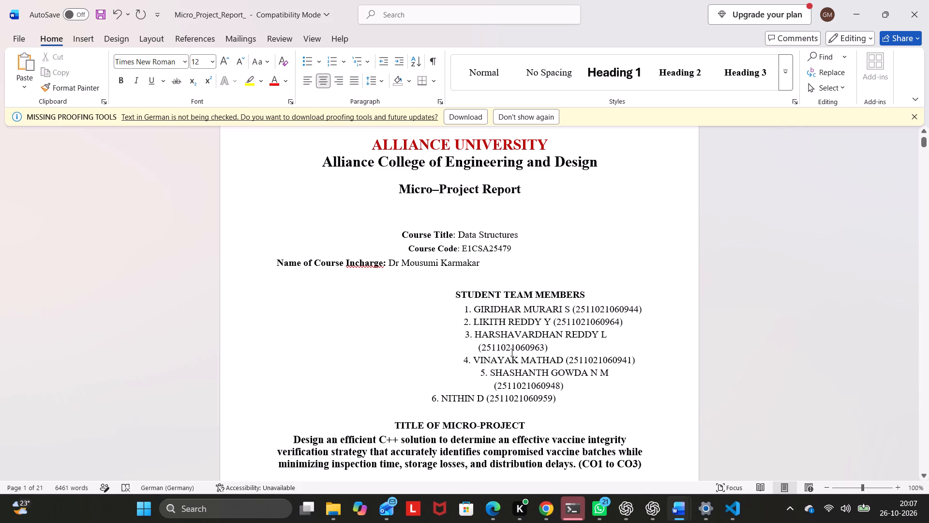
Remove excess leading spaces from the fifth member's entry to line its number up with the fourth entry.
click(480, 370)
key(BackSpace)
key(BackSpace)
key(BackSpace)
key(BackSpace)
key(BackSpace)
key(BackSpace)
key(BackSpace)
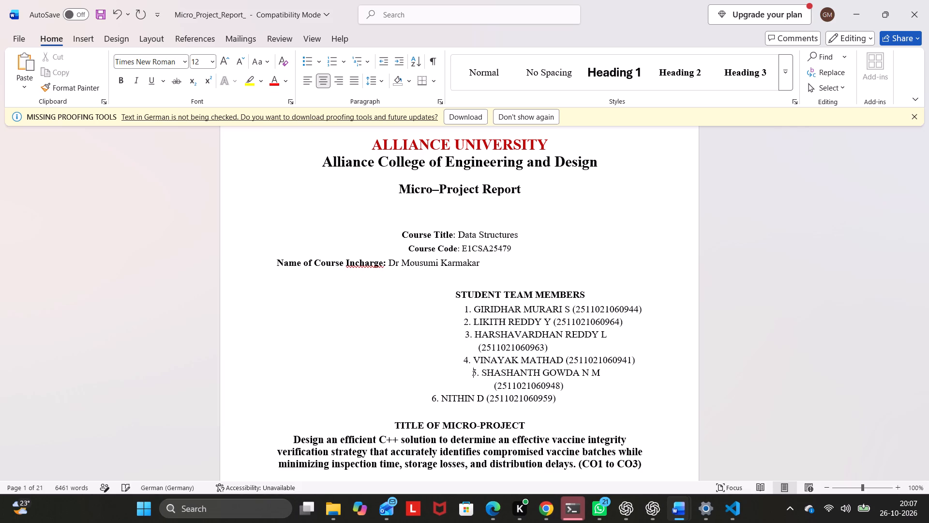
key(BackSpace)
key(BackSpace)
key(BackSpace)
key(BackSpace)
key(BackSpace)
key(BackSpace)
key(BackSpace)
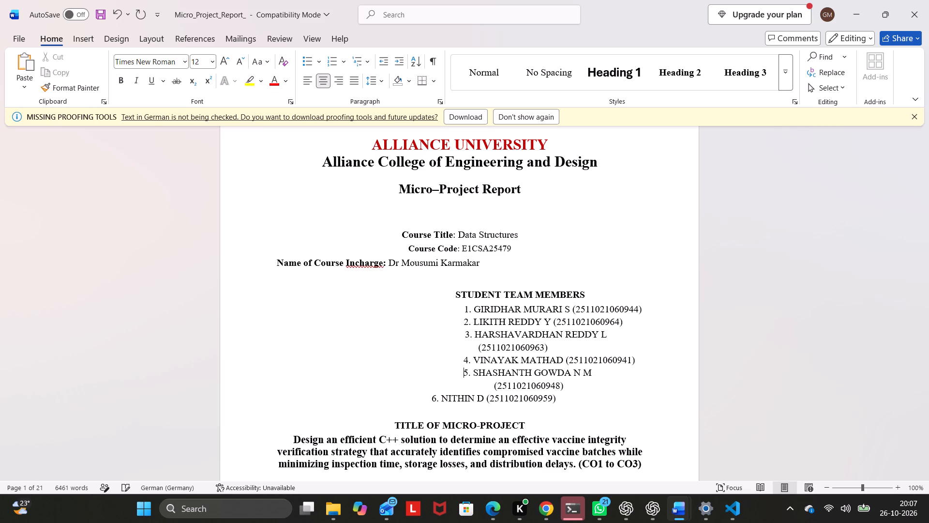
Reduce the leading spaces before the fifth member's registration number so it sits closer beneath the start of the name.
click(493, 388)
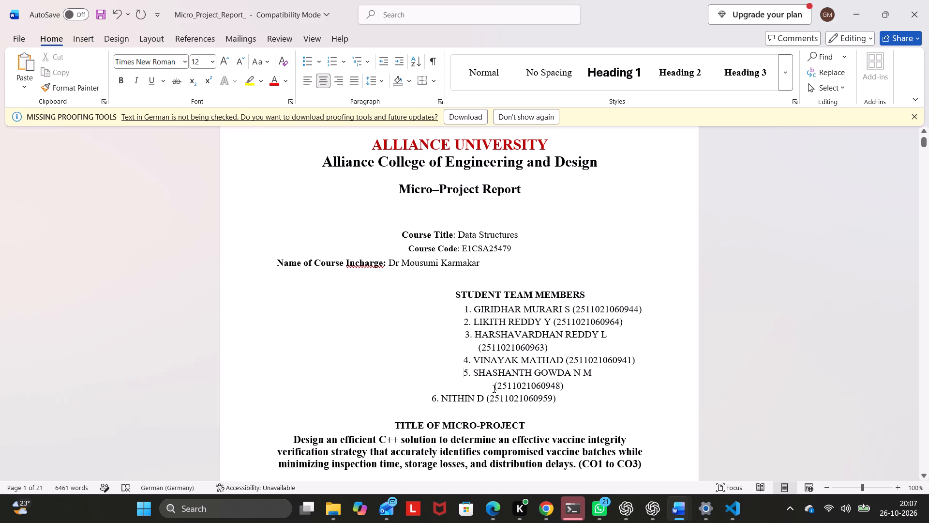
right_click(493, 388)
click(493, 388)
key(BackSpace)
key(BackSpace)
key(BackSpace)
key(BackSpace)
key(BackSpace)
key(BackSpace)
key(BackSpace)
key(BackSpace)
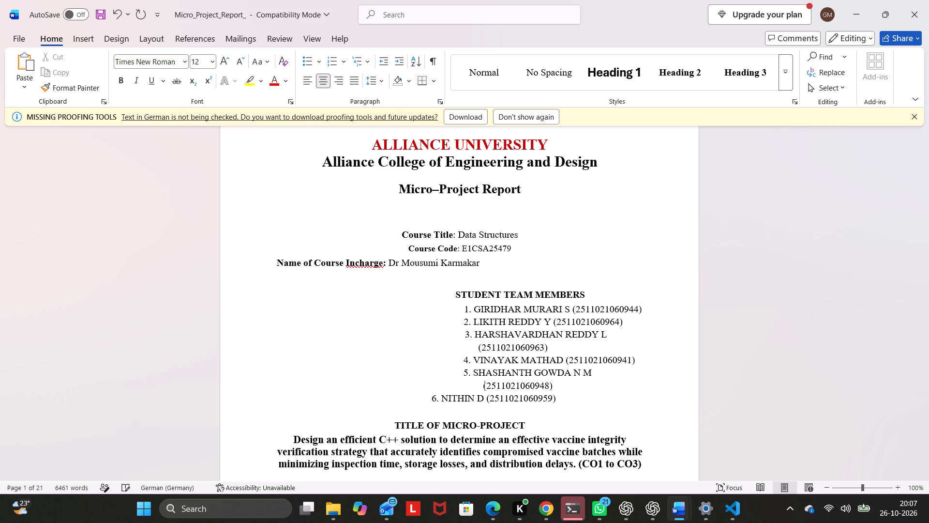
key(BackSpace)
key(BackSpace)
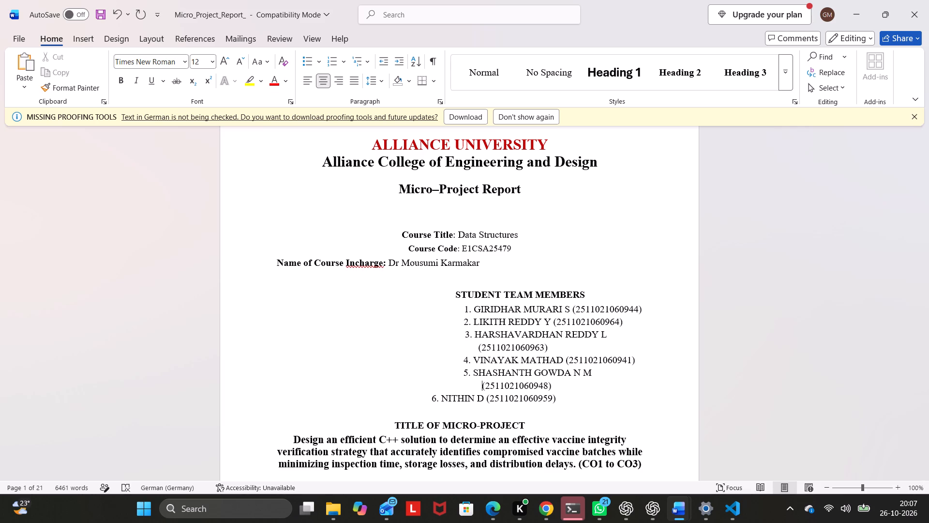
Indent the sixth team member's entry with leading spaces to line its number up with the entries above.
click(429, 397)
key(space)
key(space)
key(space)
key(space)
key(space)
key(space)
key(space)
key(space)
key(space)
key(space)
key(space)
key(space)
key(space)
key(space)
key(space)
key(space)
key(space)
key(space)
key(space)
key(space)
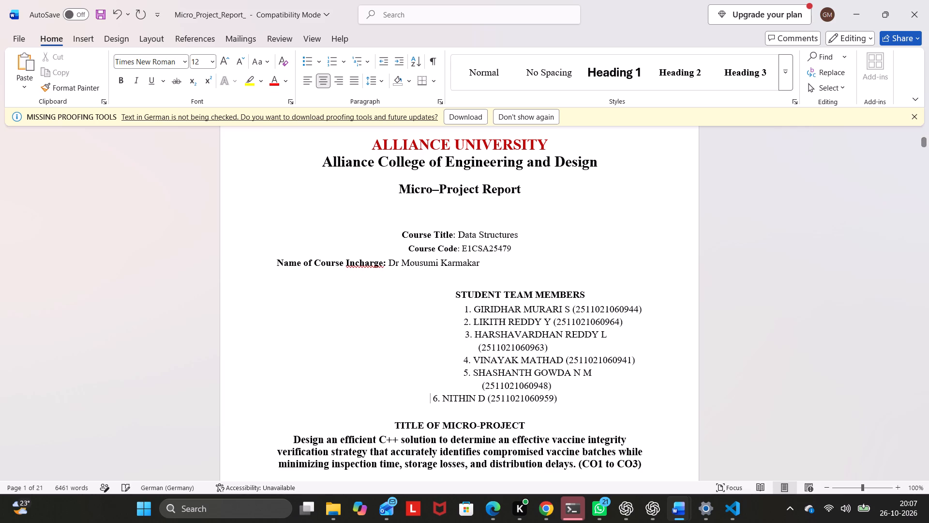
key(space)
key(space)
key(space)
key(space)
key(space)
key(space)
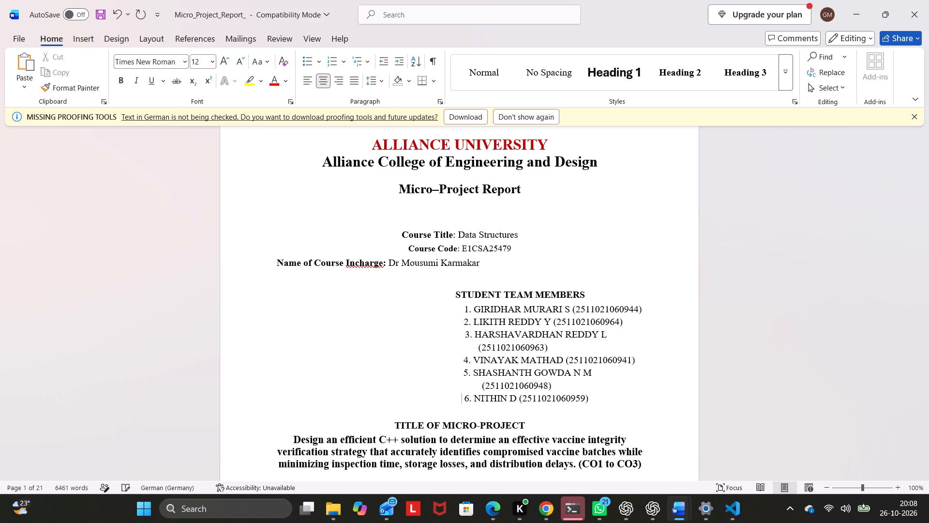
key(space)
key(BackSpace)
key(BackSpace)
key(space)
key(space)
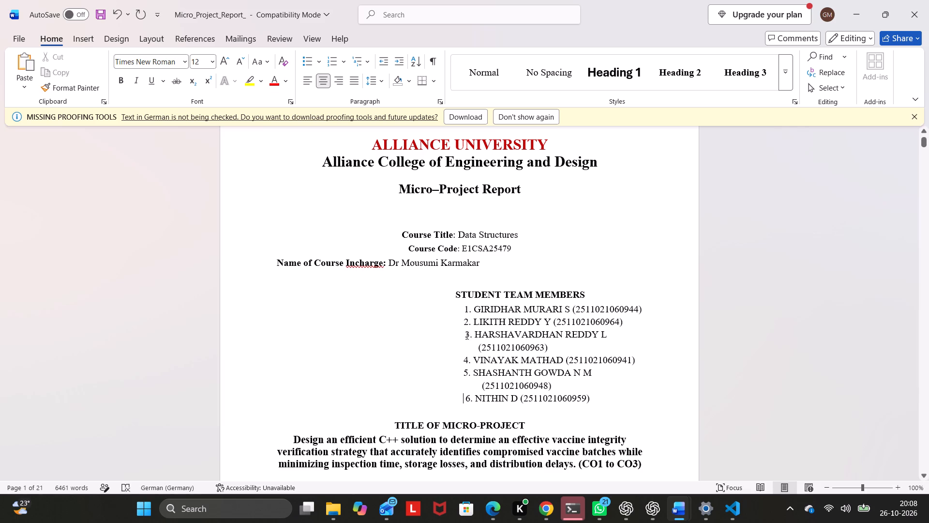
Remove one leading space from the third team member's entry to line its number up with the neighbouring entries.
click(465, 335)
key(BackSpace)
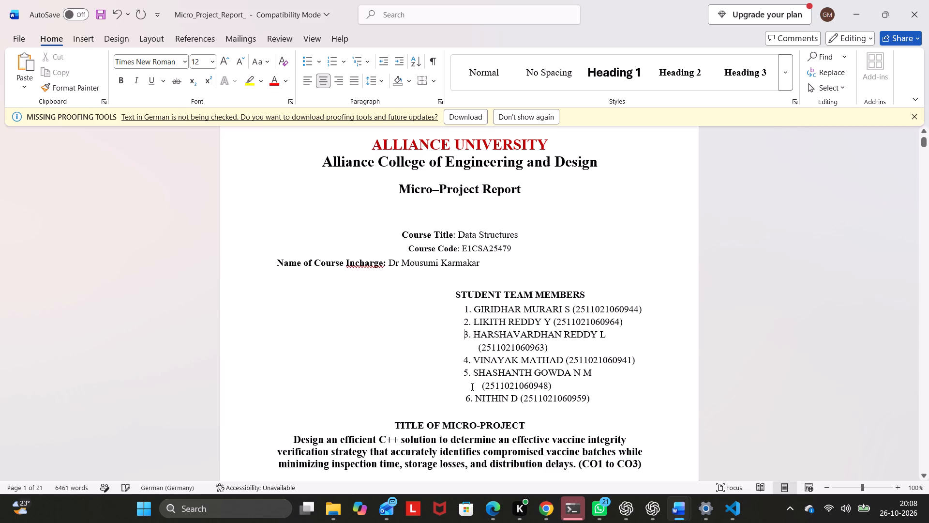
Check the alignment of the numbered team member entries by stepping through the list line by line.
click(464, 313)
key(Down)
key(Down)
key(Down)
key(Down)
key(Down)
key(Down)
key(Down)
key(Up)
key(Up)
key(Down)
key(Down)
Shift the STUDENT TEAM MEMBERS heading across with ten leading spaces so it sits over the numbered team list.
scroll(464, 313, down, 1)
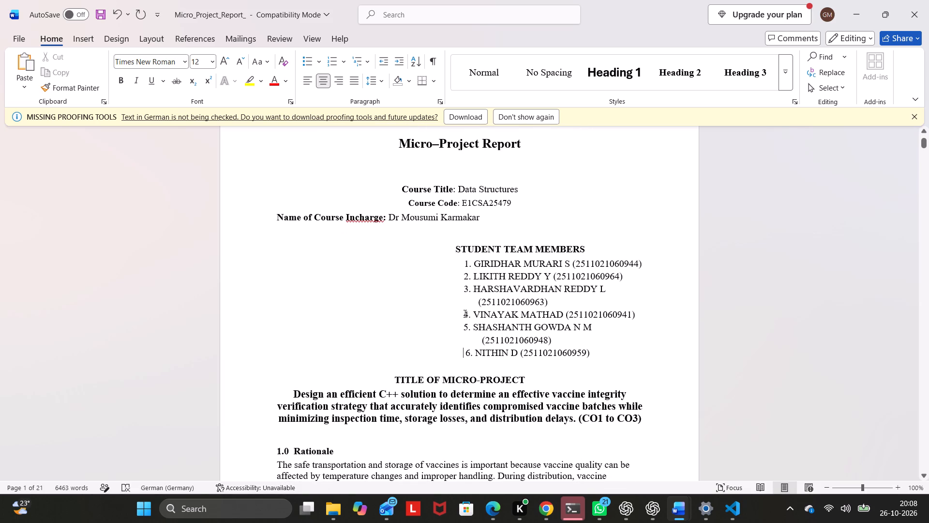
click(448, 249)
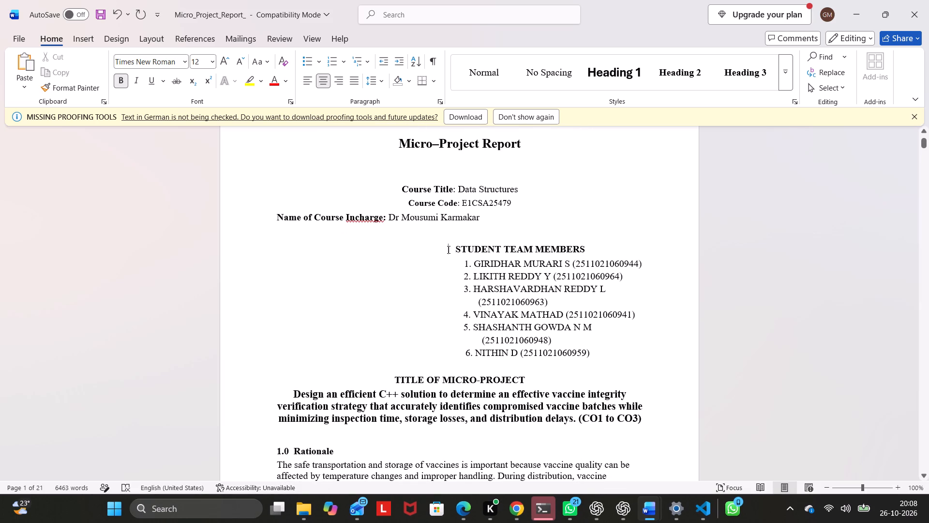
key(space)
key(space)
key(space)
key(space)
key(space)
key(space)
key(space)
key(space)
key(space)
key(space)
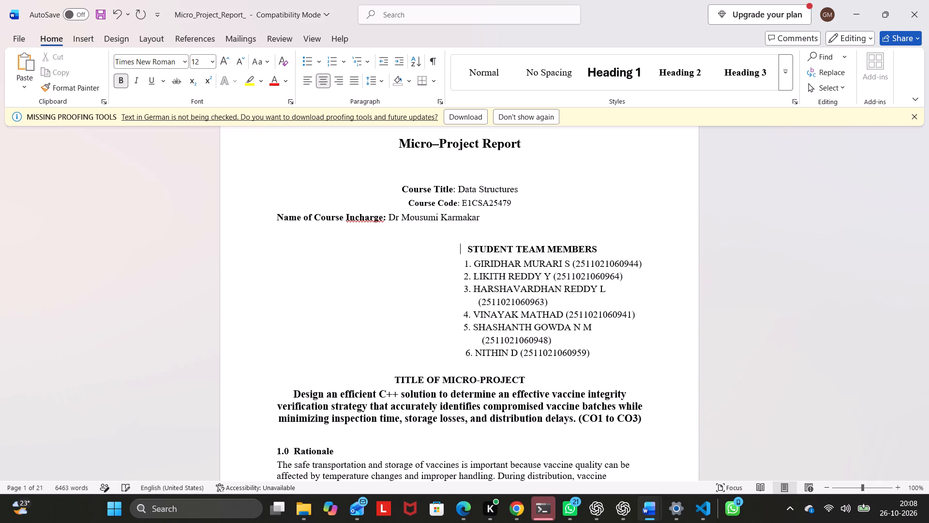
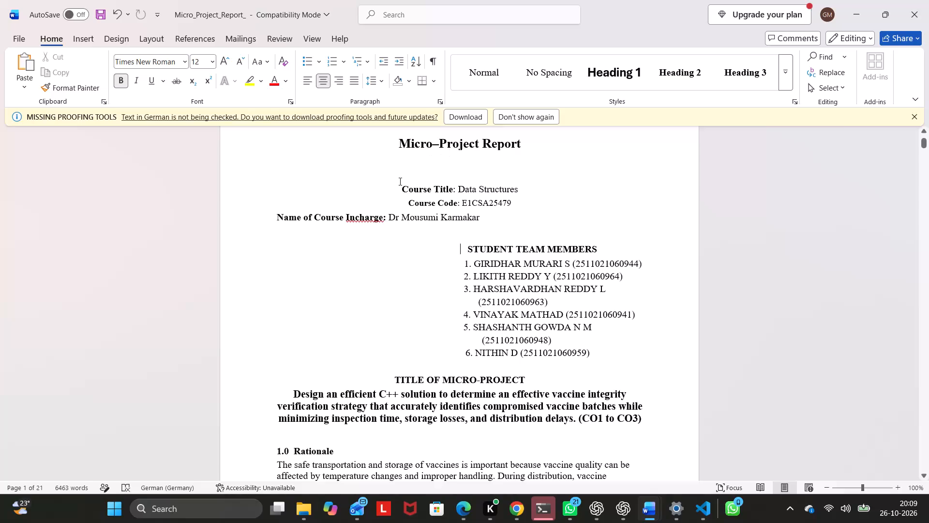
Left-align the Course Title and Course Code lines on the cover page to match the Name of Course Incharge line.
click(396, 185)
click(309, 82)
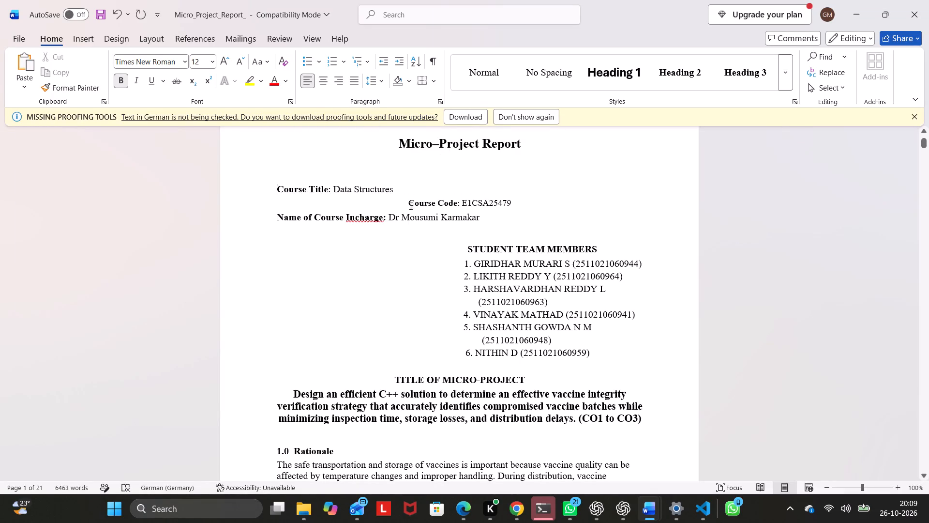
click(409, 203)
click(307, 83)
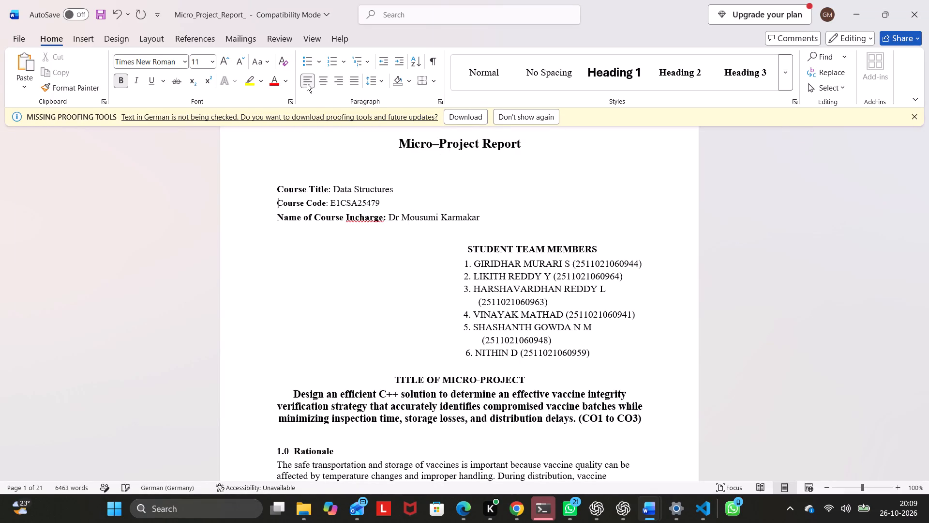
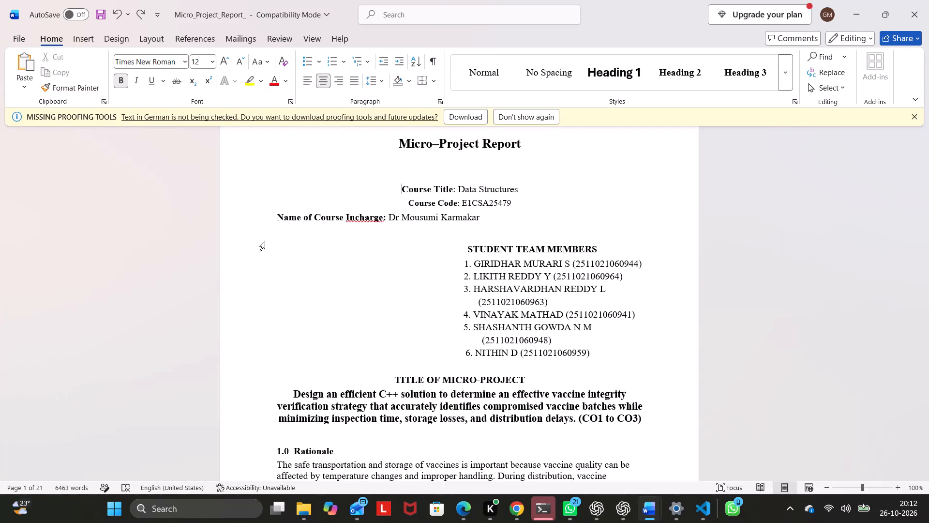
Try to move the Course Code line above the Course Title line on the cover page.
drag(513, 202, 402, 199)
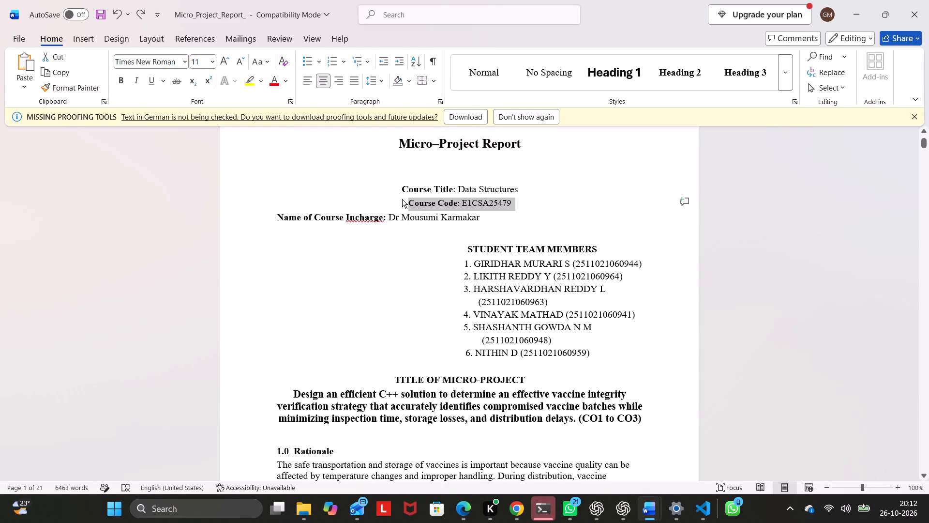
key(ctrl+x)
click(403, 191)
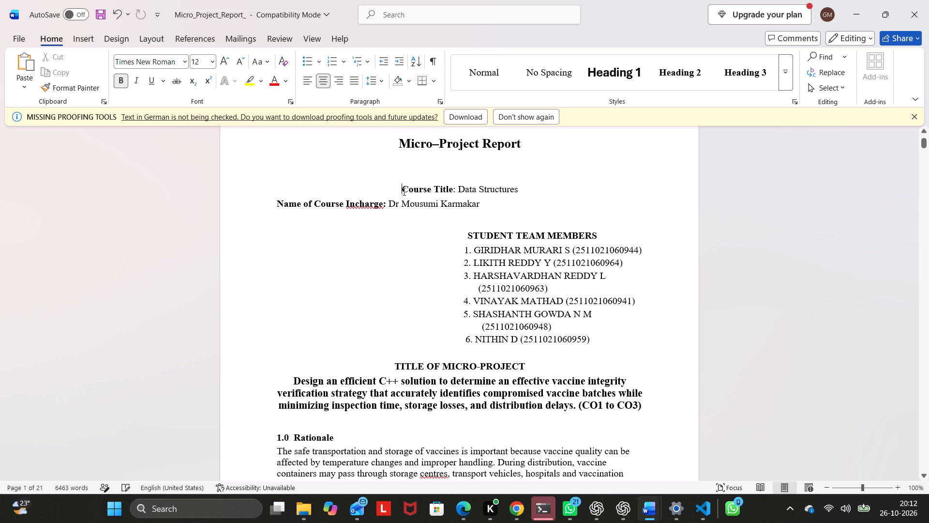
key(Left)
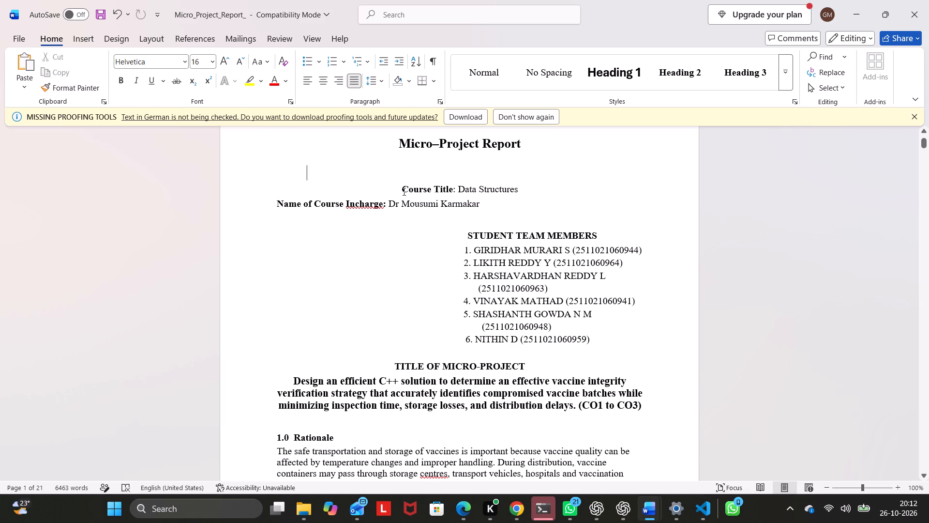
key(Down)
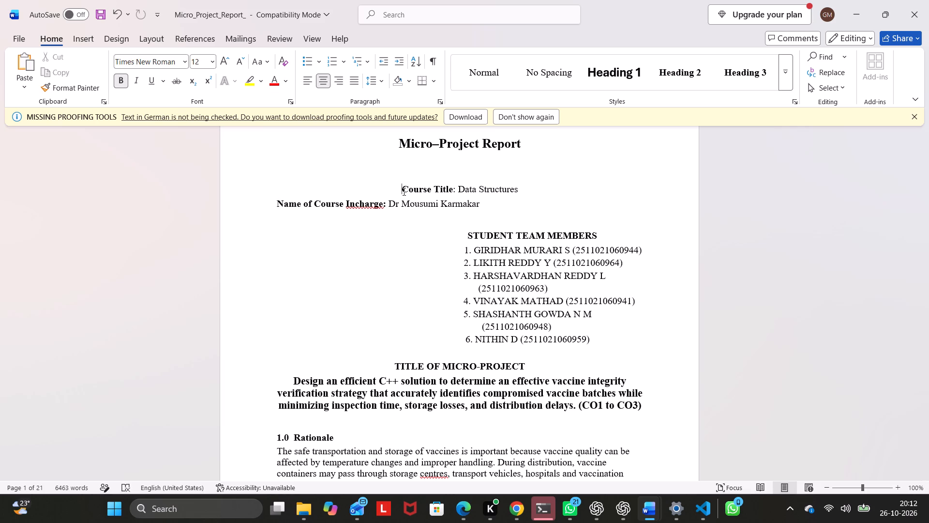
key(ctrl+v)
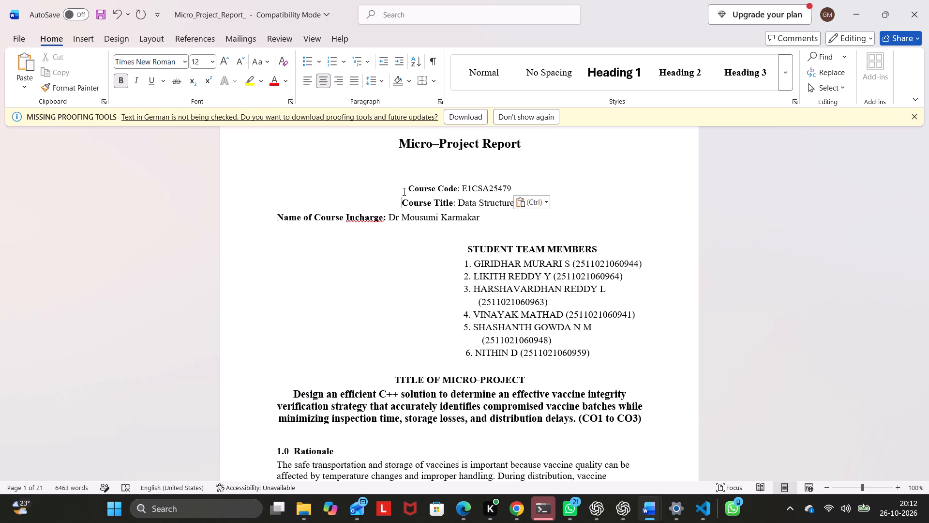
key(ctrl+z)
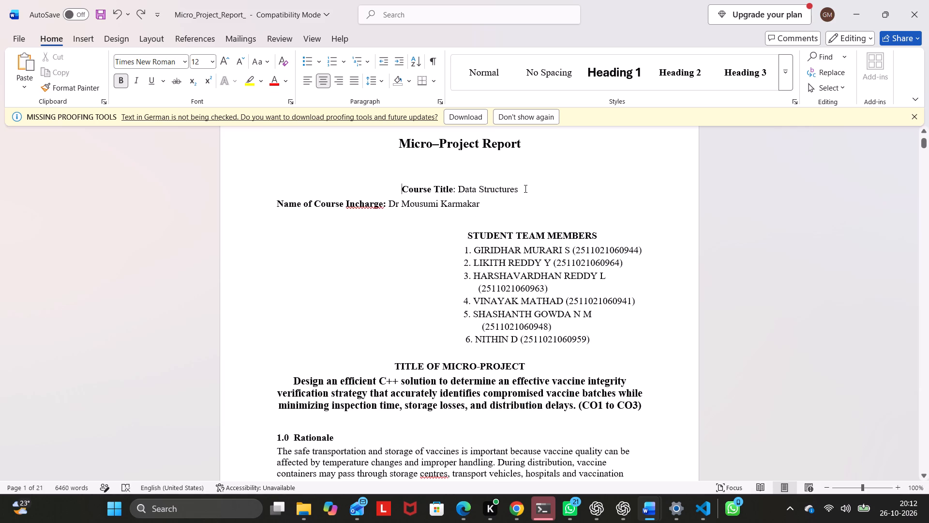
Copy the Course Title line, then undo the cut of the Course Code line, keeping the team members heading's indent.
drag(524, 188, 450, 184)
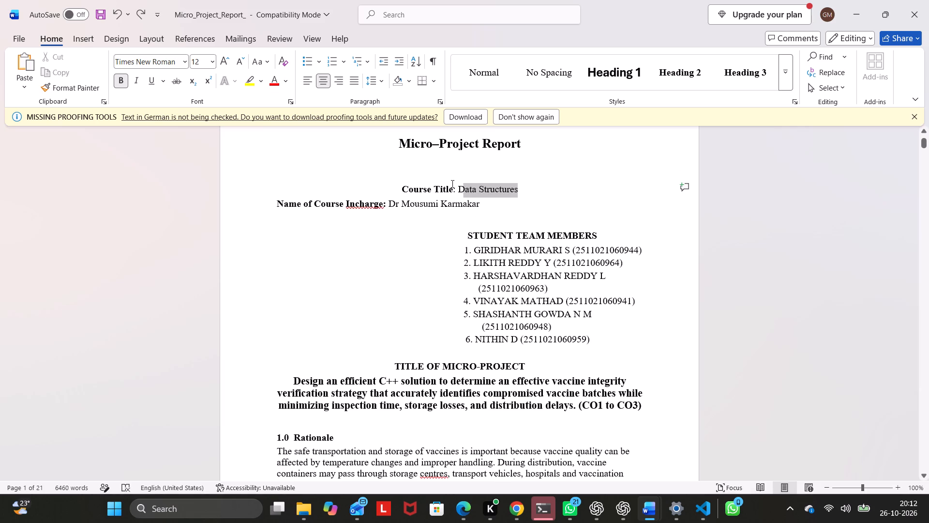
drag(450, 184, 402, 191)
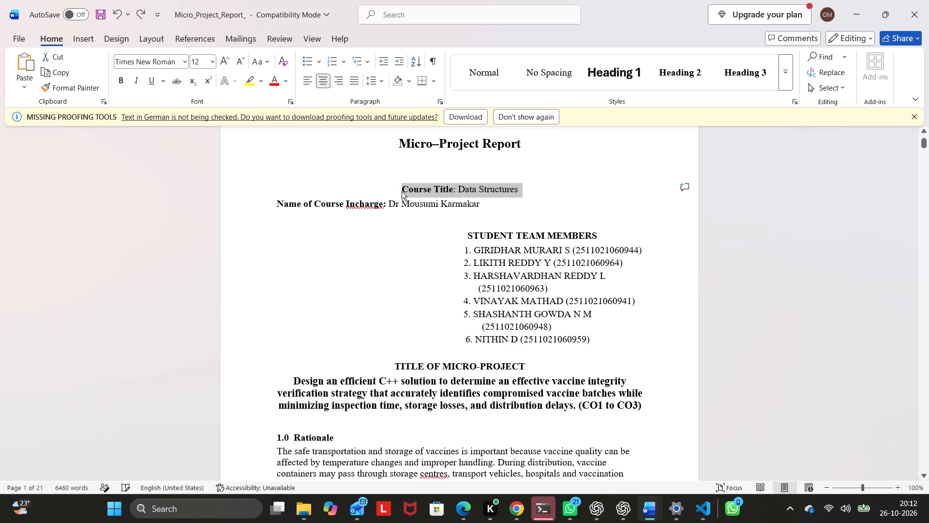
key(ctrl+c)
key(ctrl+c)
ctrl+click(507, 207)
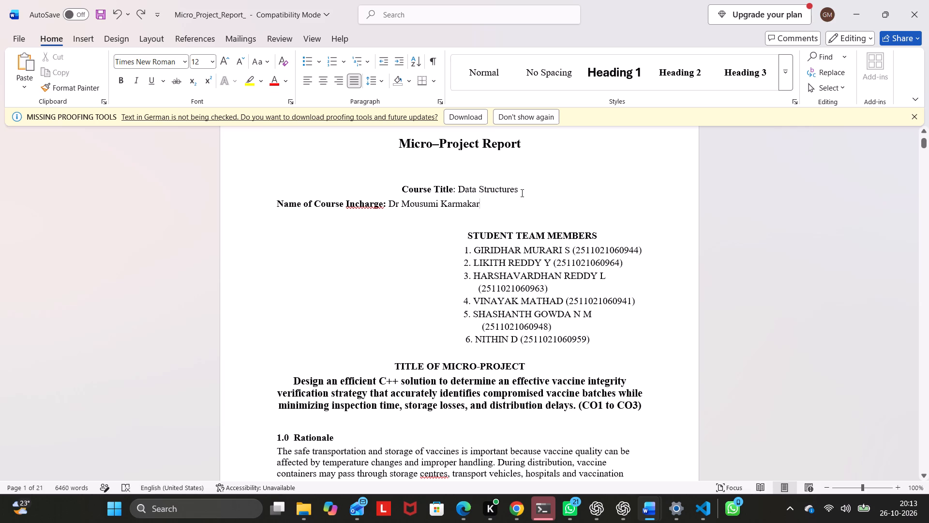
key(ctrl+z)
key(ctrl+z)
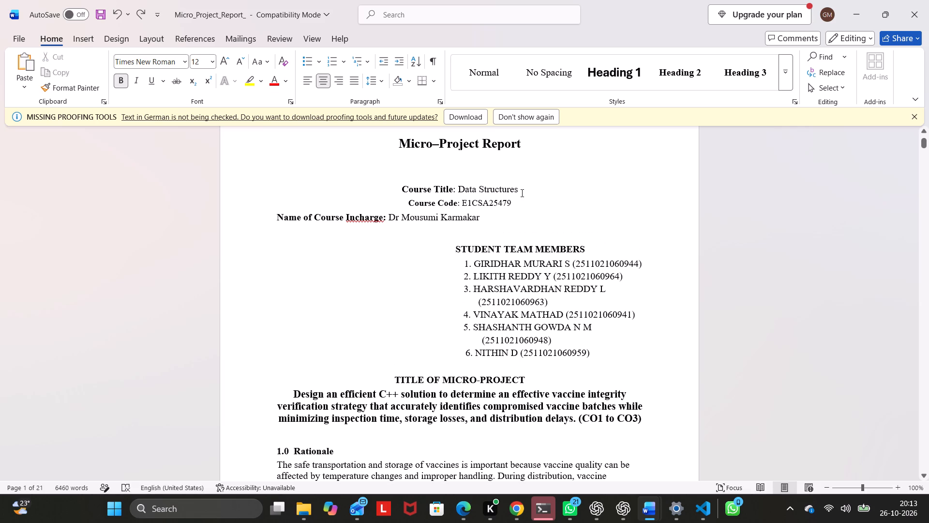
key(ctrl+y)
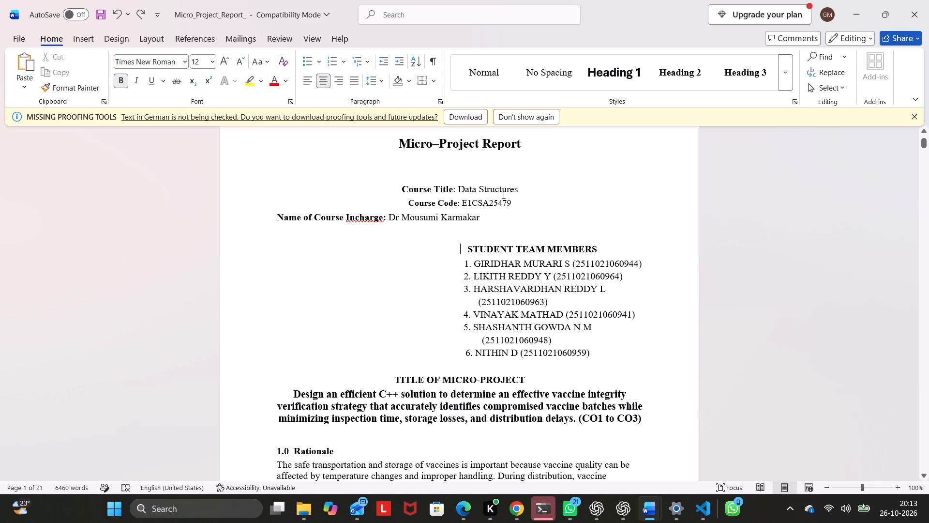
Left-align the Course Code line on the cover page.
click(408, 203)
key(BackSpace)
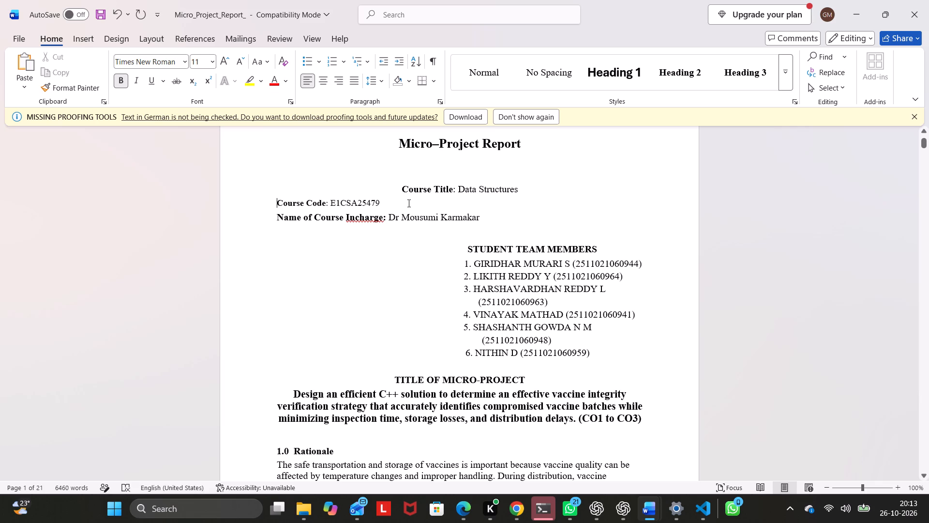
Move the Course Title: Data Structures text onto the Course Code line, placed after the code with a gap between them.
drag(405, 186, 415, 186)
drag(415, 186, 517, 194)
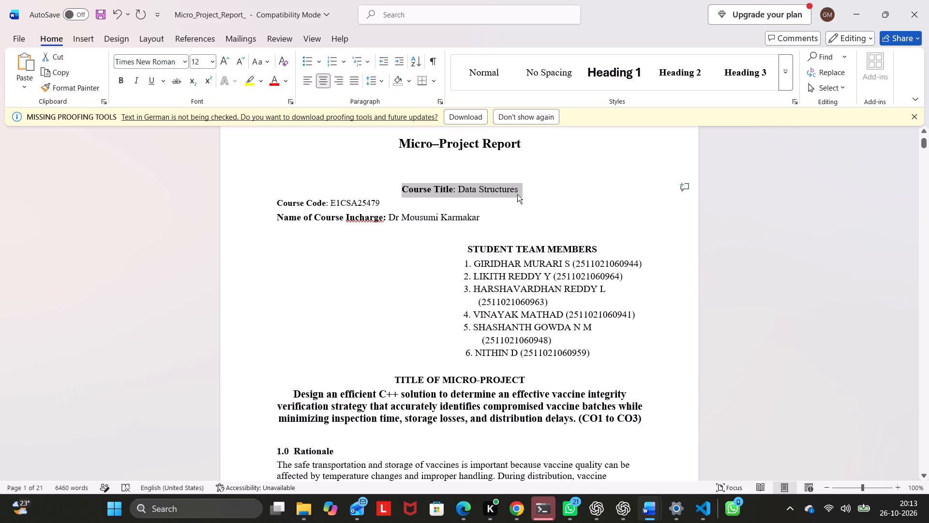
key(ctrl+x)
click(390, 188)
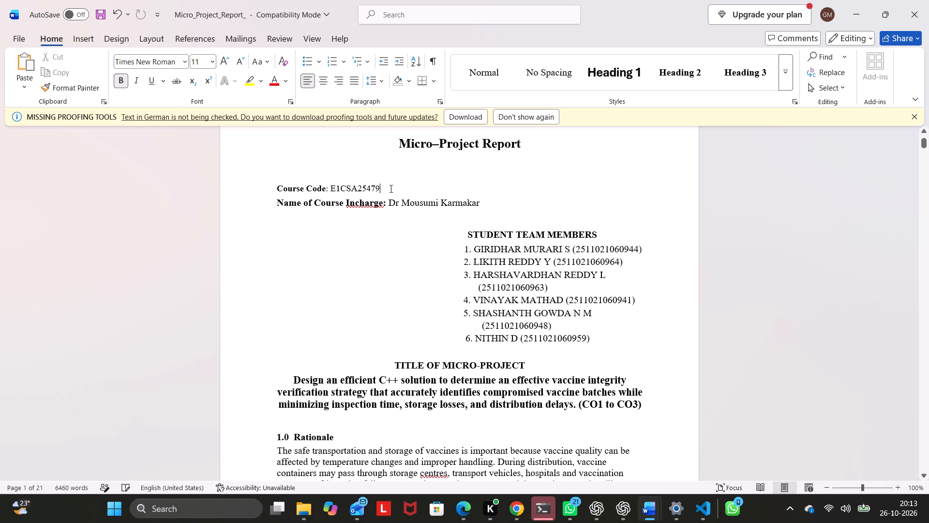
key(space)
key(space)
key(ctrl+v)
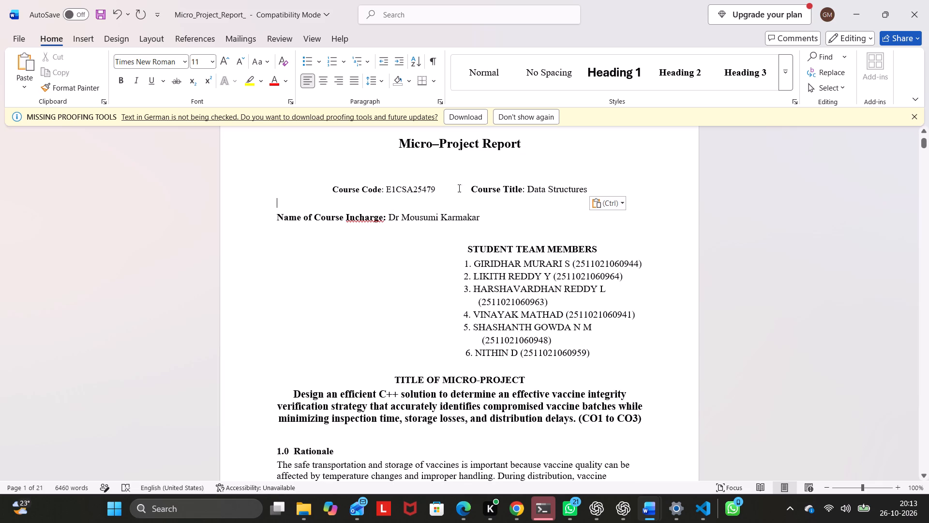
Remove the centre alignment from the combined Course Code and Course Title line so it starts at the left margin.
drag(468, 189, 580, 184)
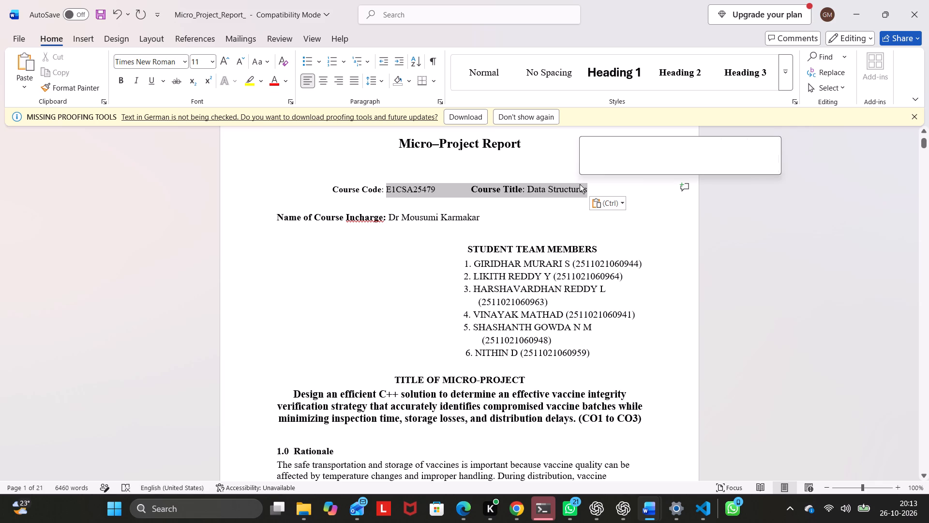
click(496, 198)
drag(474, 189, 498, 187)
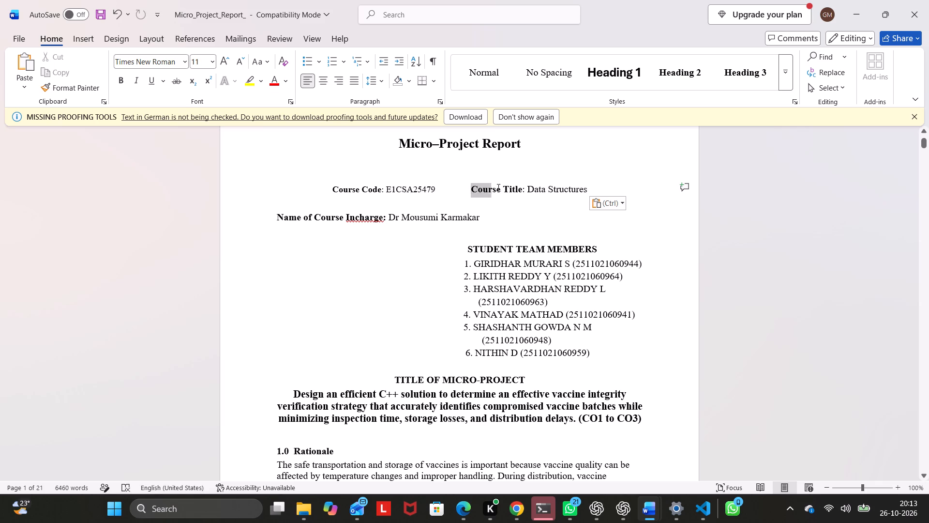
drag(498, 187, 577, 190)
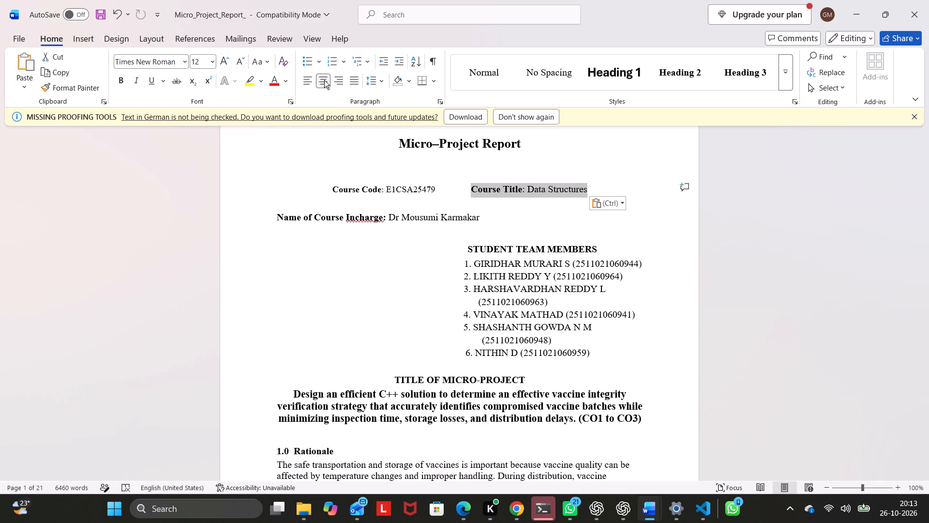
click(324, 79)
click(349, 293)
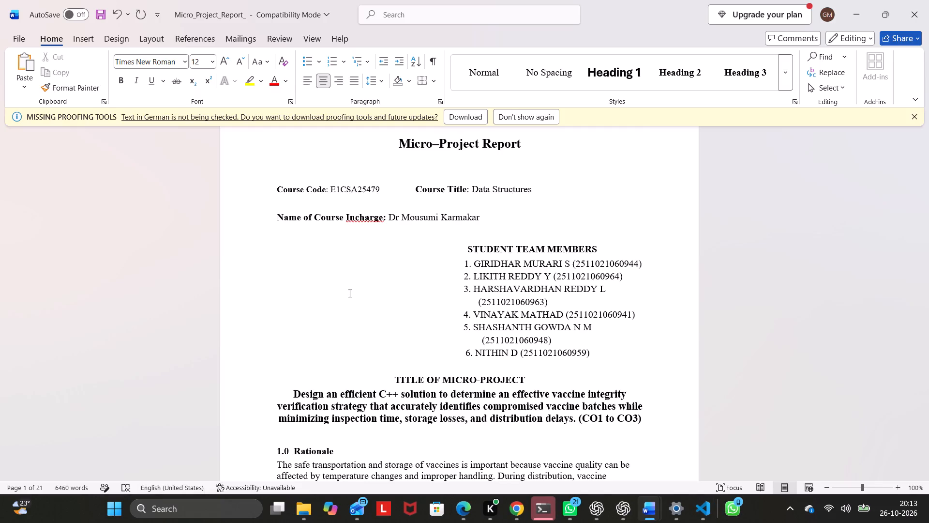
Save the report to the OneDrive Desktop folder as Micro_Project_Report_Final in Word 97-2003 format and close the document.
click(16, 43)
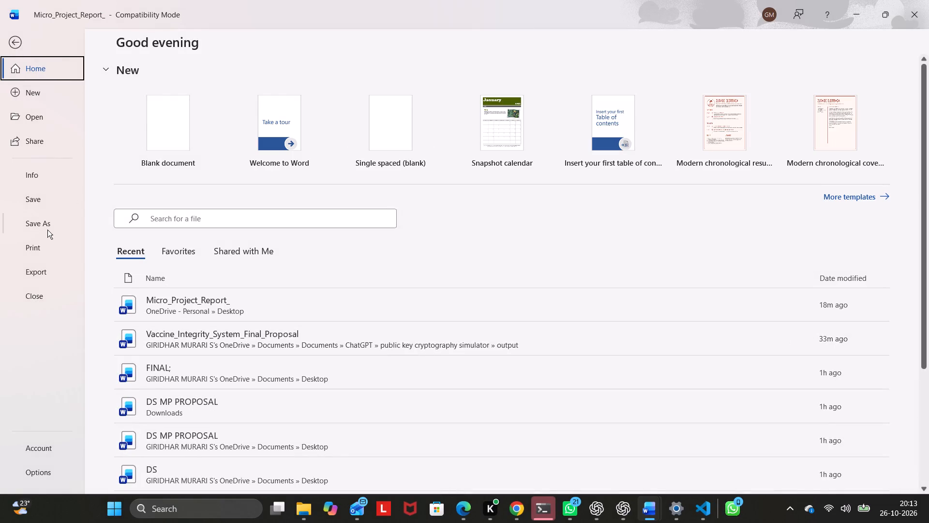
click(47, 230)
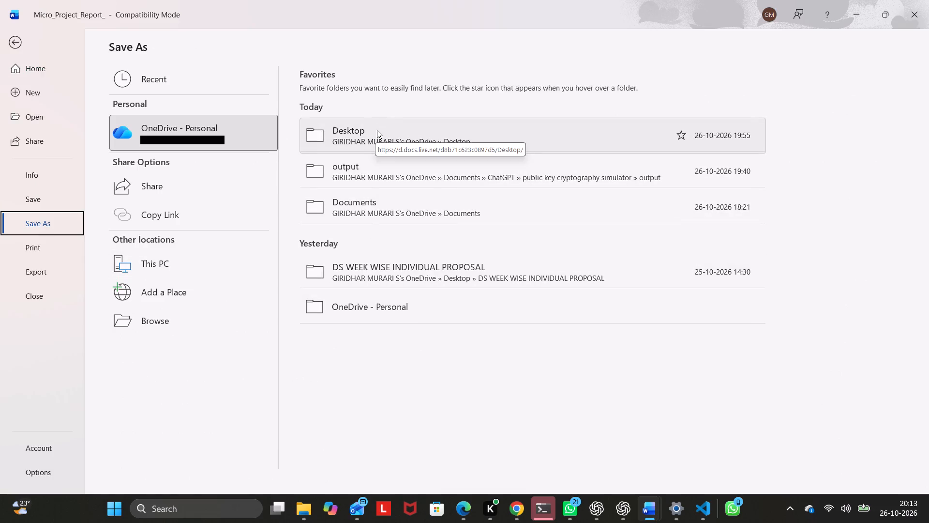
click(29, 274)
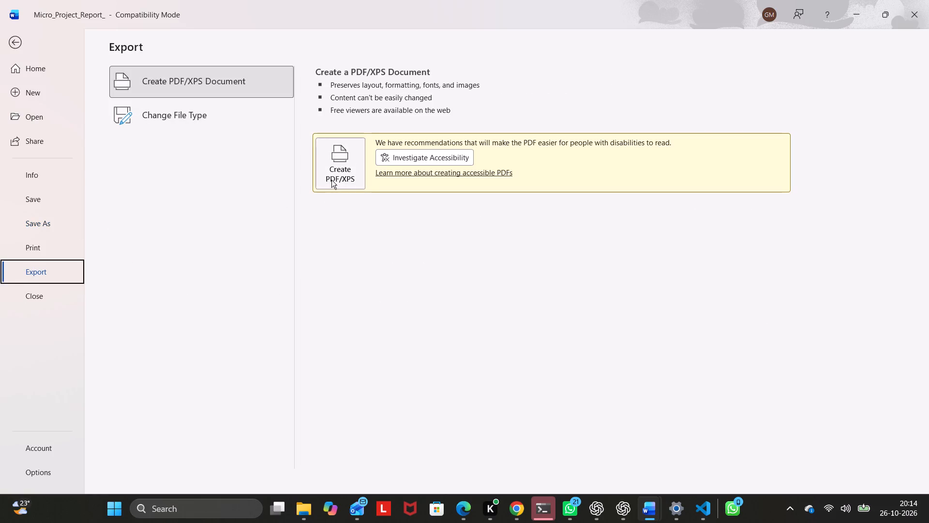
click(32, 223)
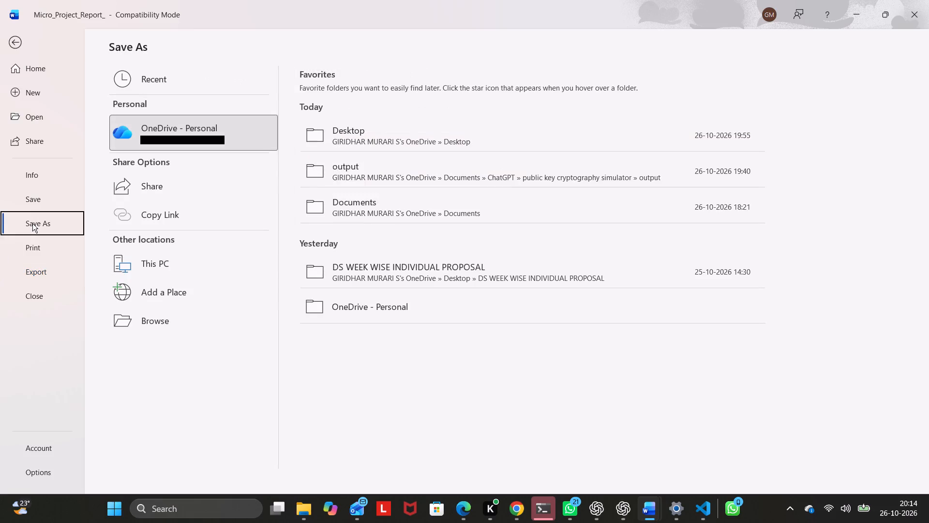
click(431, 141)
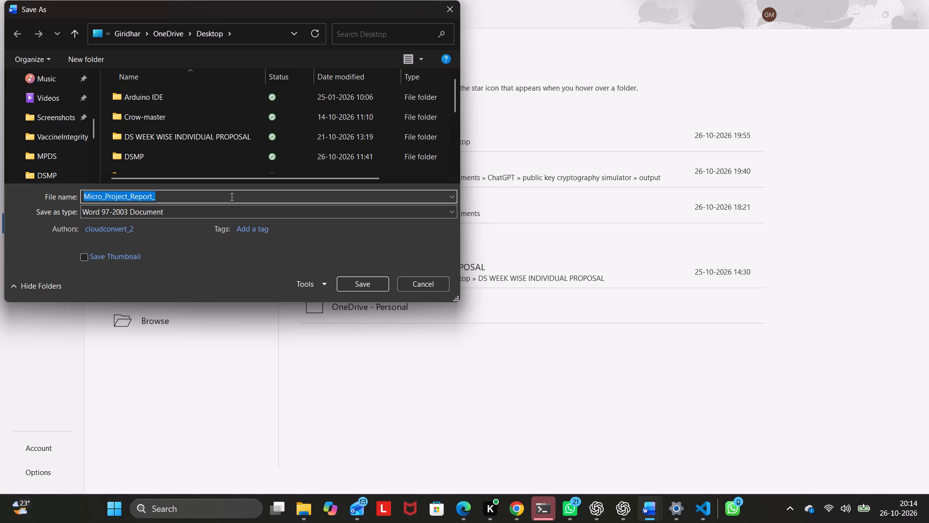
click(231, 197)
text(Final)
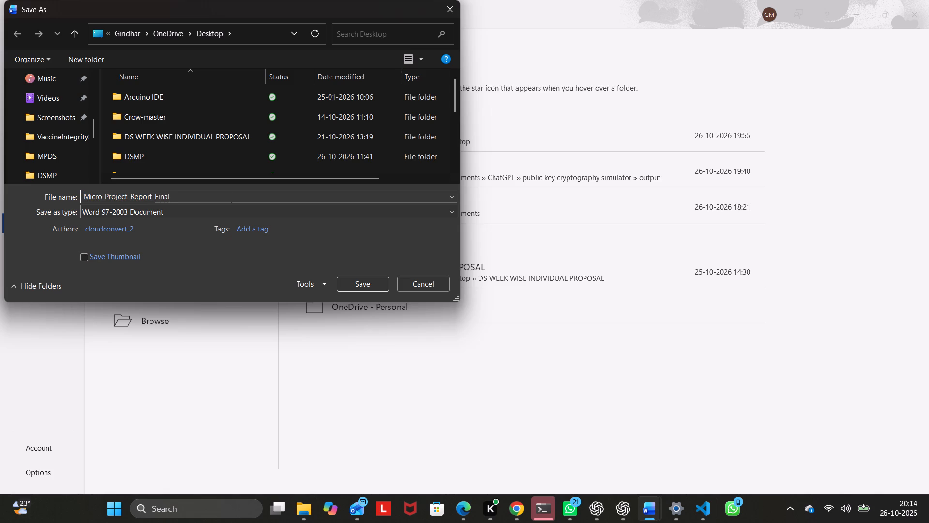
click(362, 285)
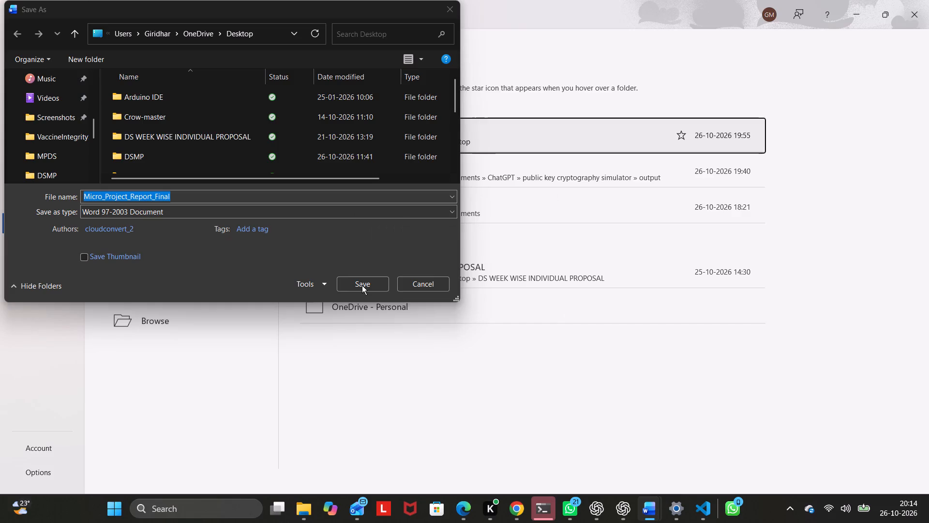
click(362, 285)
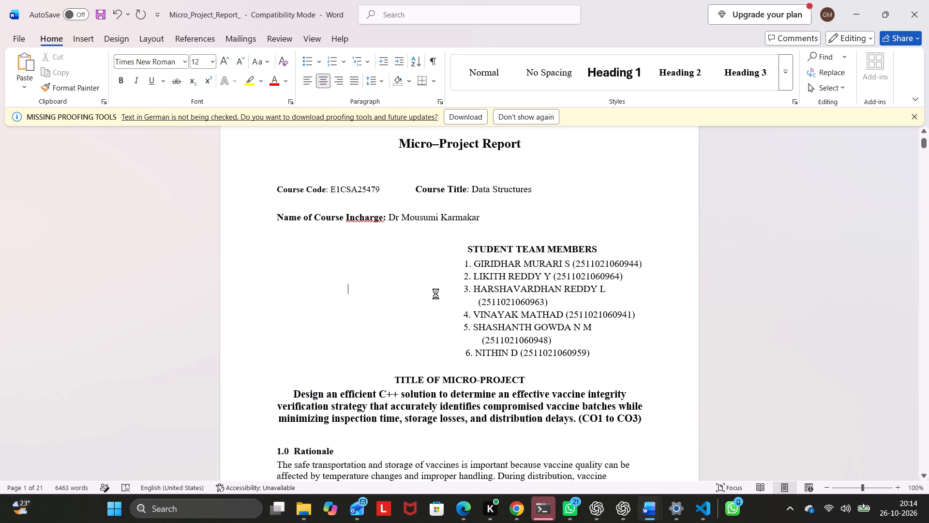
click(923, 17)
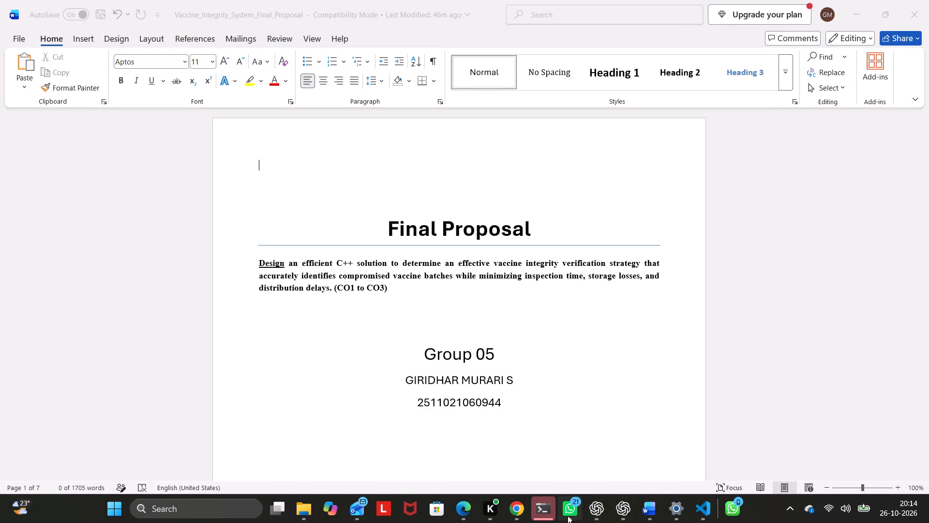
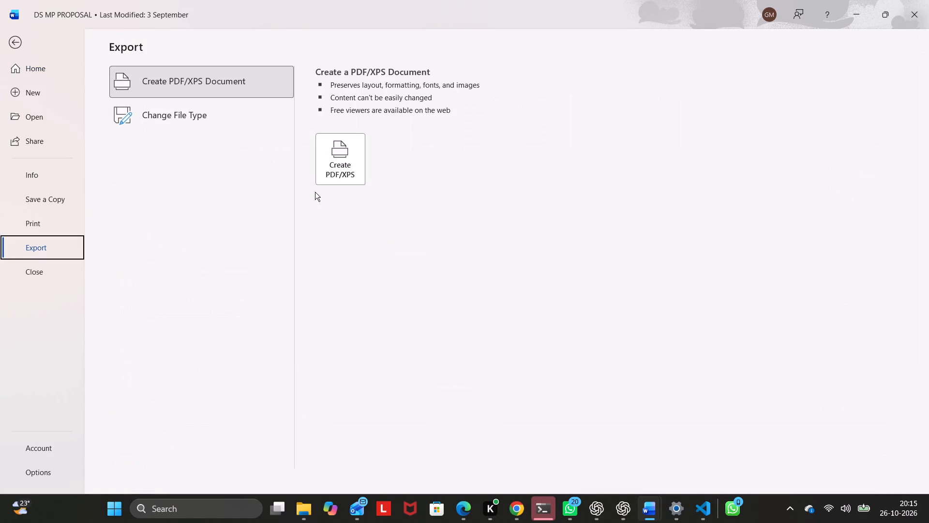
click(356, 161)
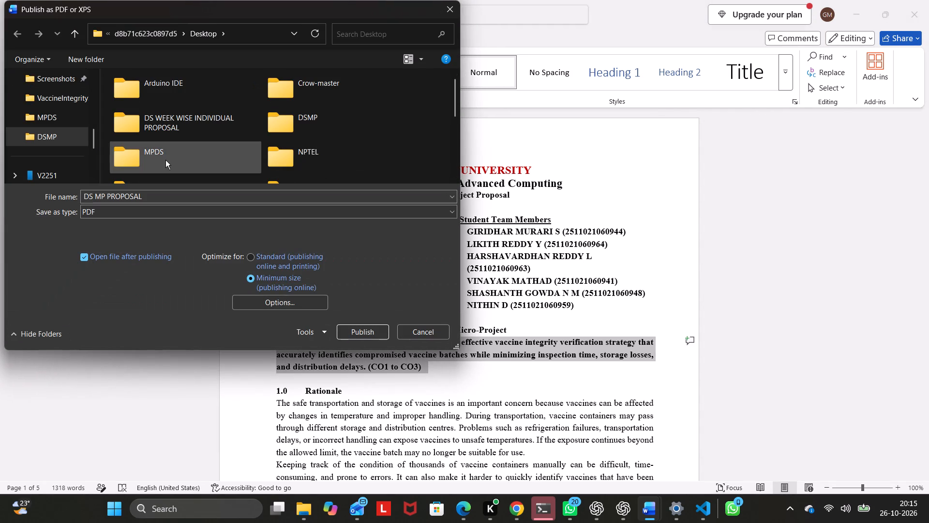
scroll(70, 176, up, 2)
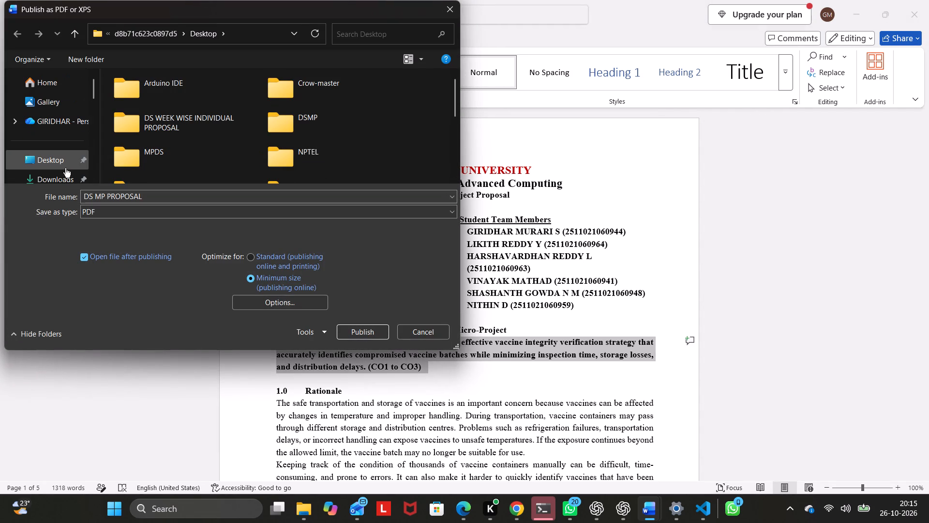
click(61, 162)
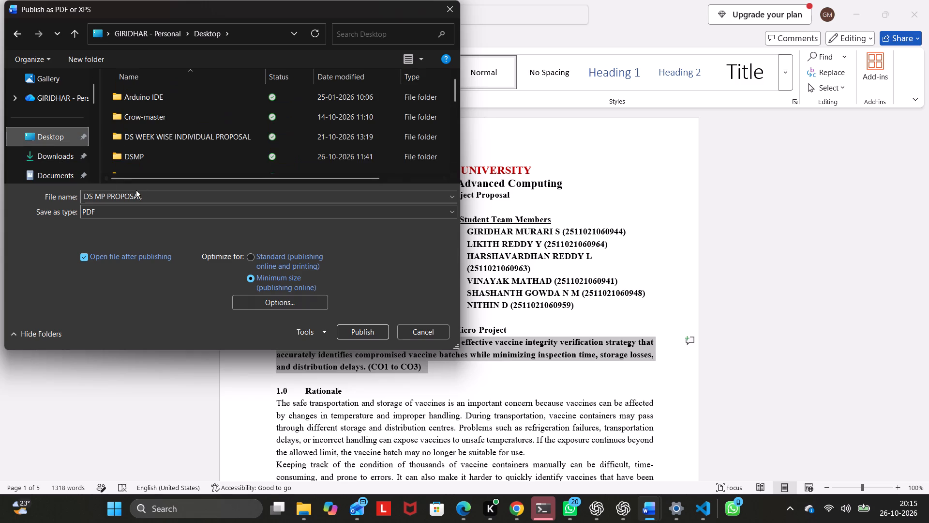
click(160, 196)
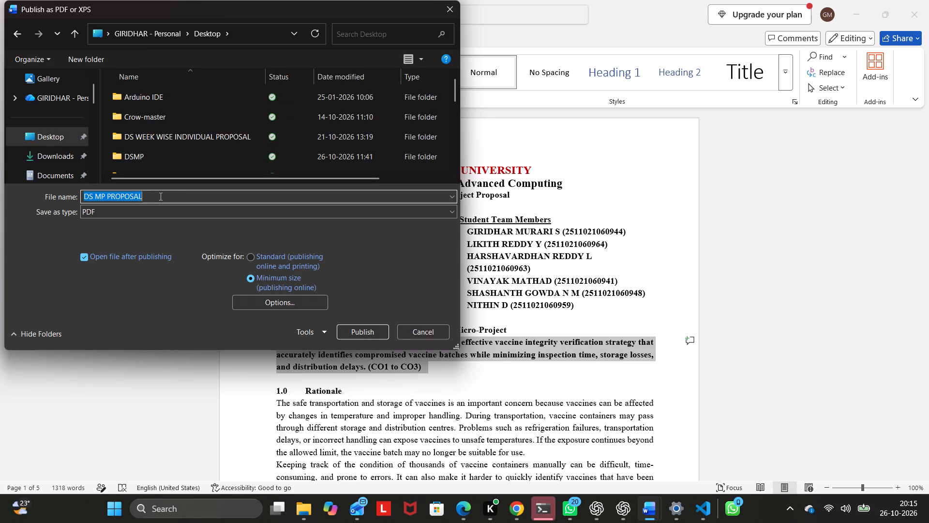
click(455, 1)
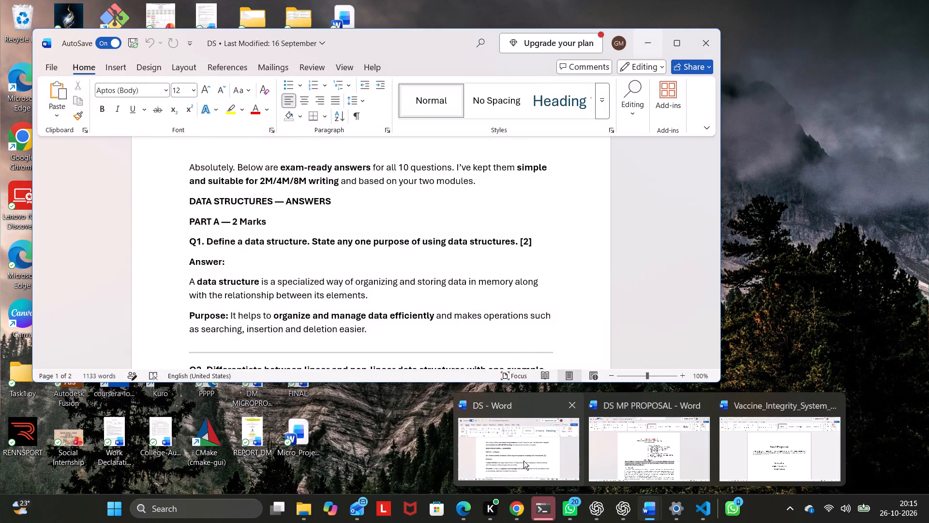
Reopen the Micro_Project_Report_Final document from the recent files list.
click(796, 271)
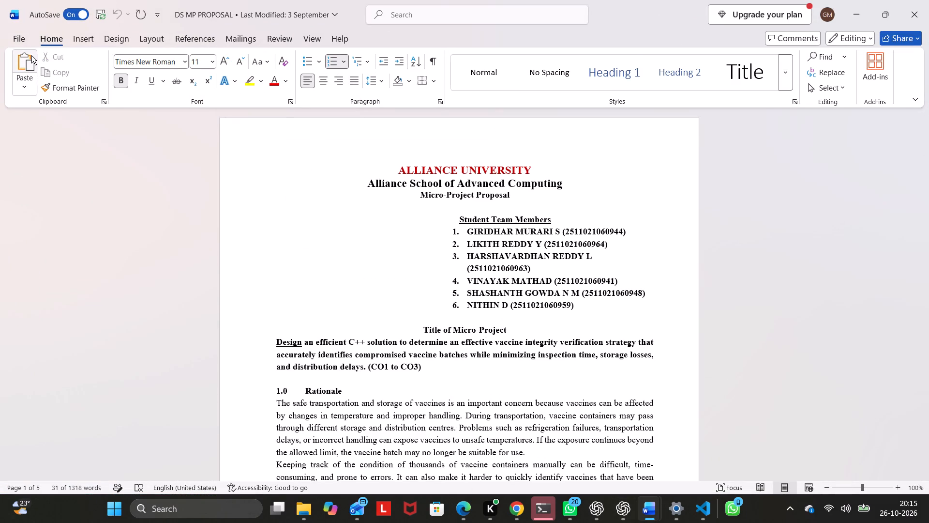
click(20, 39)
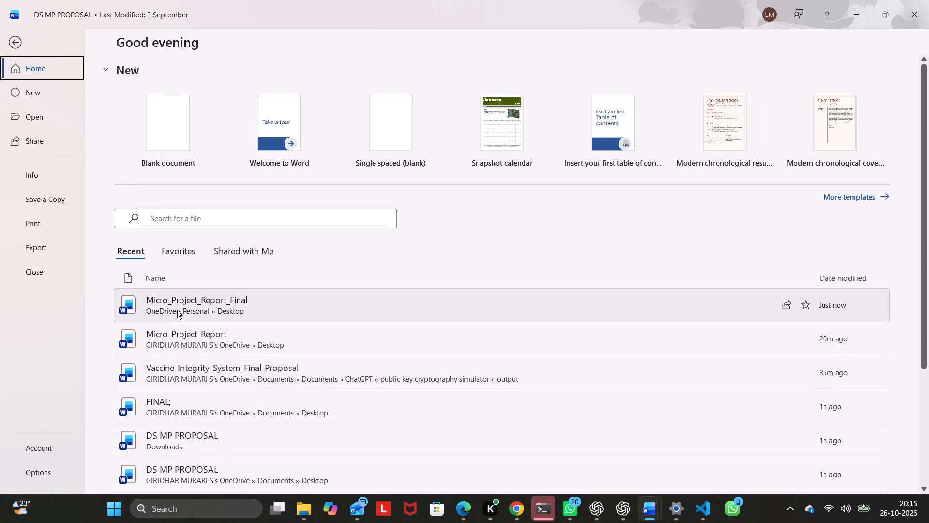
double_click(181, 304)
Export the report as a PDF named Micro_Project_Report_Final, choosing a save folder and publishing it.
click(16, 41)
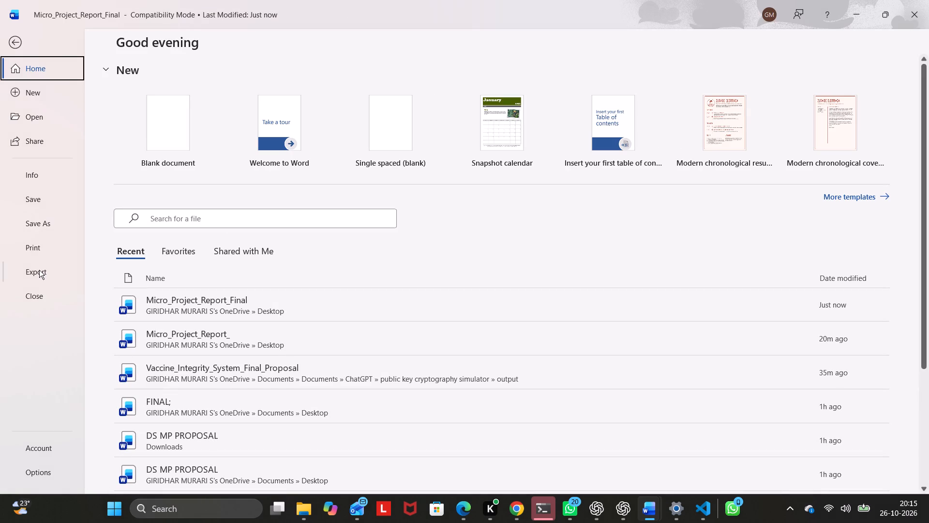
click(39, 271)
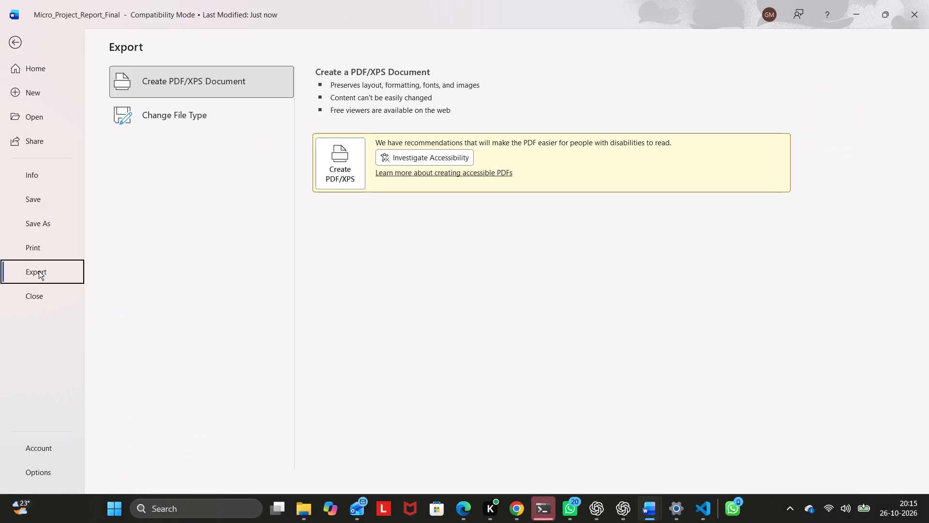
click(12, 43)
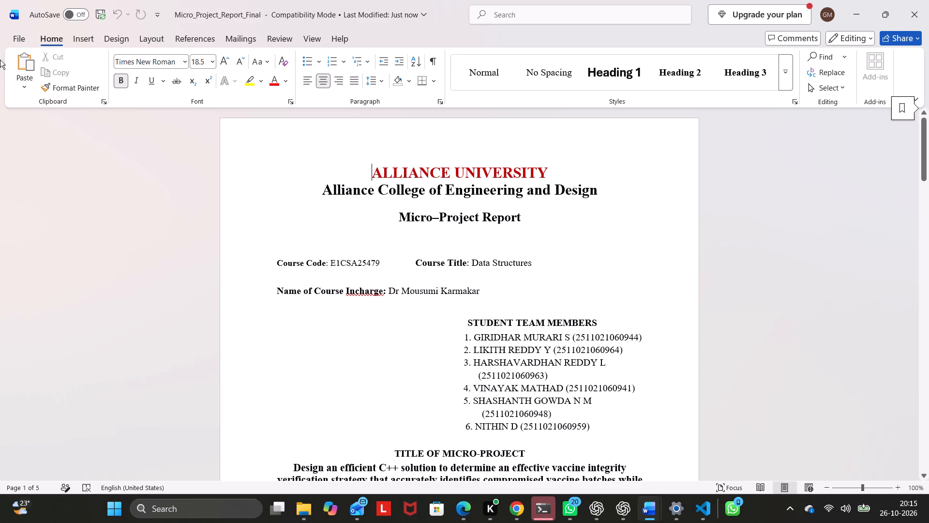
click(17, 37)
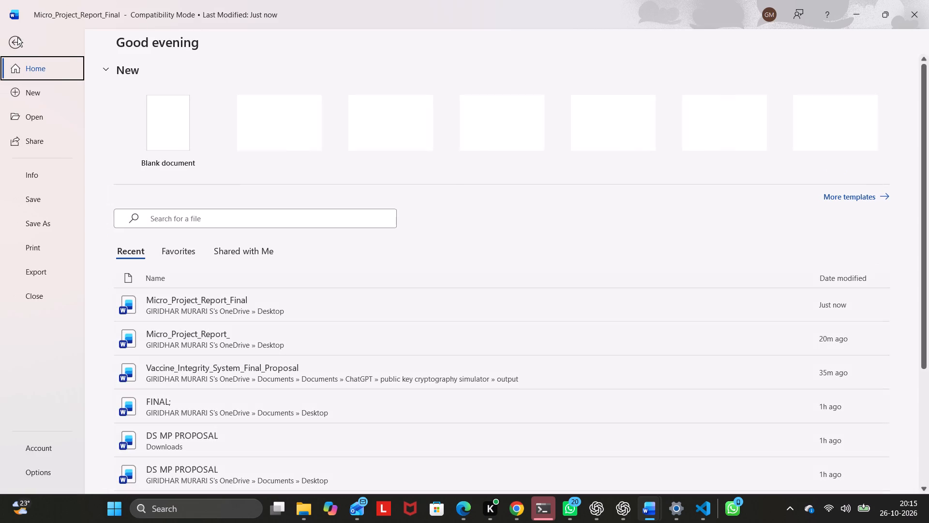
click(49, 275)
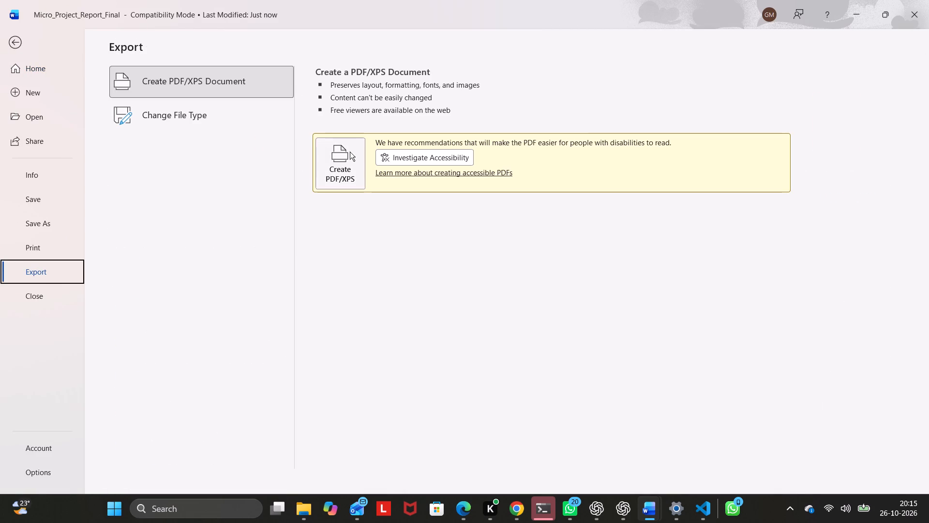
click(349, 152)
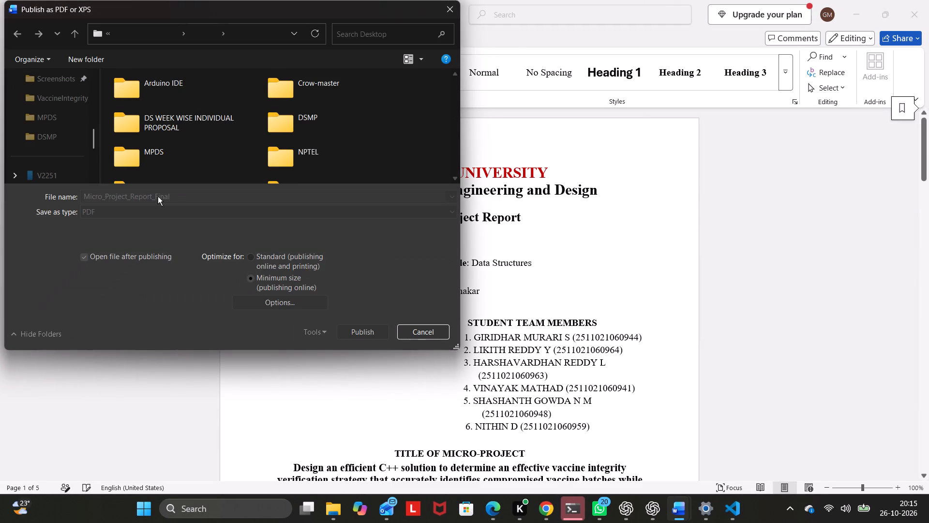
scroll(55, 143, down, 1)
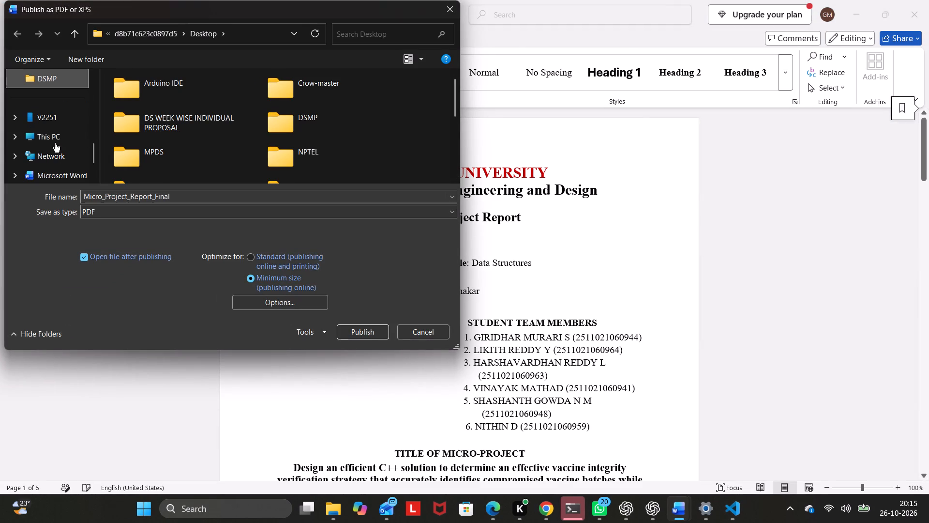
scroll(58, 122, up, 5)
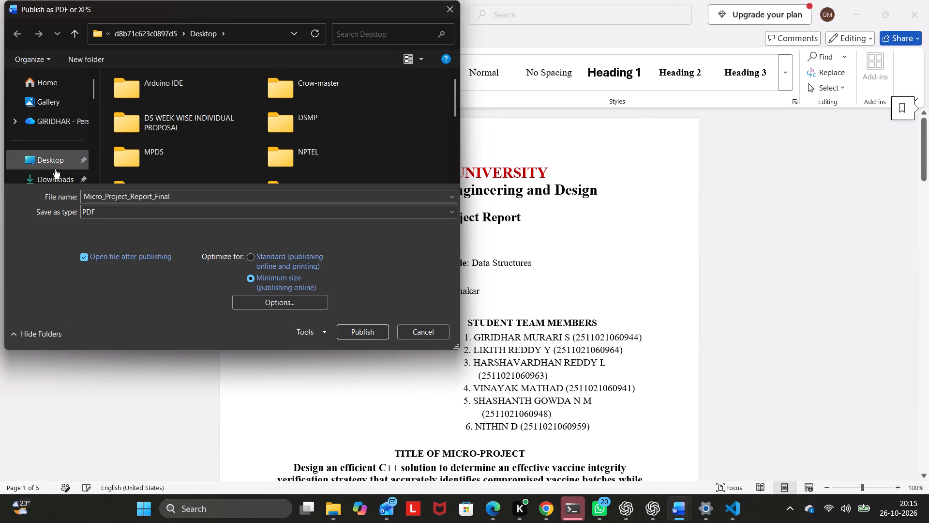
click(55, 171)
click(351, 330)
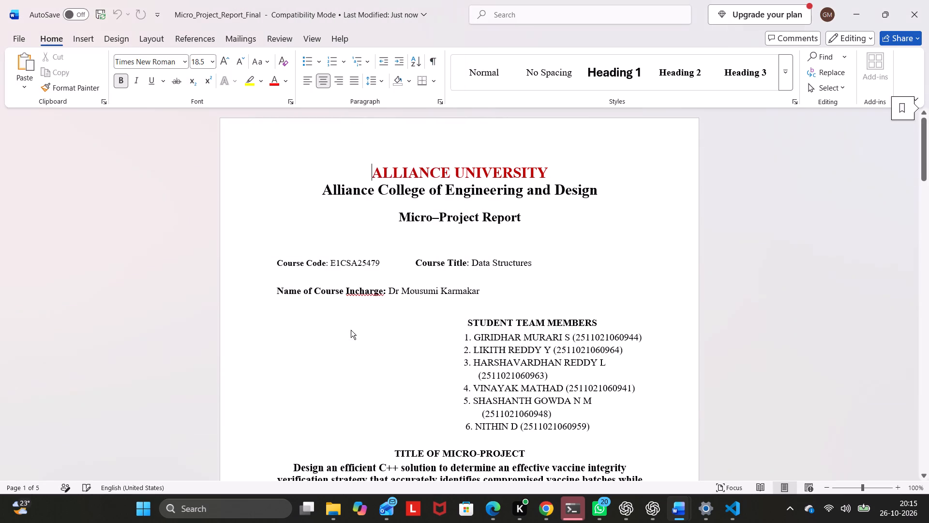
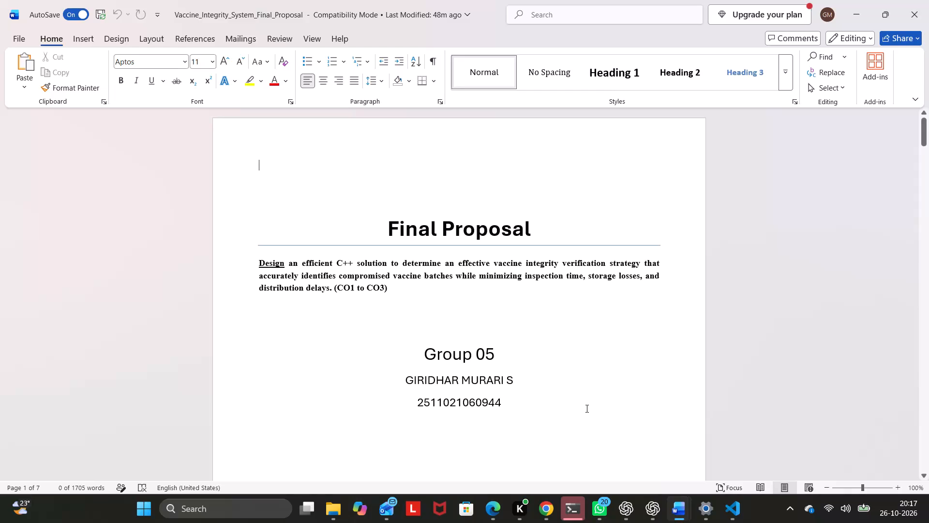
Review the Vaccine_Integrity_System_Final_Proposal document from the title page through the module sections, tables, conclusion and references.
scroll(586, 408, down, 1)
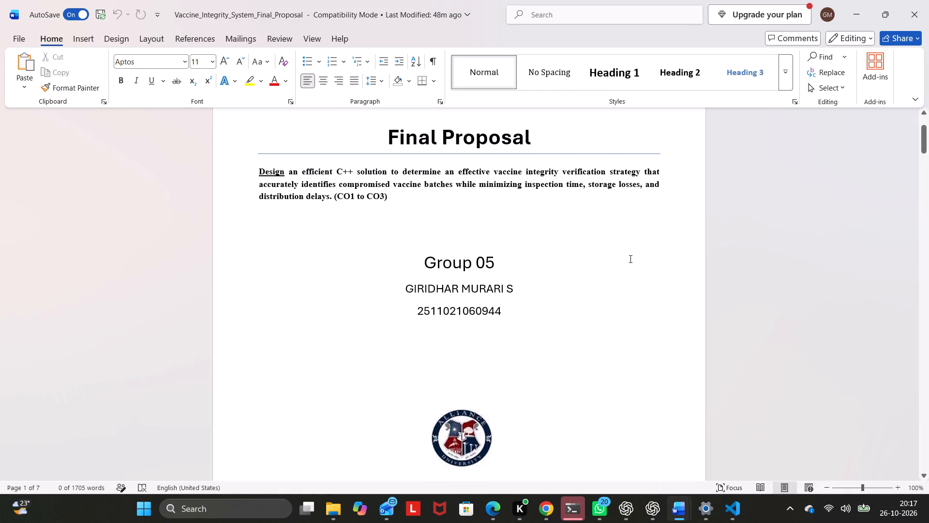
scroll(631, 254, down, 3)
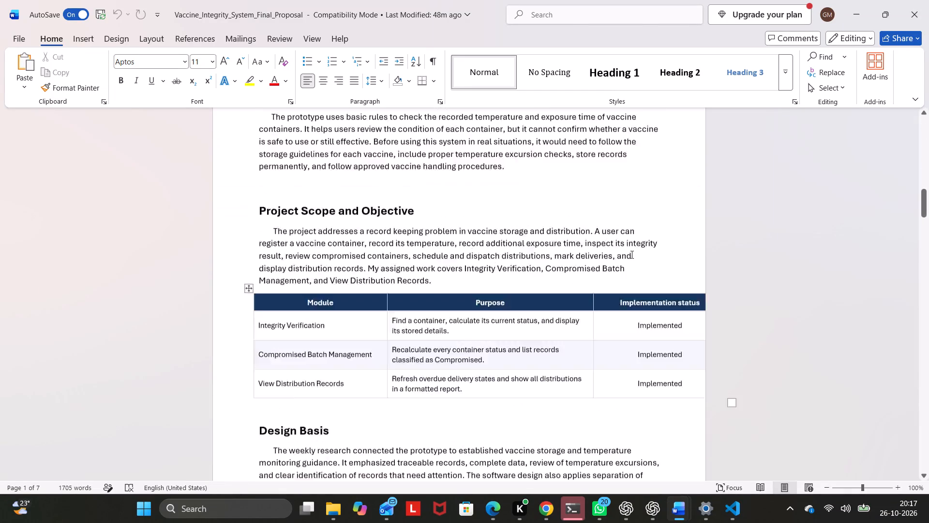
scroll(631, 254, down, 1)
scroll(631, 254, up, 1)
scroll(631, 254, down, 2)
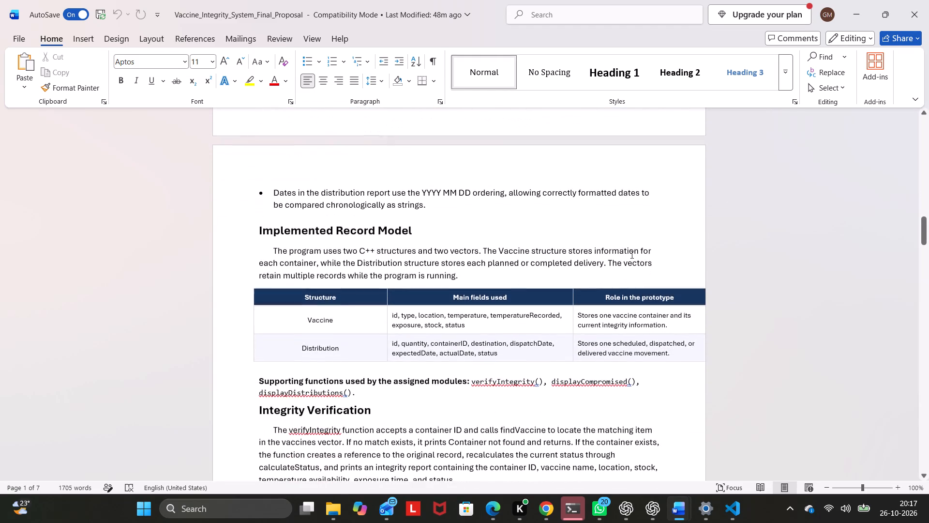
scroll(631, 254, down, 4)
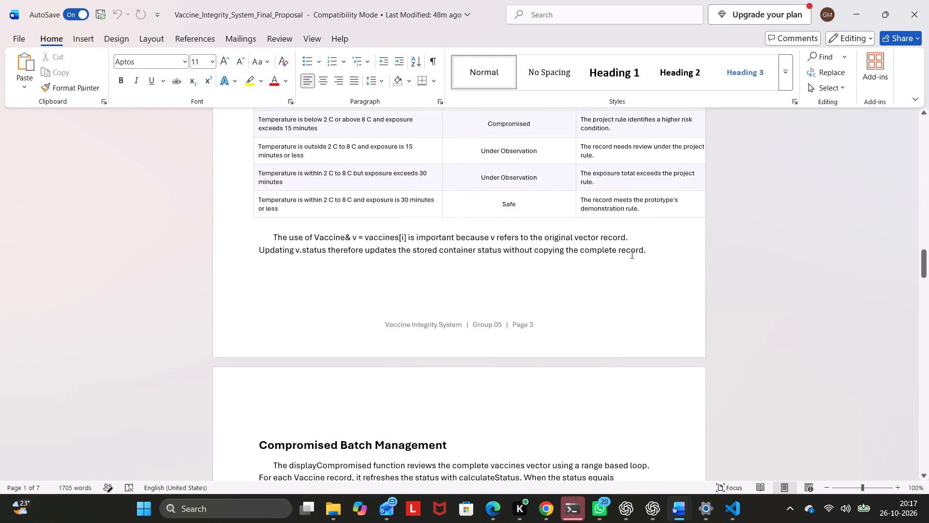
scroll(631, 254, down, 5)
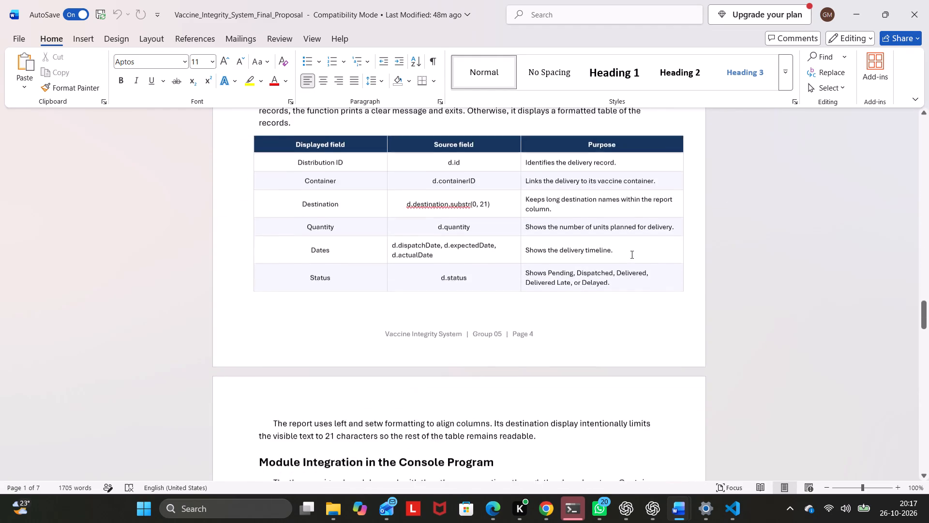
scroll(631, 254, down, 4)
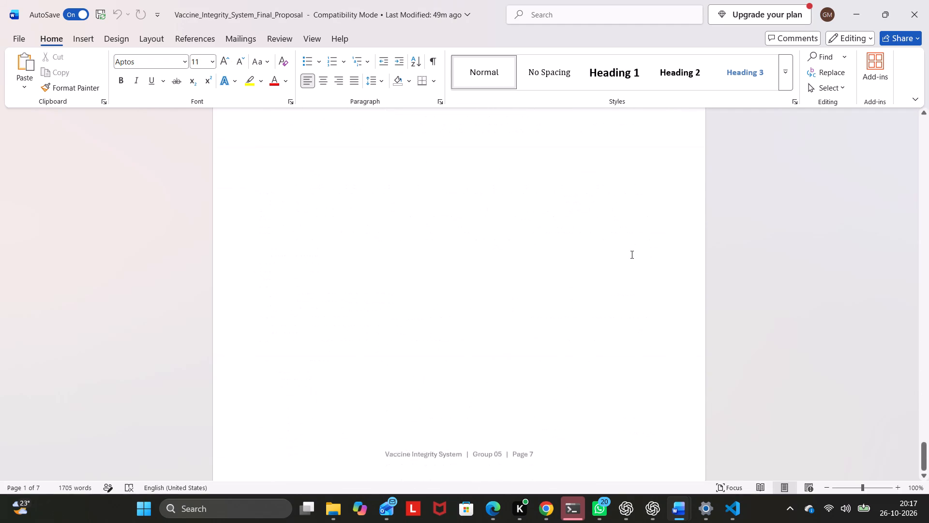
scroll(631, 254, up, 2)
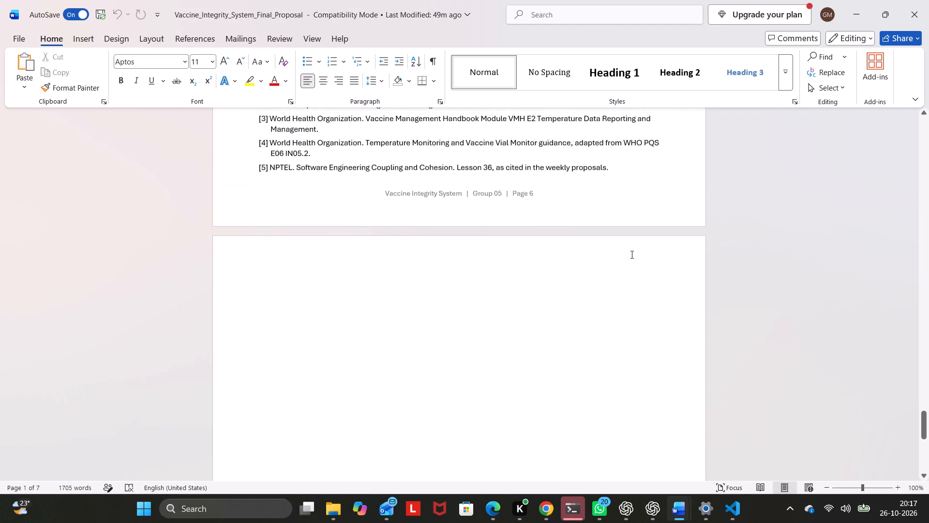
scroll(631, 254, up, 2)
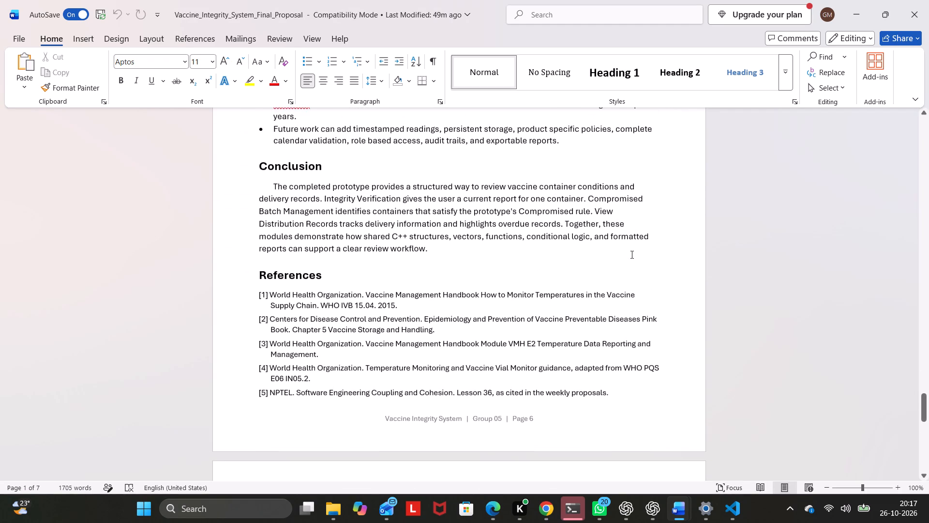
scroll(631, 254, up, 1)
Open the export options for creating a PDF/XPS copy of the Vaccine_Integrity_System_Final_Proposal document.
click(23, 41)
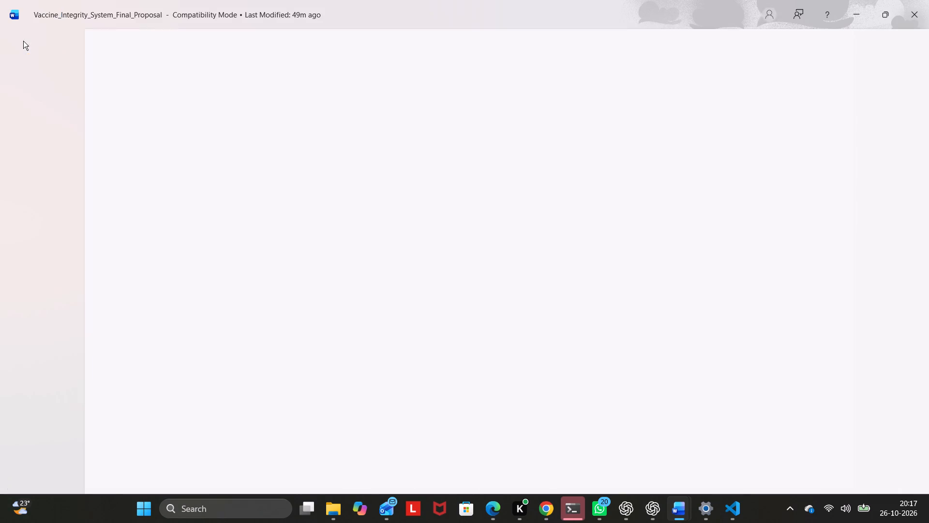
click(32, 244)
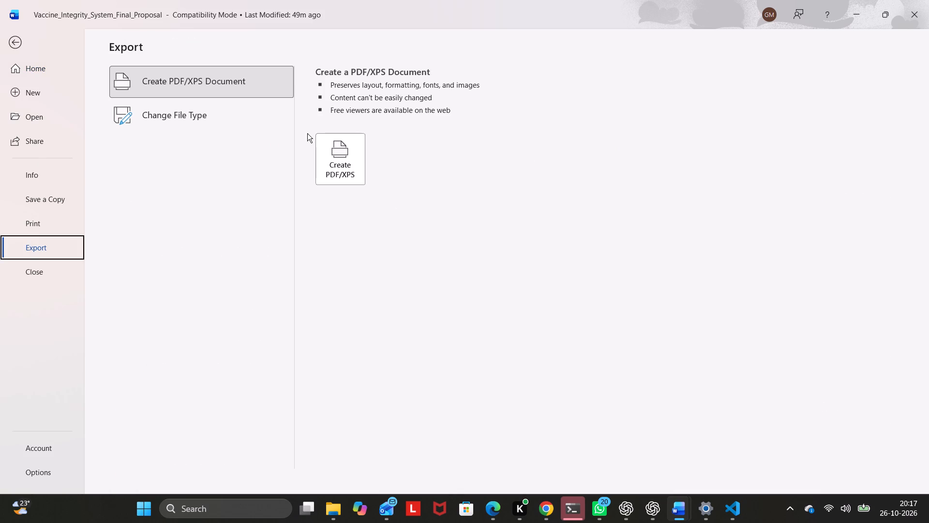
click(322, 151)
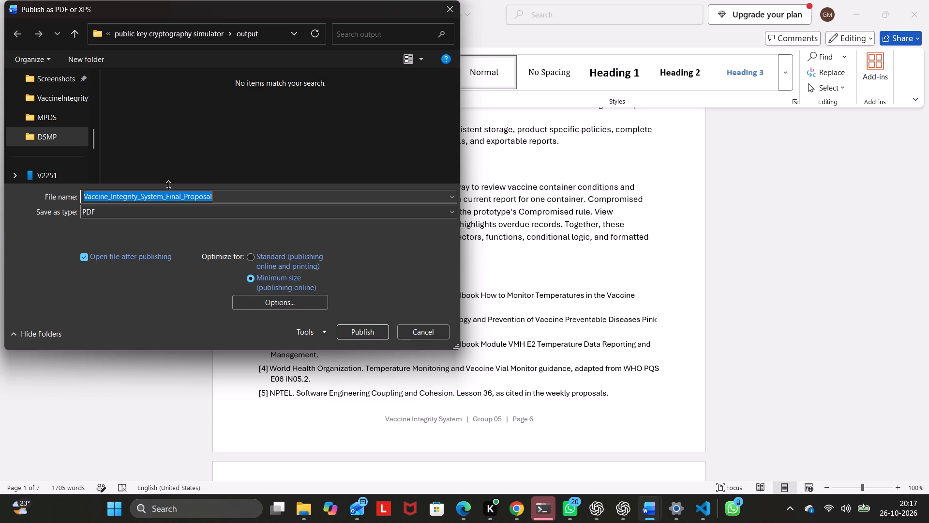